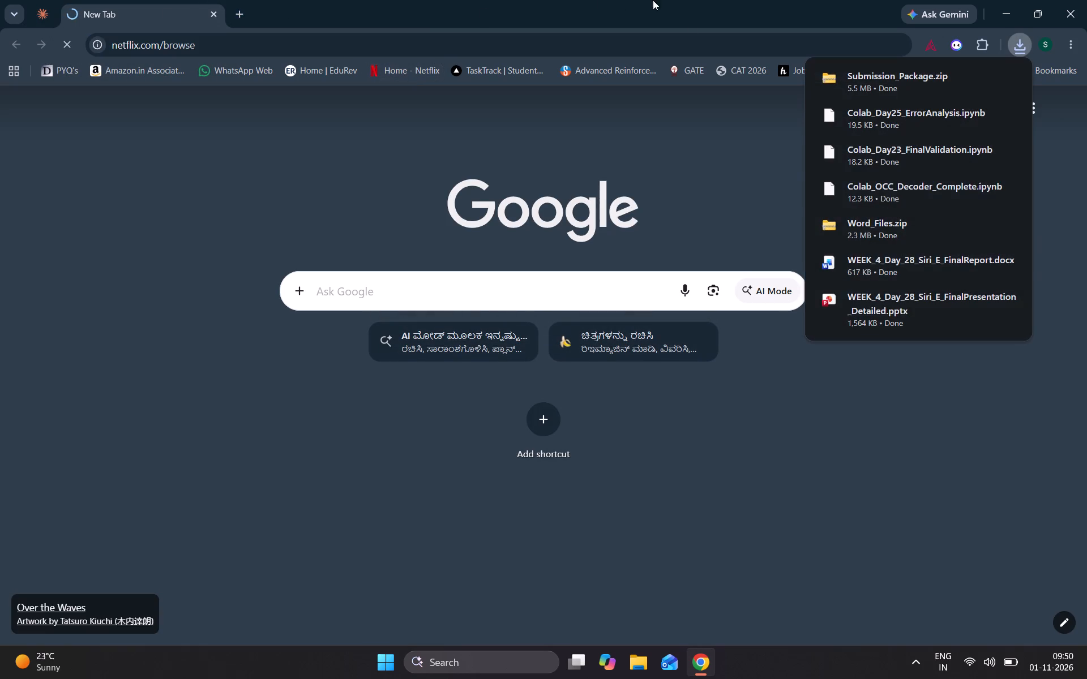
{"action": "left_click", "coordinate": [197, 316]}
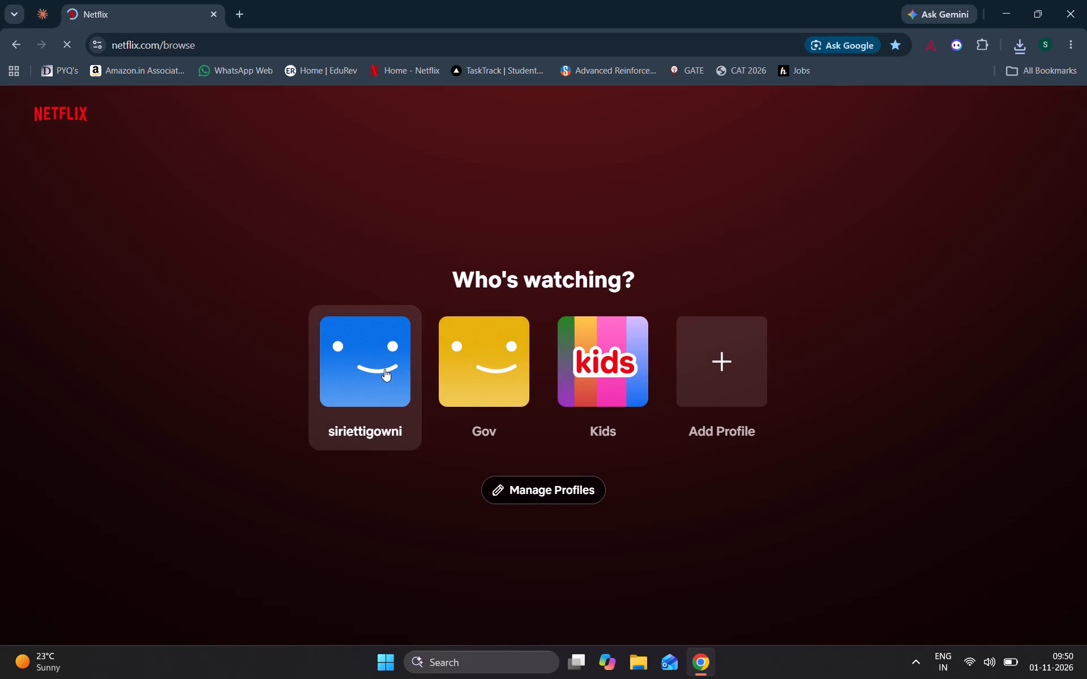
{"action": "left_click", "coordinate": [233, 20]}
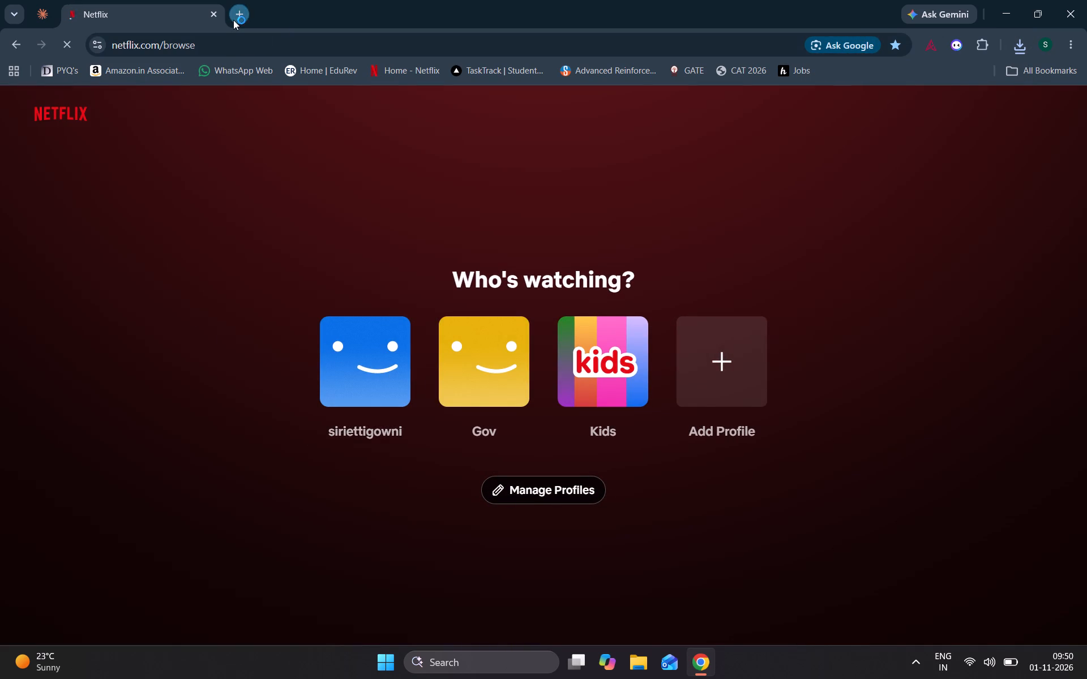
Minimise the browser and open the Downloads folder in File Explorer.
{"action": "left_click", "coordinate": [1020, 15]}
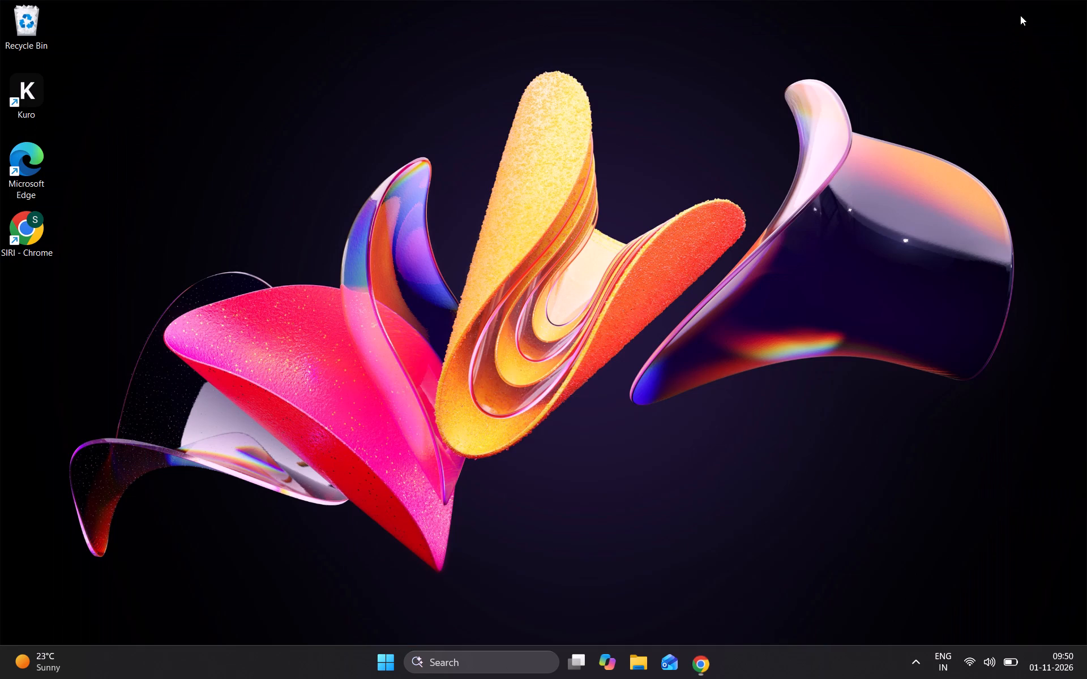
{"action": "double_click", "coordinate": [631, 668]}
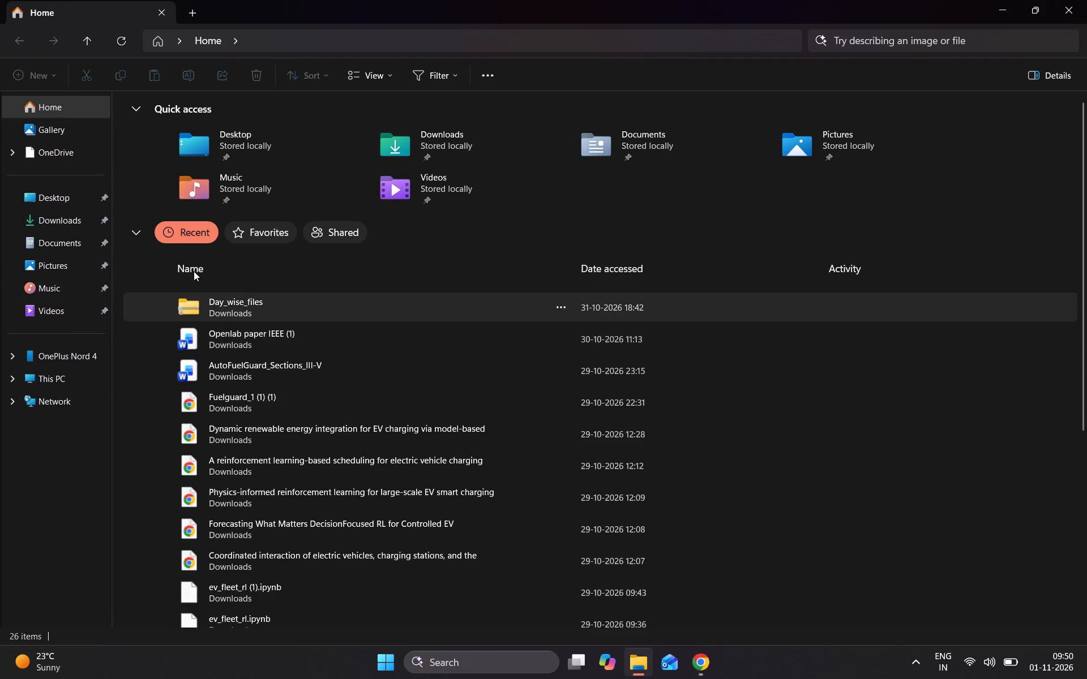
{"action": "left_click", "coordinate": [62, 213]}
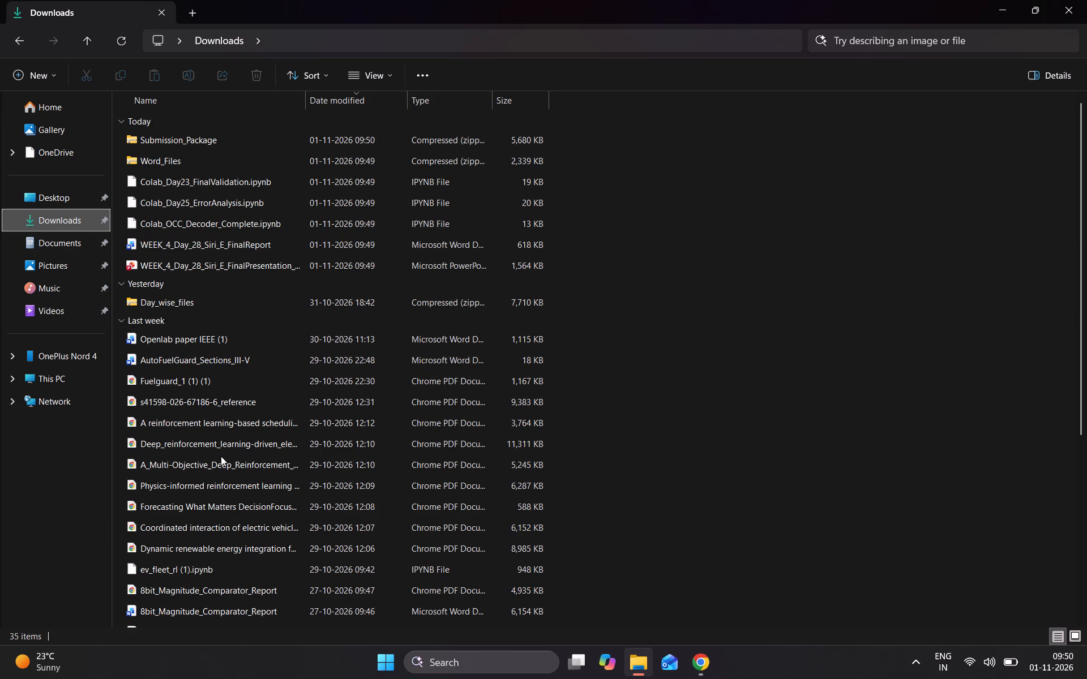
Look through the older files and folders in Downloads.
{"action": "scroll", "coordinate": [221, 456], "scroll_direction": "down", "scroll_amount": 3}
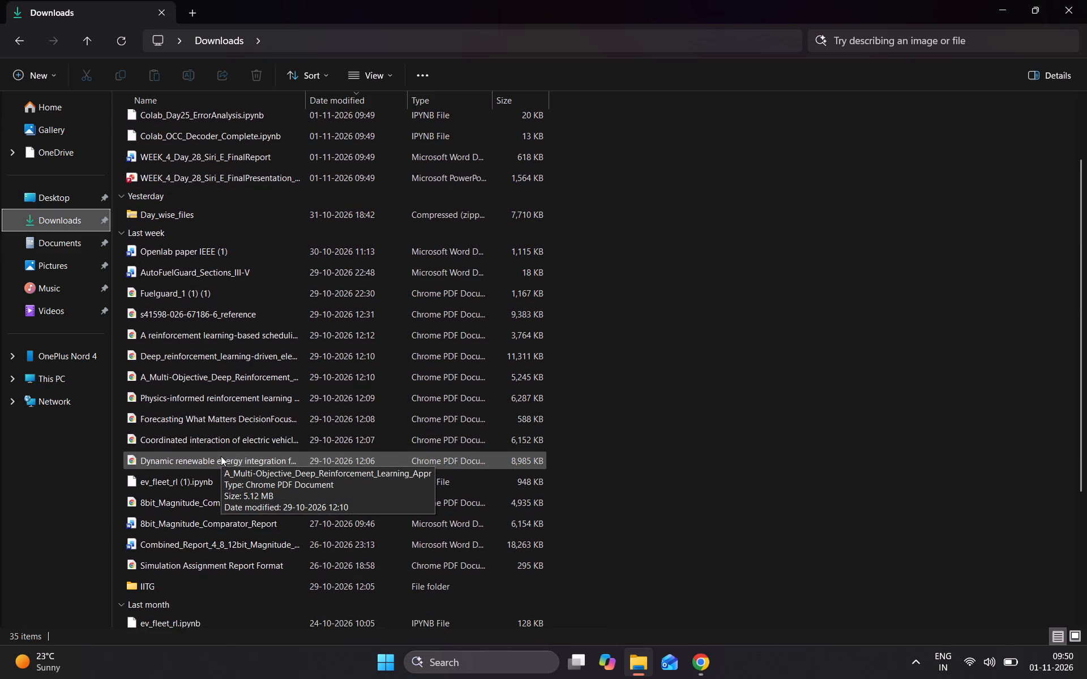
{"action": "scroll", "coordinate": [221, 456], "scroll_direction": "down", "scroll_amount": 2}
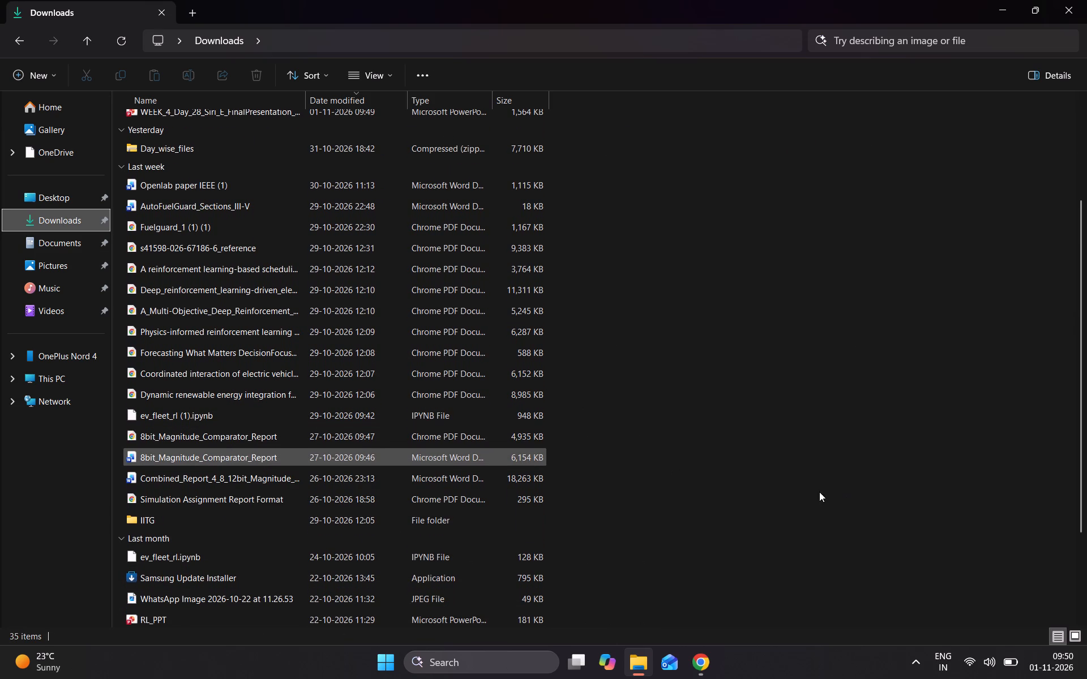
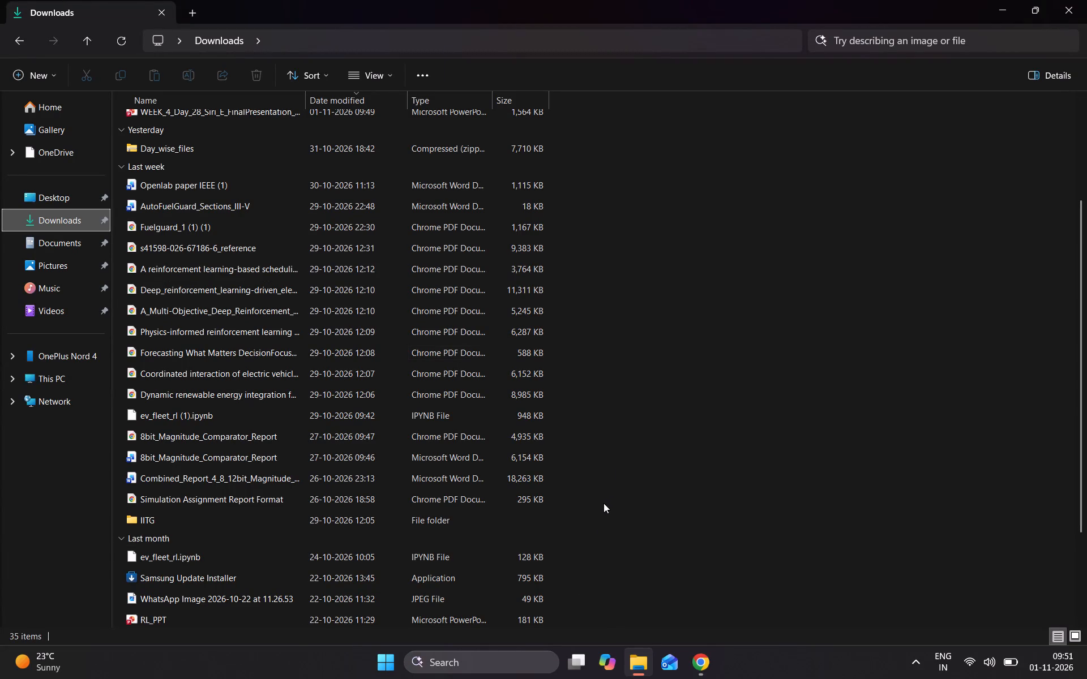
Create a new folder named VTT in Downloads.
{"action": "left_click_drag", "start_coordinate": [602, 495], "coordinate": [484, 446]}
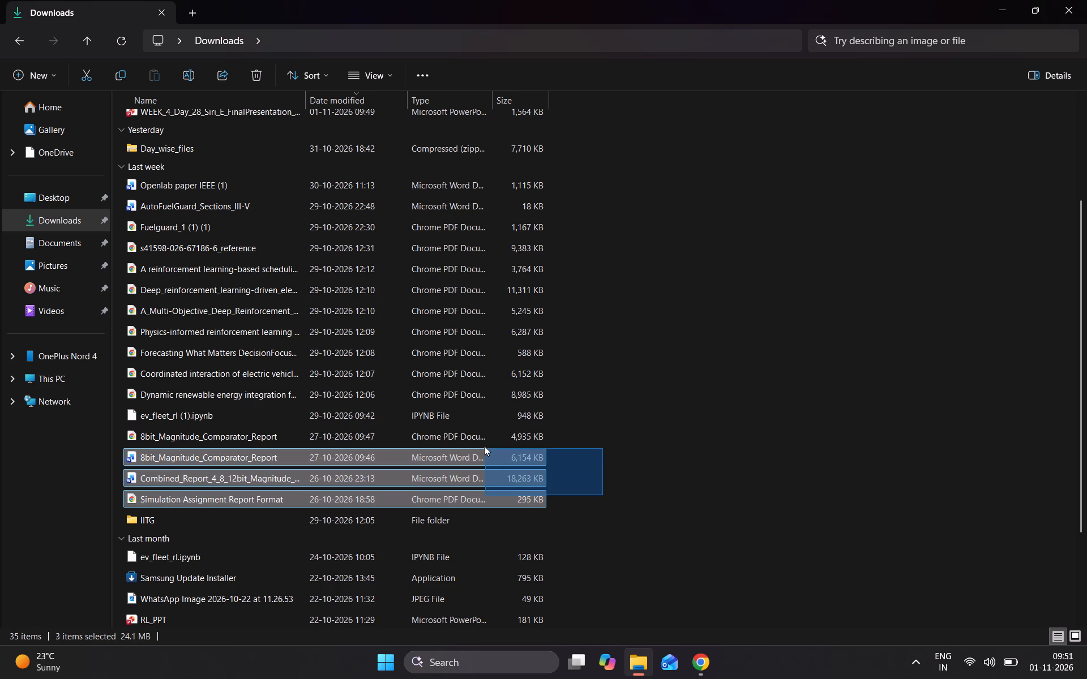
{"action": "left_click_drag", "start_coordinate": [484, 446], "coordinate": [482, 437]}
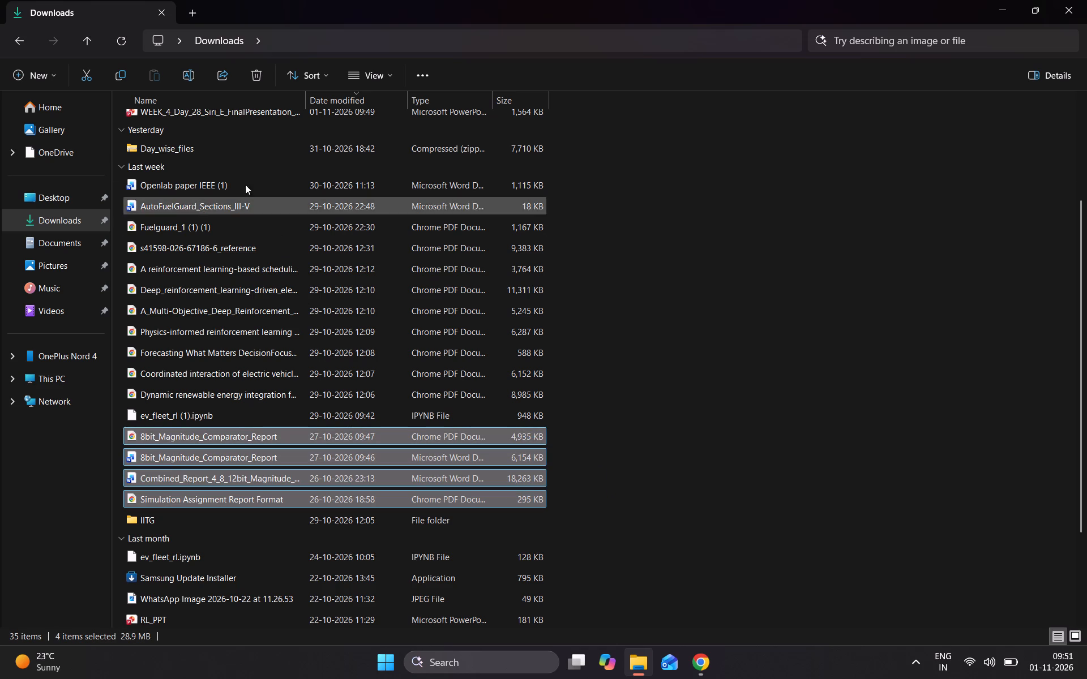
{"action": "left_click", "coordinate": [24, 74]}
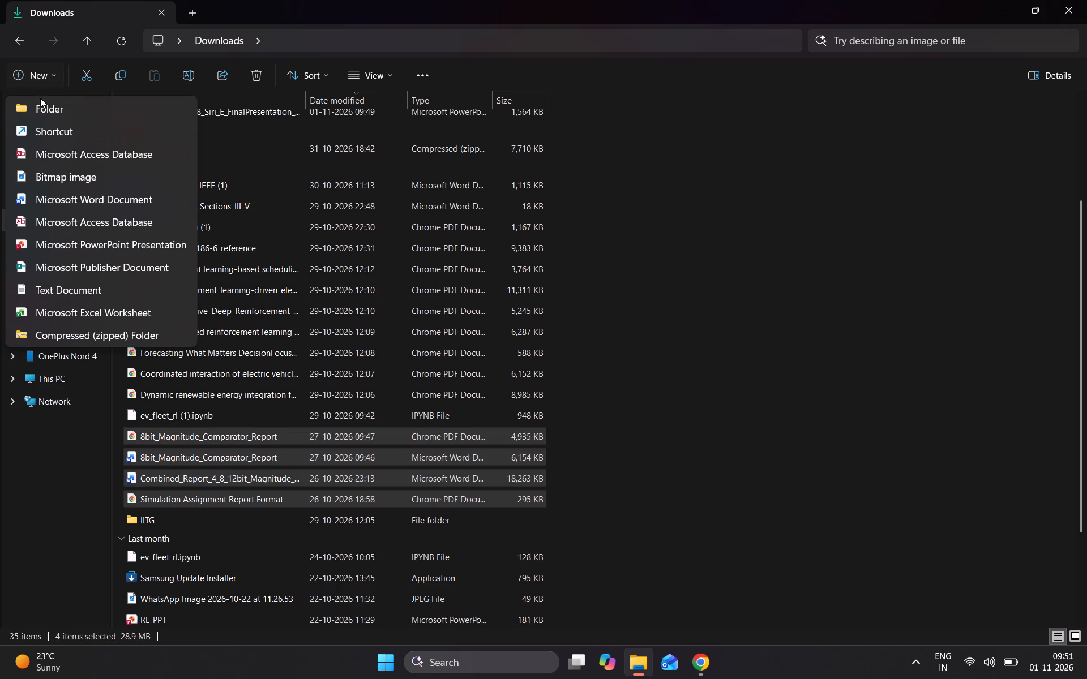
{"action": "left_click", "coordinate": [44, 110]}
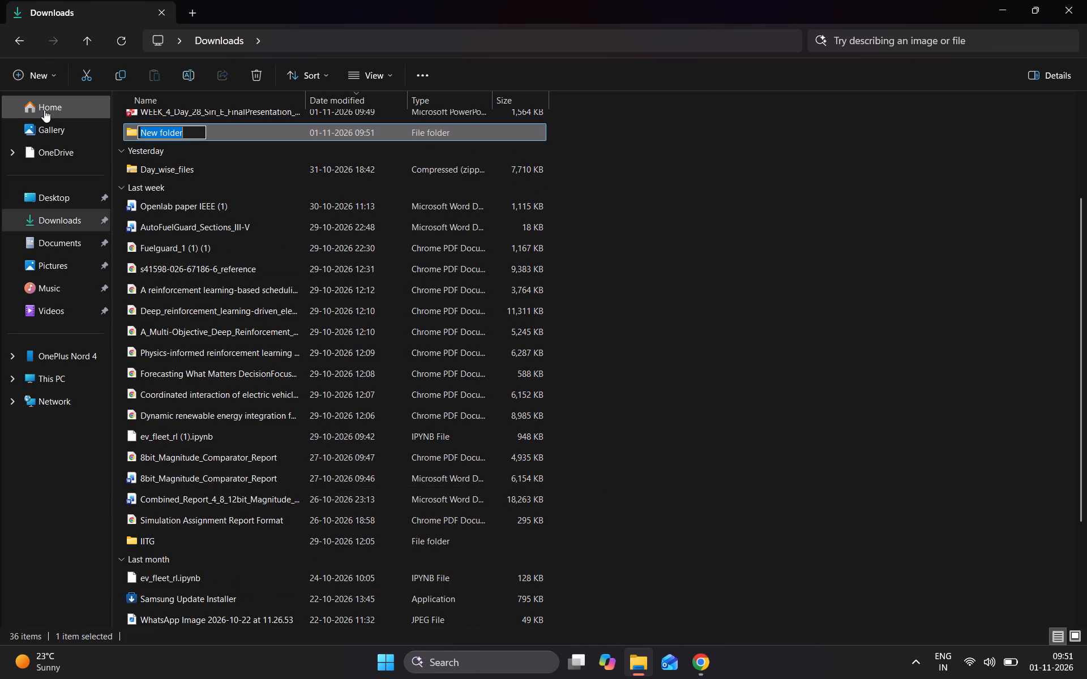
{"action": "key", "text": "BackSpace"}
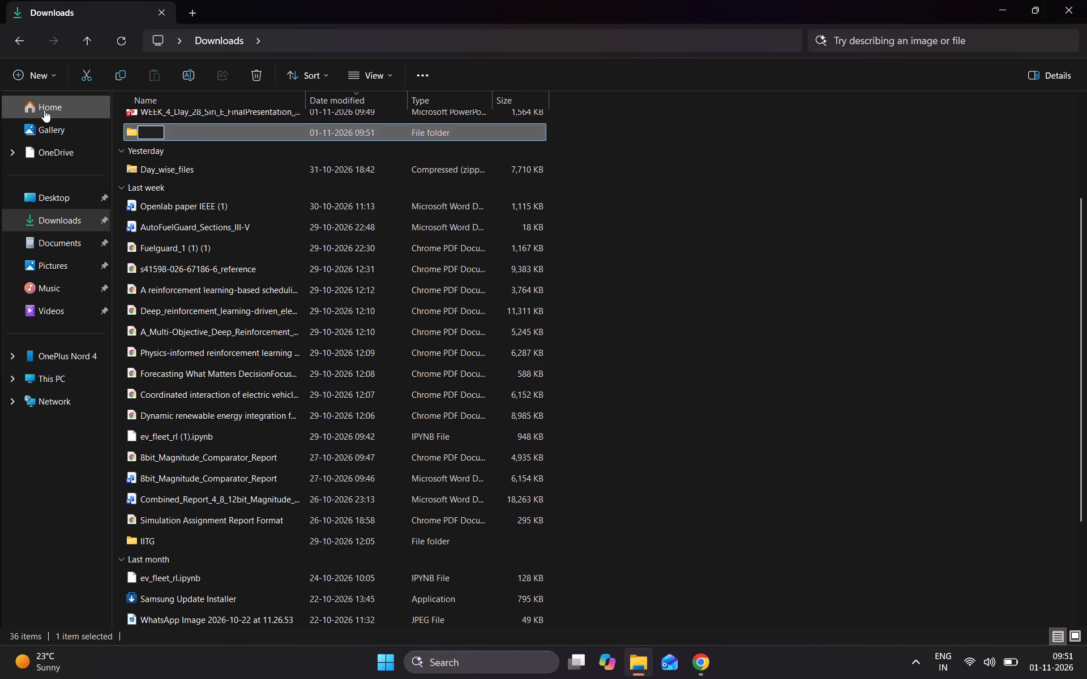
{"action": "type", "text": "VTT"}
{"action": "key", "text": "Return"}
{"action": "left_click", "coordinate": [799, 417]}
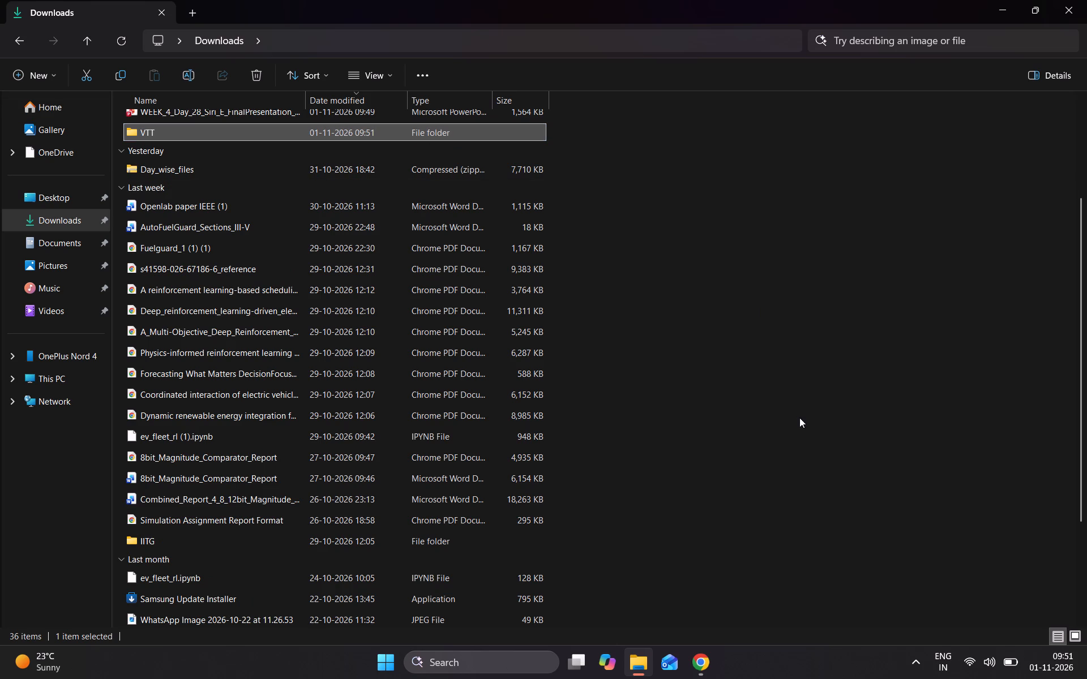
Move both 8bit_Magnitude_Comparator_Report files, the Combined_Report_4_8_12bit_Magnitude document and Simulation Assignment Report Format into the VTT folder, and return to Downloads.
{"action": "left_click", "coordinate": [582, 498]}
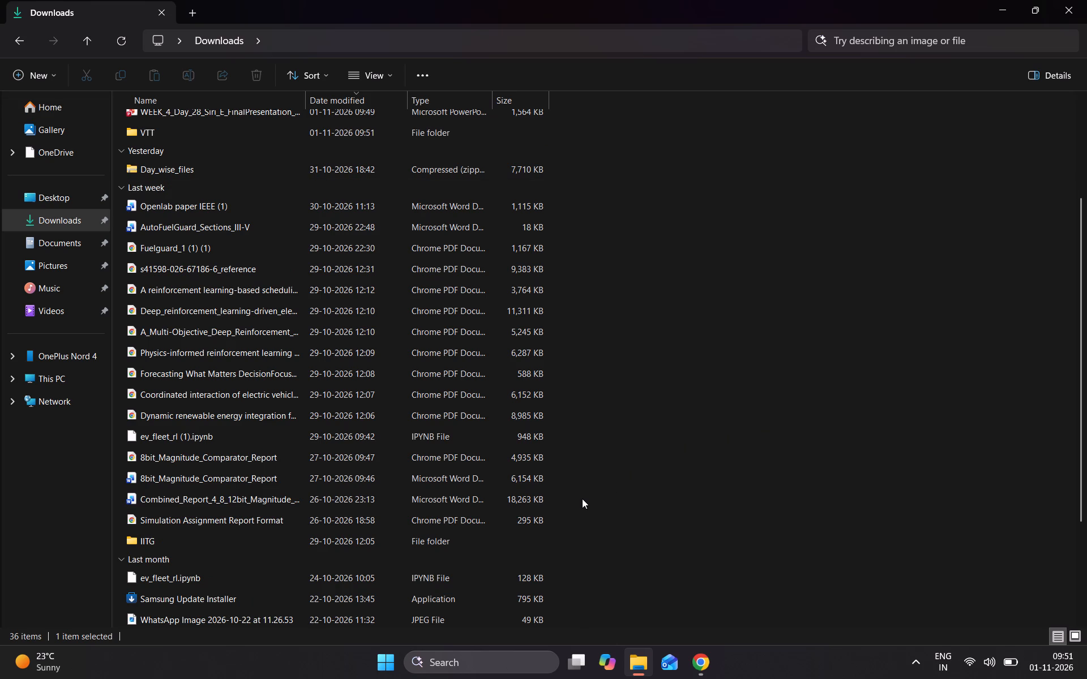
{"action": "left_click_drag", "start_coordinate": [582, 521], "coordinate": [480, 455]}
{"action": "key", "text": "ctrl+x"}
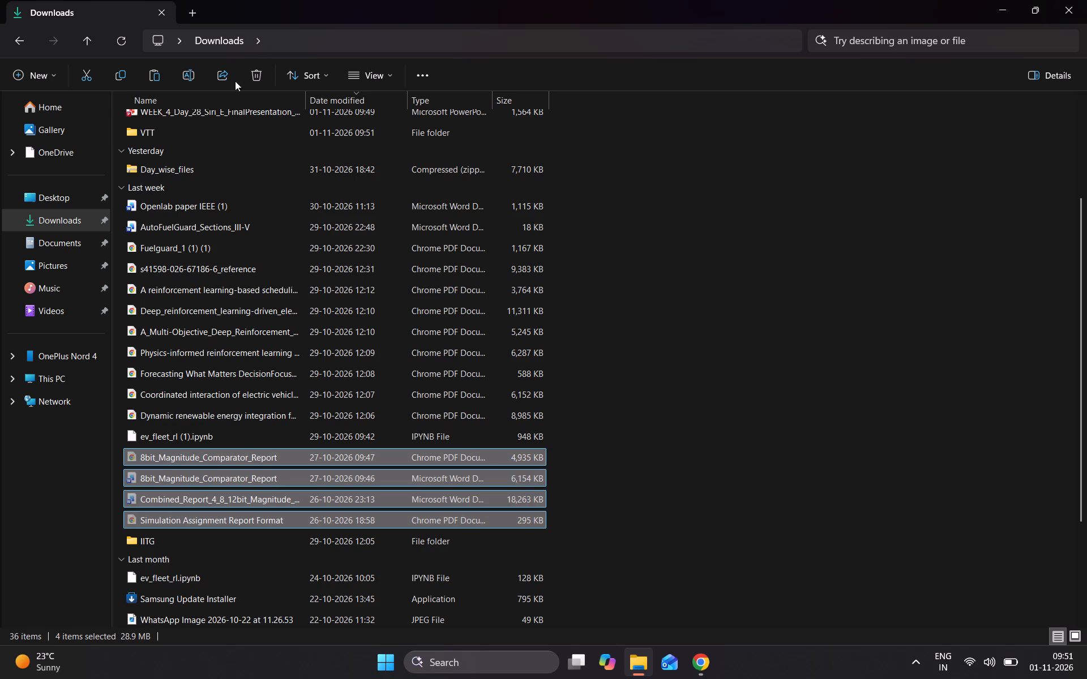
{"action": "double_click", "coordinate": [233, 139]}
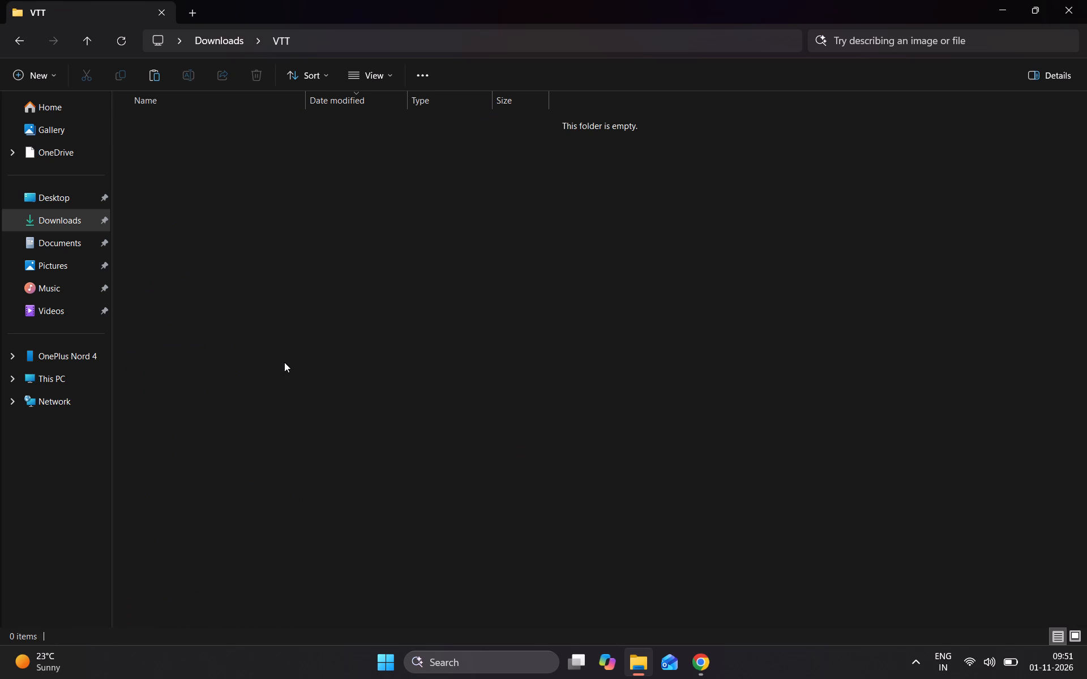
{"action": "key", "text": "ctrl+v"}
{"action": "left_click", "coordinate": [23, 46]}
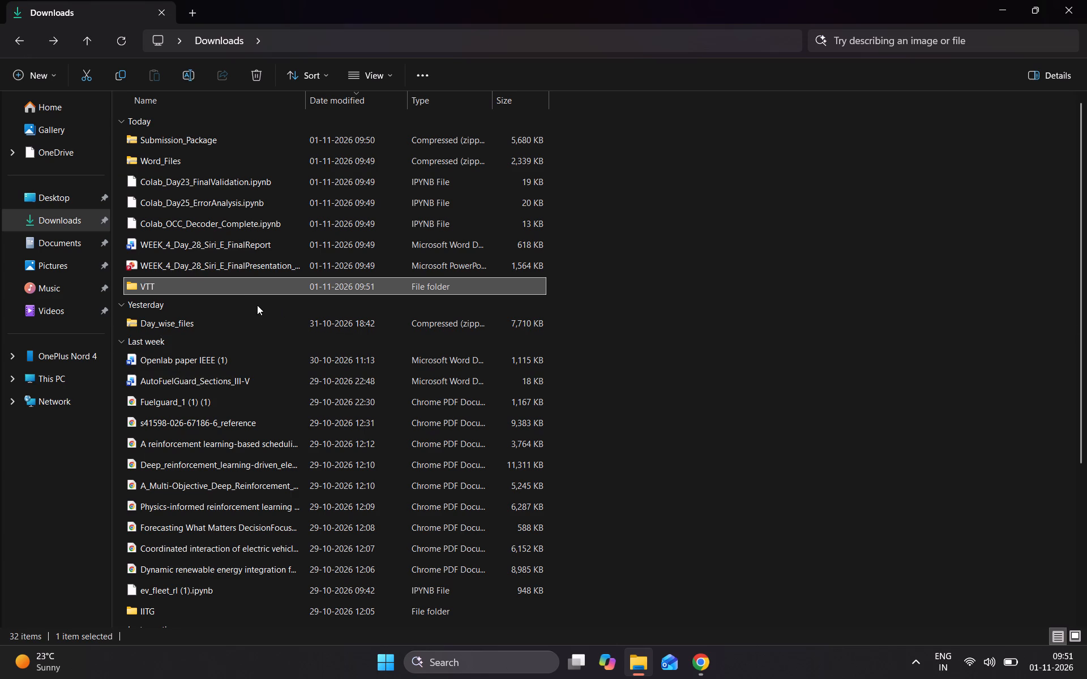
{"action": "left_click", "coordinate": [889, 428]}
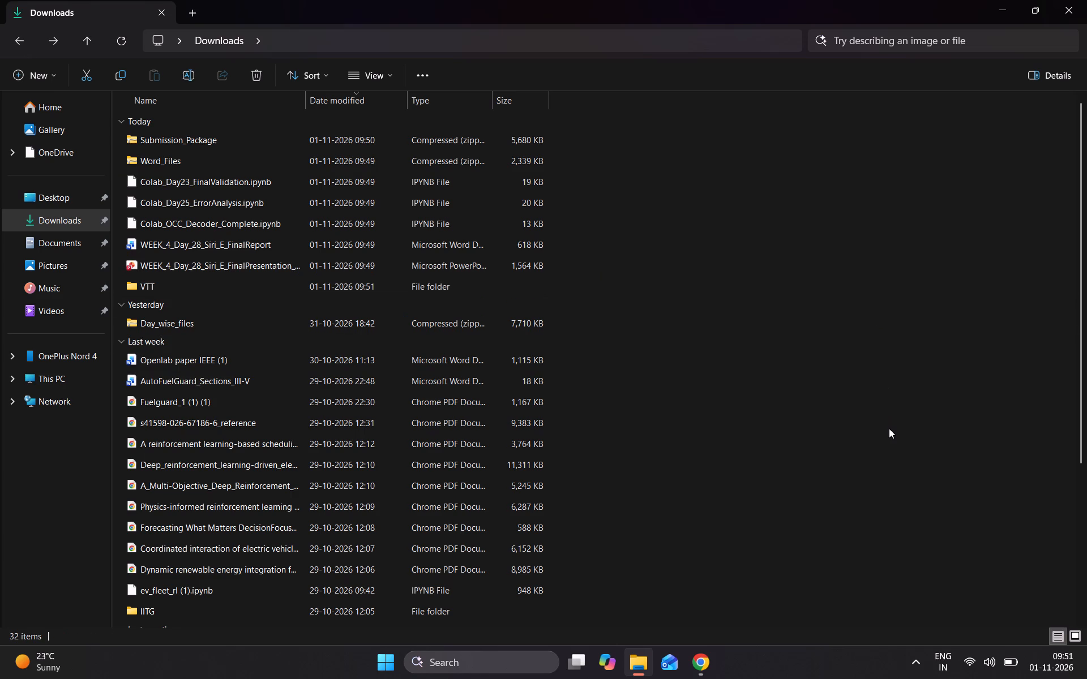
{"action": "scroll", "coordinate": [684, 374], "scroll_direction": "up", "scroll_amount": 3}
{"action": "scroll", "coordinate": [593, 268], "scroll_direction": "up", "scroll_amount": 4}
Create a new folder named RL in Downloads.
{"action": "left_click_drag", "start_coordinate": [582, 591], "coordinate": [535, 586]}
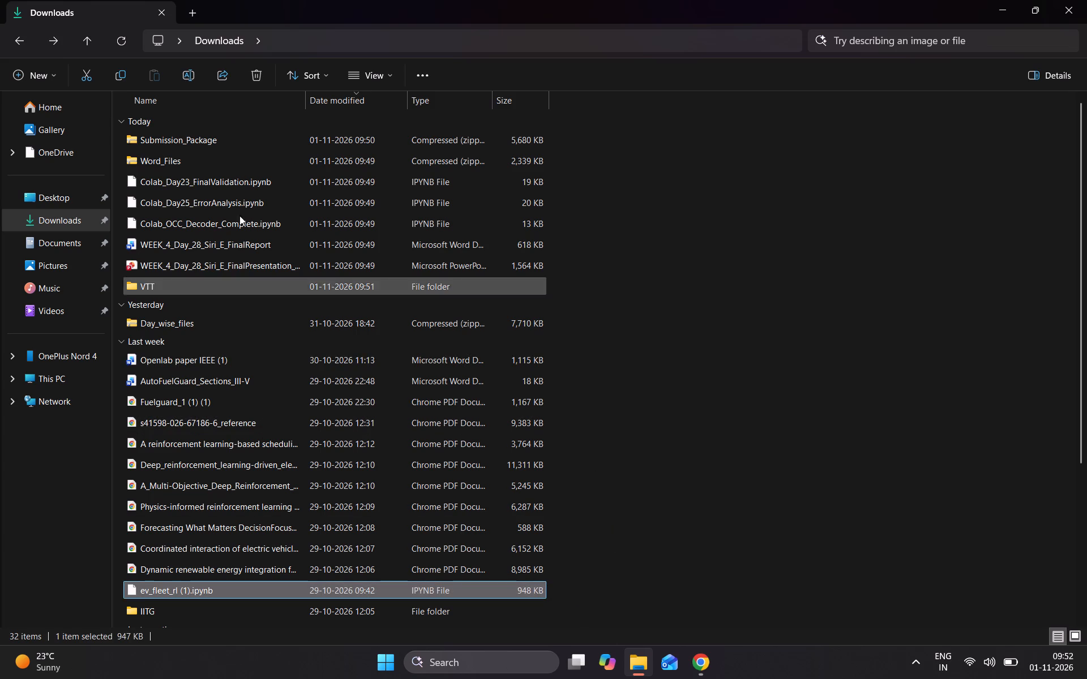
{"action": "left_click", "coordinate": [31, 70]}
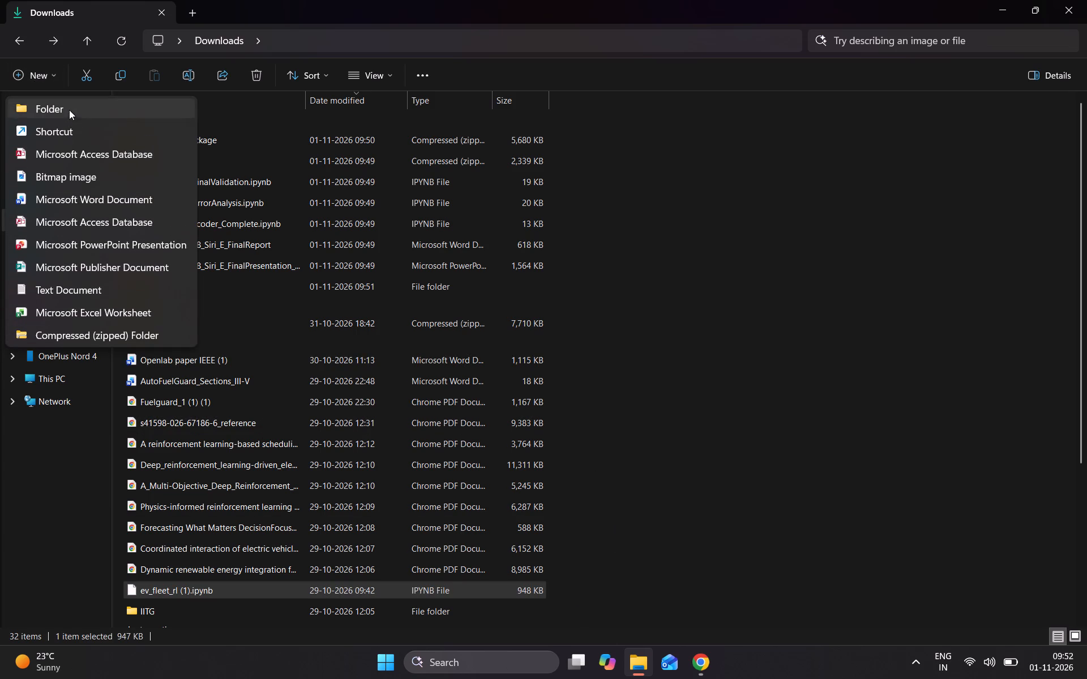
{"action": "left_click", "coordinate": [69, 110]}
{"action": "key", "text": "BackSpace"}
{"action": "type", "text": "RL"}
{"action": "key", "text": "Return"}
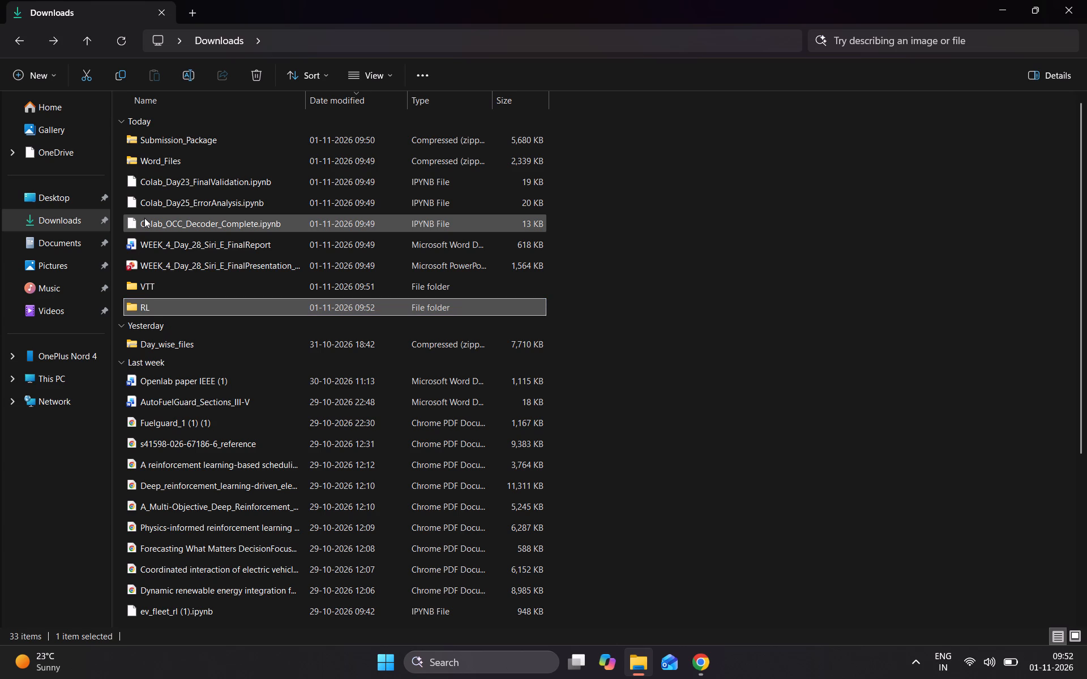
{"action": "scroll", "coordinate": [558, 549], "scroll_direction": "down", "scroll_amount": 1}
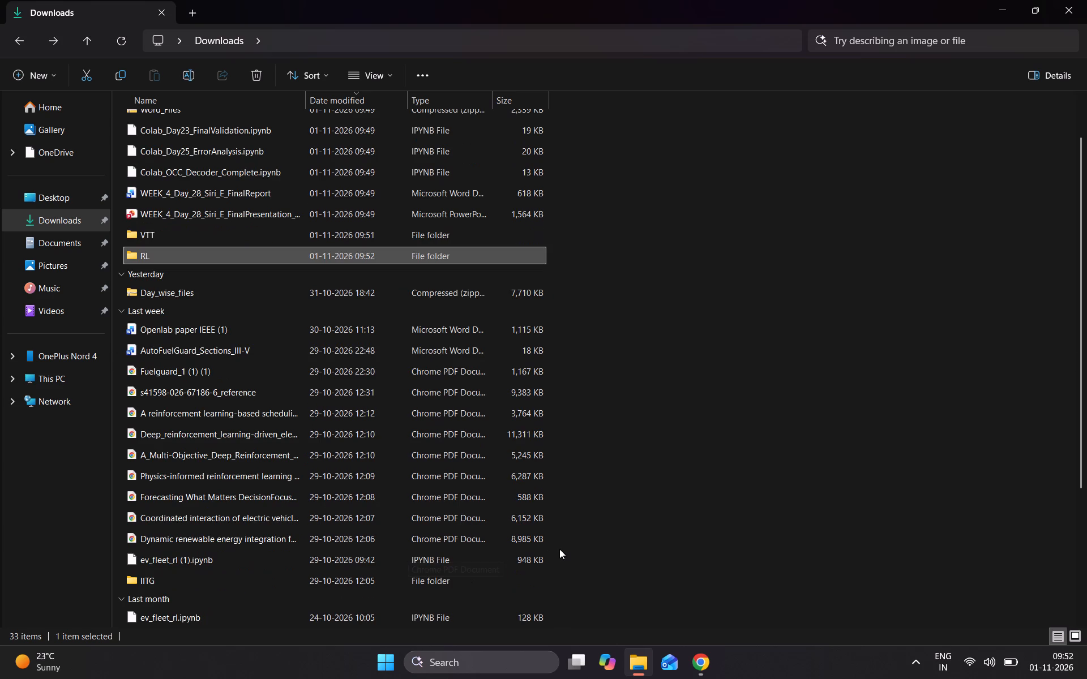
{"action": "left_click_drag", "start_coordinate": [561, 558], "coordinate": [411, 408]}
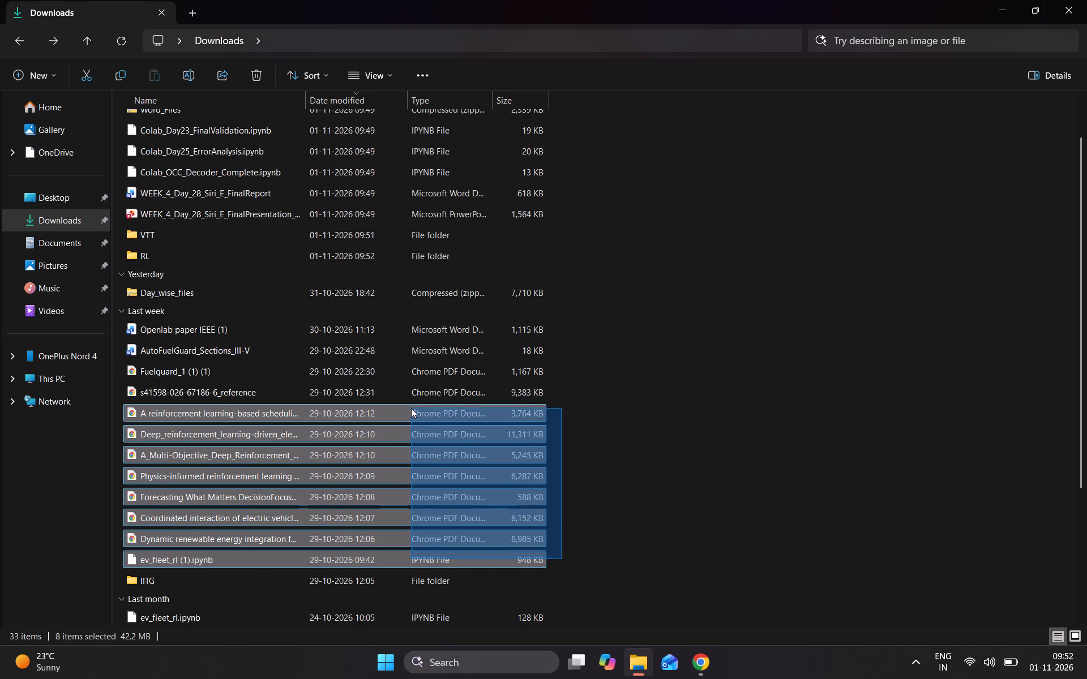
{"action": "left_click_drag", "start_coordinate": [411, 408], "coordinate": [405, 391]}
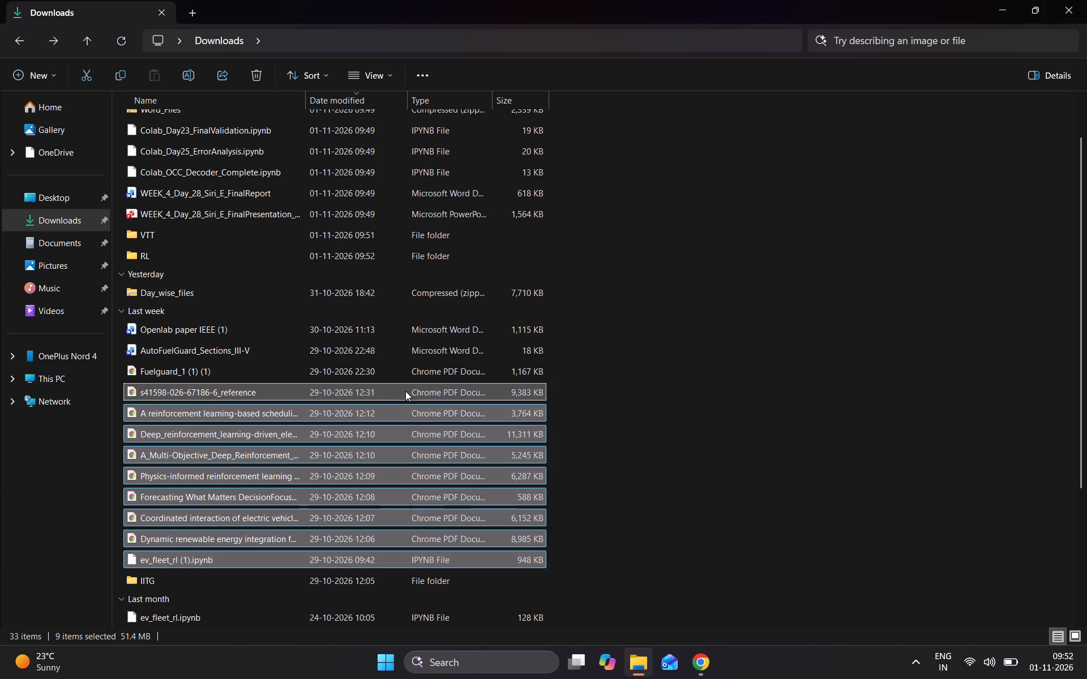
{"action": "key", "text": "ctrl+x"}
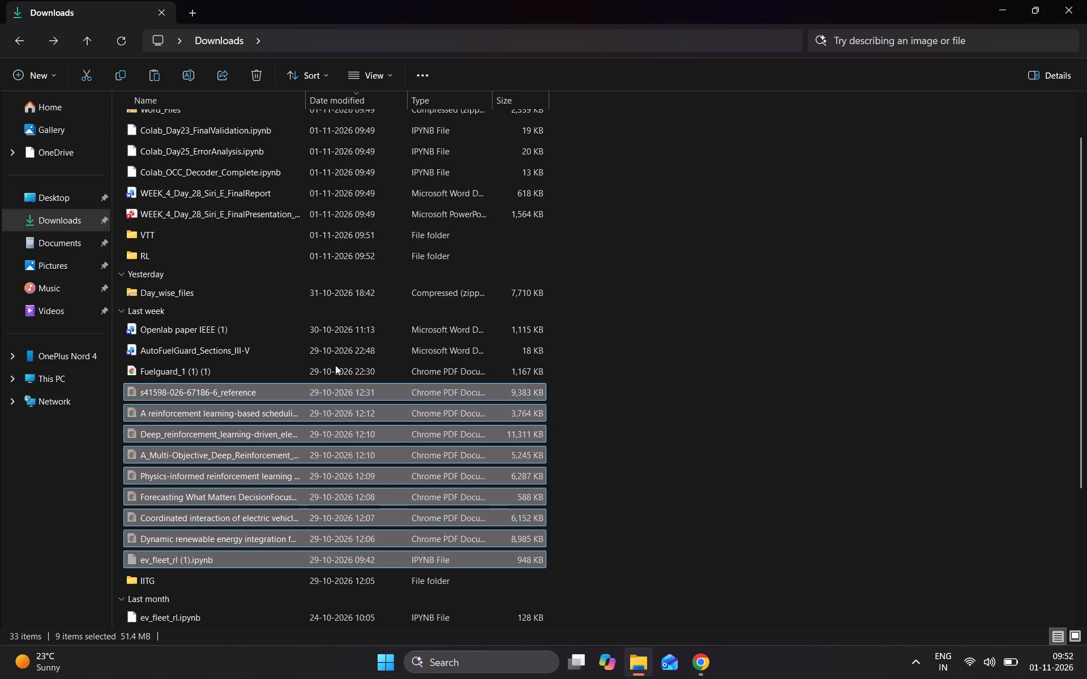
{"action": "double_click", "coordinate": [222, 255]}
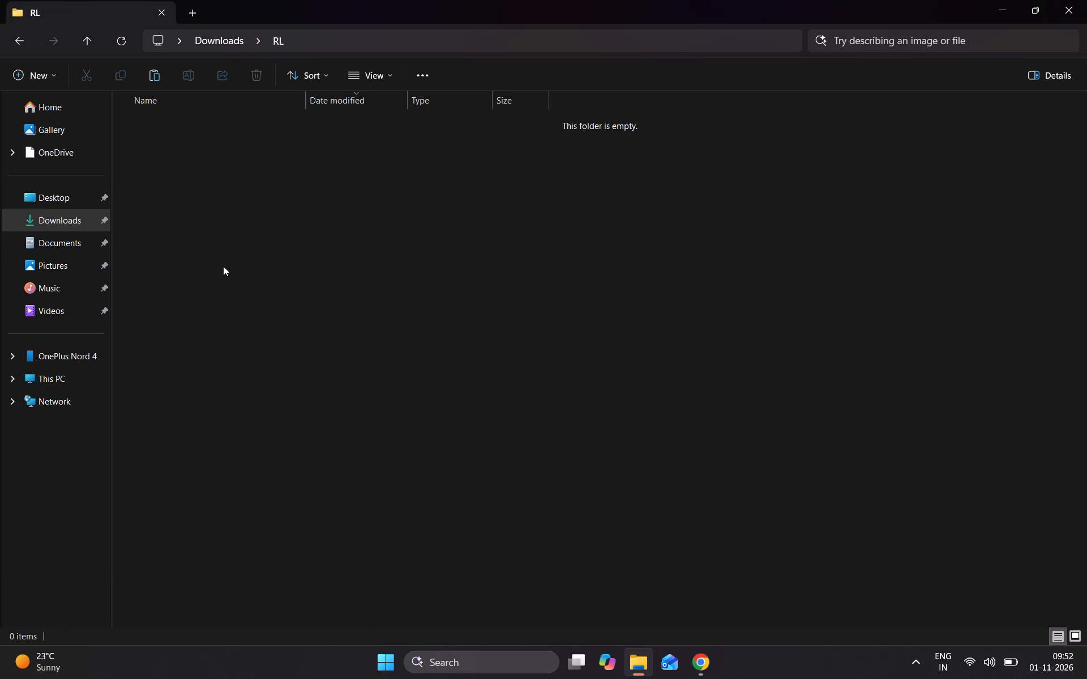
{"action": "key", "text": "ctrl+v"}
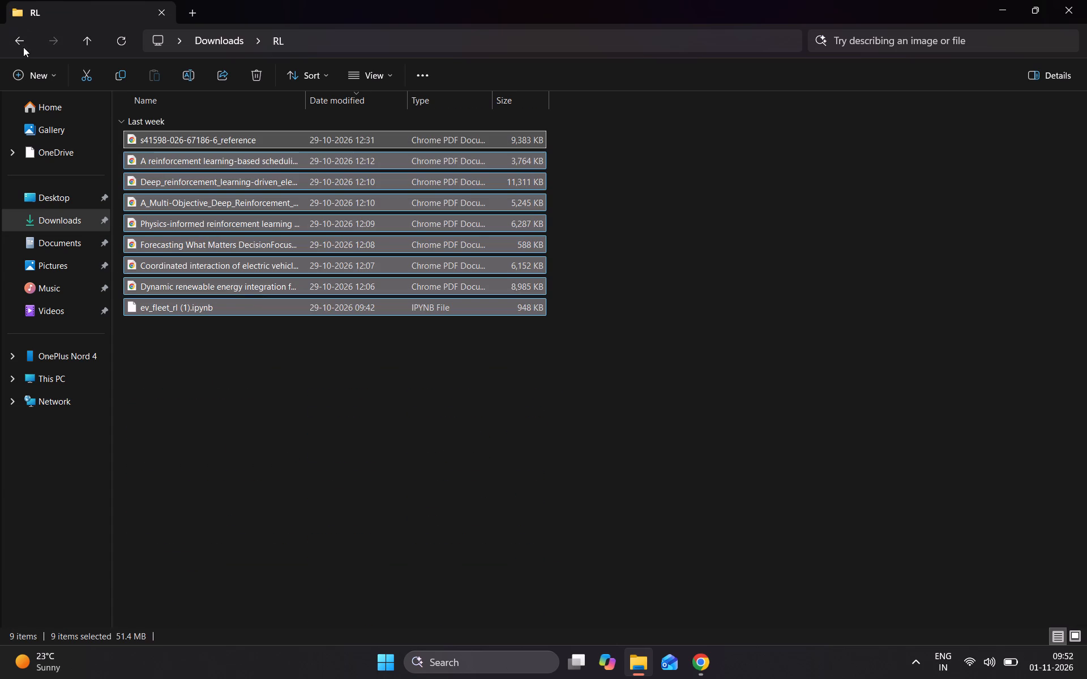
{"action": "left_click", "coordinate": [23, 48]}
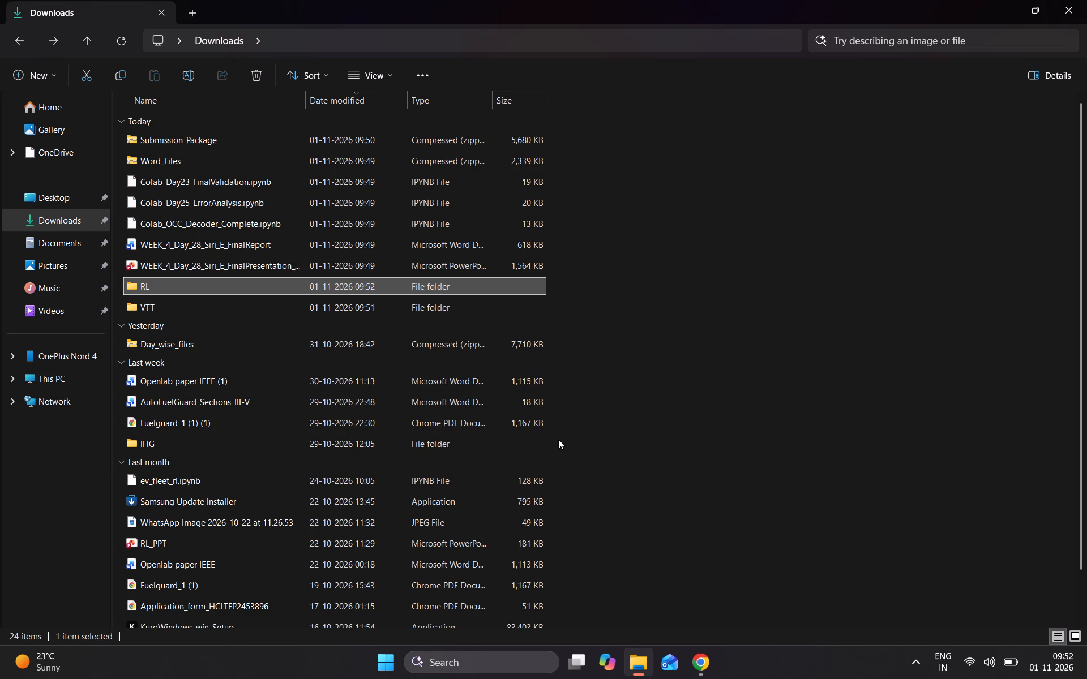
Create a new folder named OPEN LAB in Downloads.
{"action": "left_click_drag", "start_coordinate": [570, 427], "coordinate": [486, 415]}
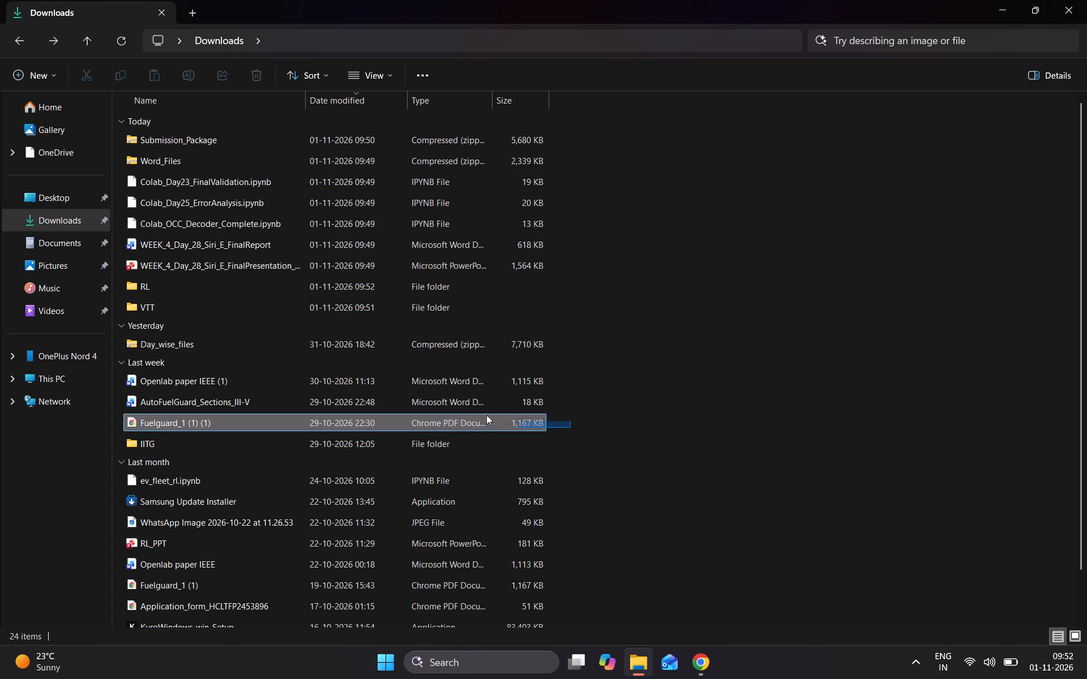
{"action": "left_click_drag", "start_coordinate": [486, 415], "coordinate": [459, 394]}
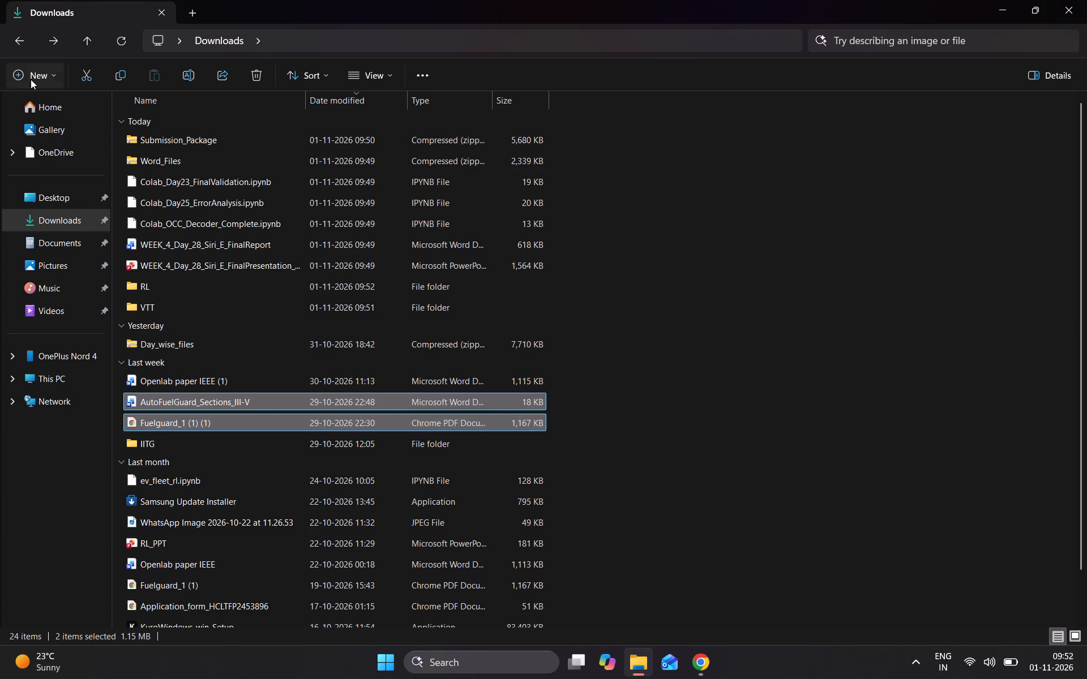
{"action": "left_click", "coordinate": [31, 79]}
{"action": "left_click", "coordinate": [91, 117]}
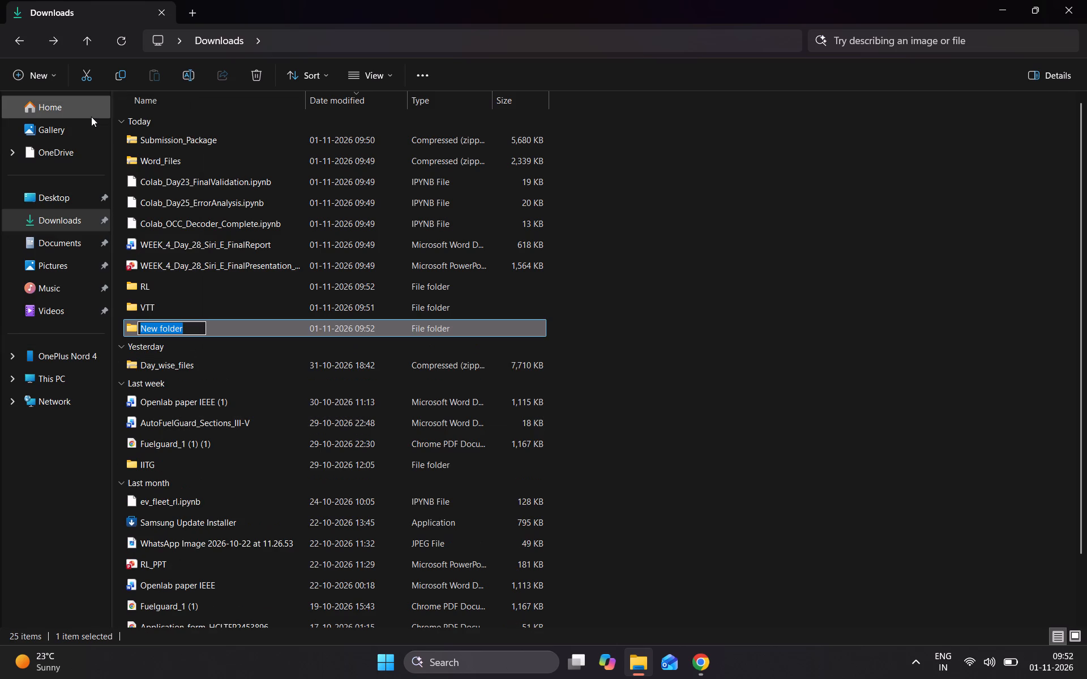
{"action": "key", "text": "BackSpace"}
{"action": "type", "text": "OPEN LAB"}
{"action": "key", "text": "Return"}
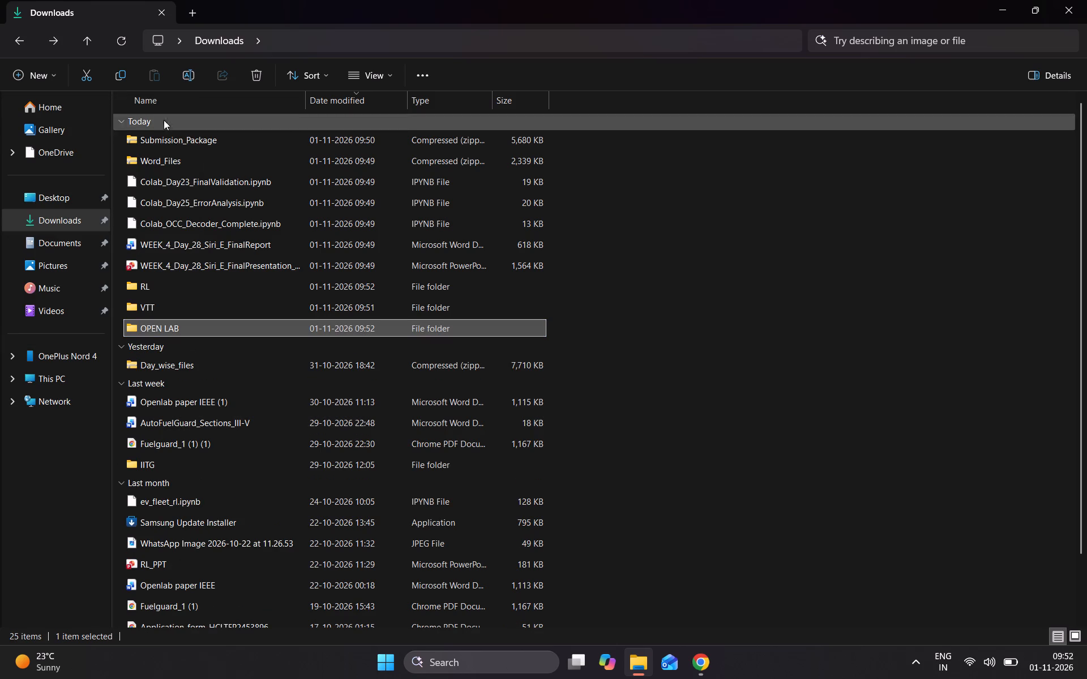
Move Openlab paper IEEE (1), AutoFuelGuard_Sections_III-V and Fuelguard_1 (1) (1) into the OPEN LAB folder, and return to Downloads.
{"action": "left_click_drag", "start_coordinate": [609, 449], "coordinate": [574, 447]}
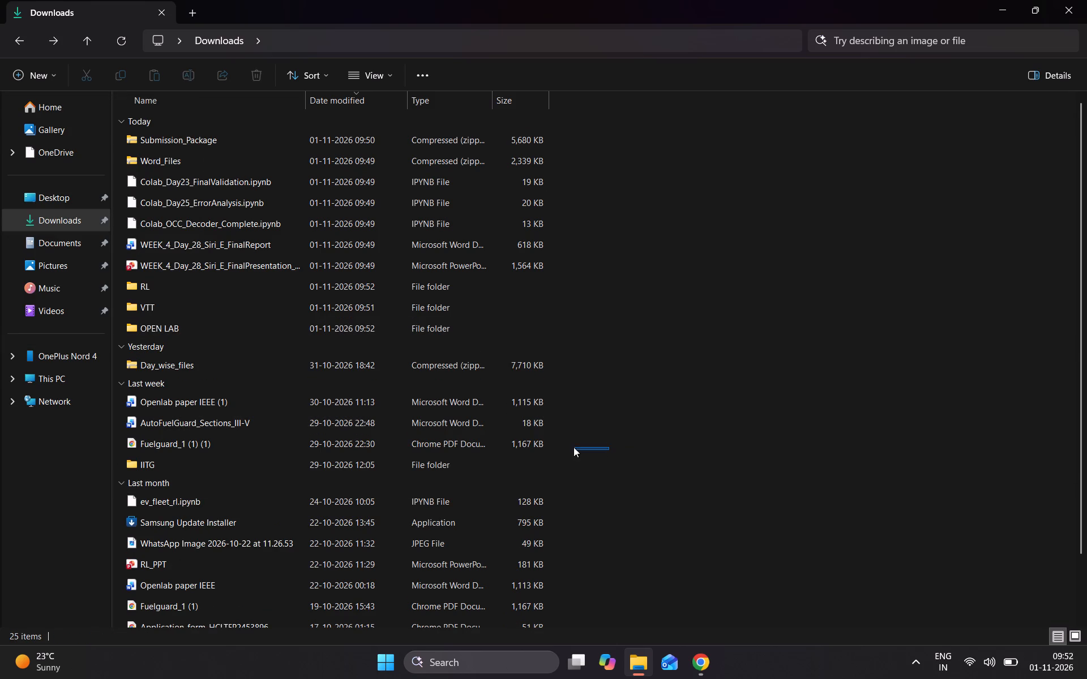
{"action": "left_click_drag", "start_coordinate": [574, 447], "coordinate": [477, 399]}
{"action": "key", "text": "ctrl+x"}
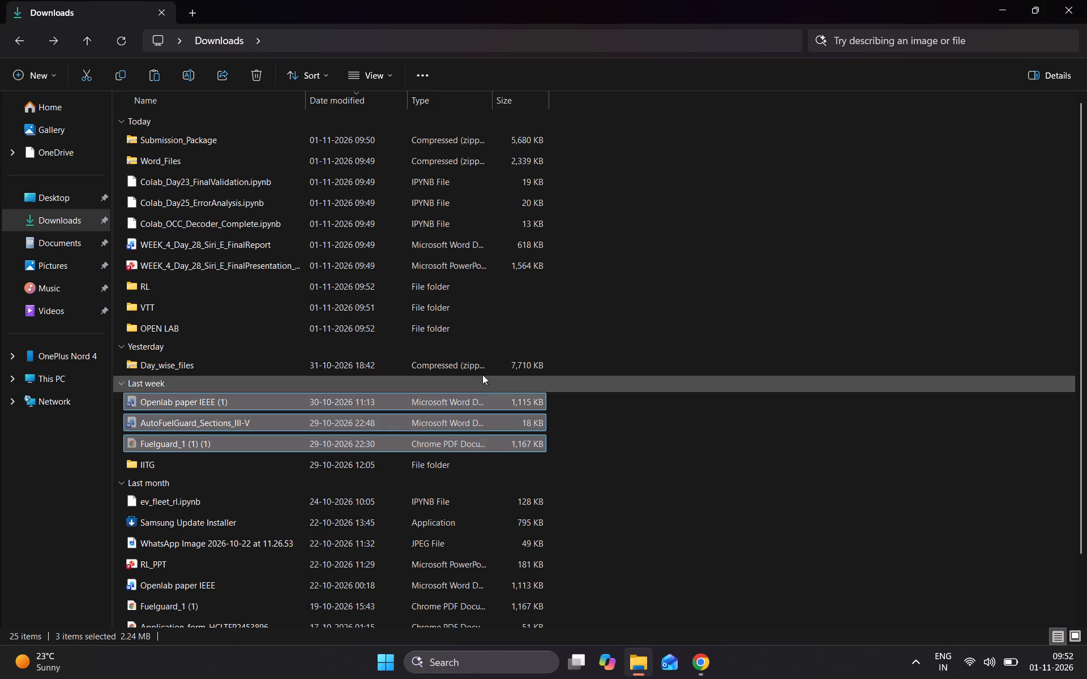
{"action": "double_click", "coordinate": [482, 369]}
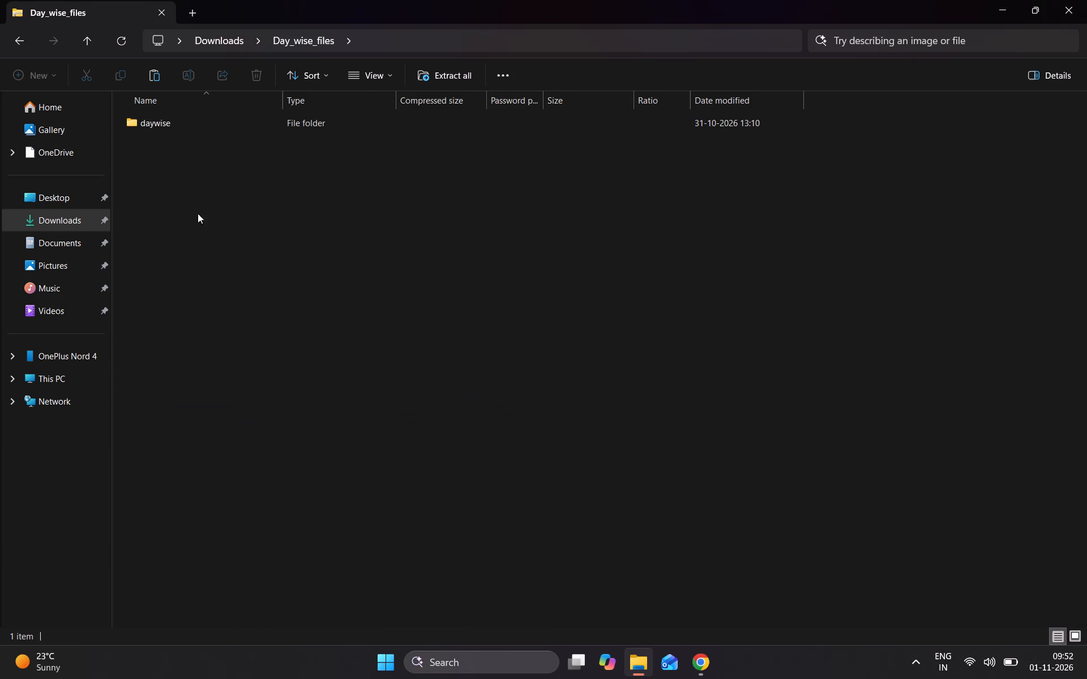
{"action": "left_click", "coordinate": [27, 39]}
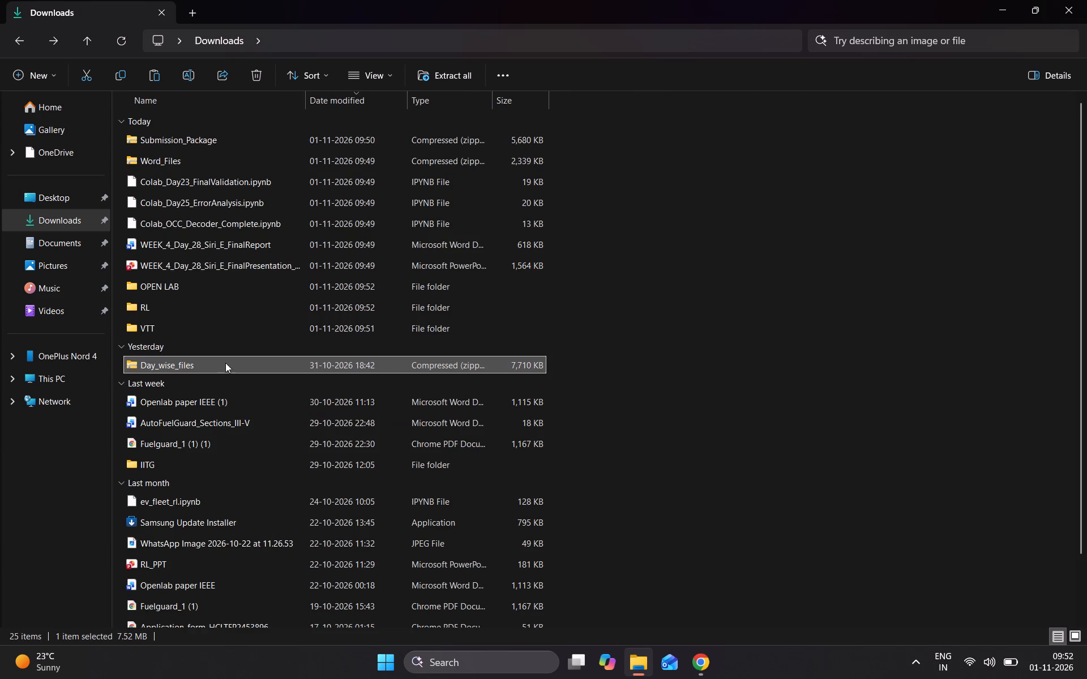
{"action": "double_click", "coordinate": [241, 288]}
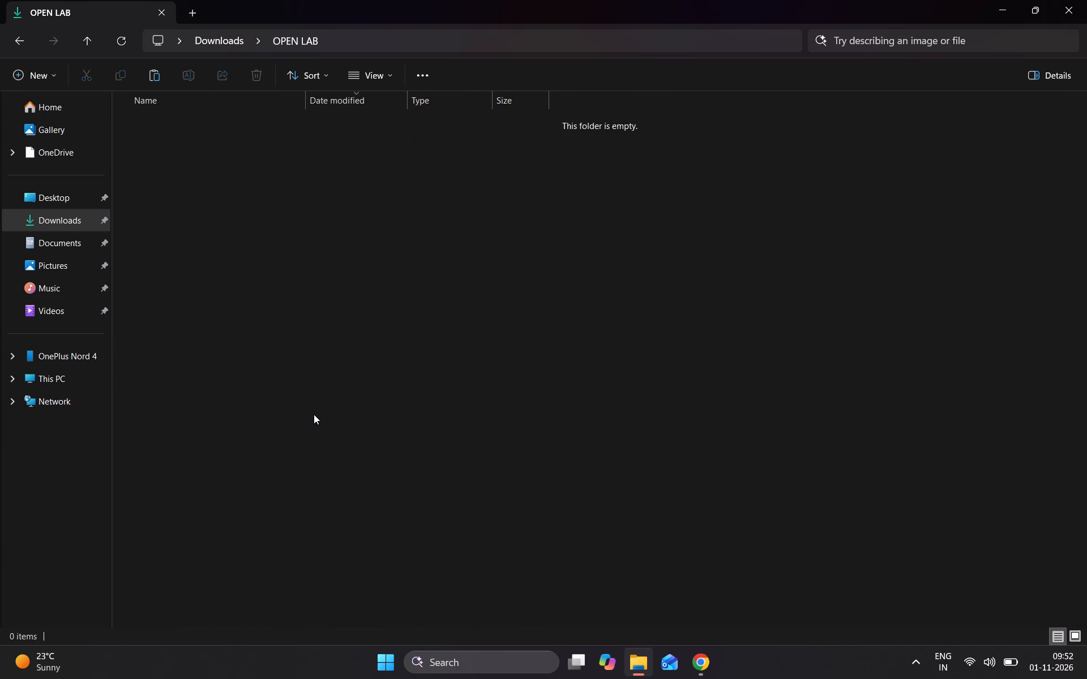
{"action": "key", "text": "ctrl+v"}
{"action": "left_click", "coordinate": [26, 41]}
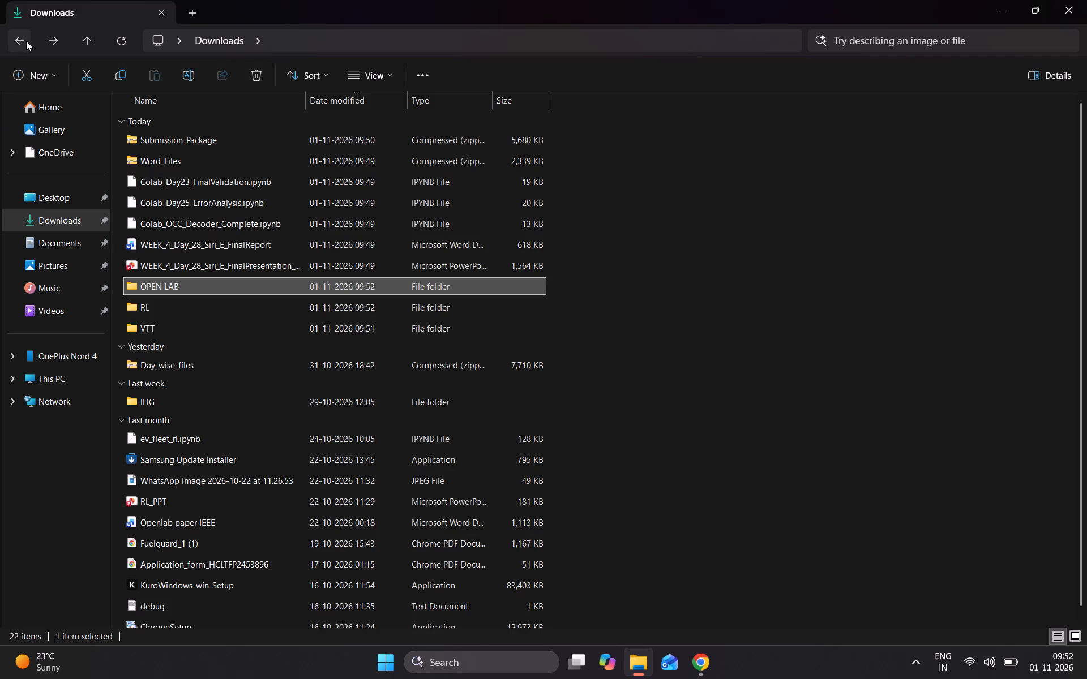
Extract the Day_wise_files archive into its own folder in Downloads, and delete the original zip.
{"action": "left_click", "coordinate": [262, 363]}
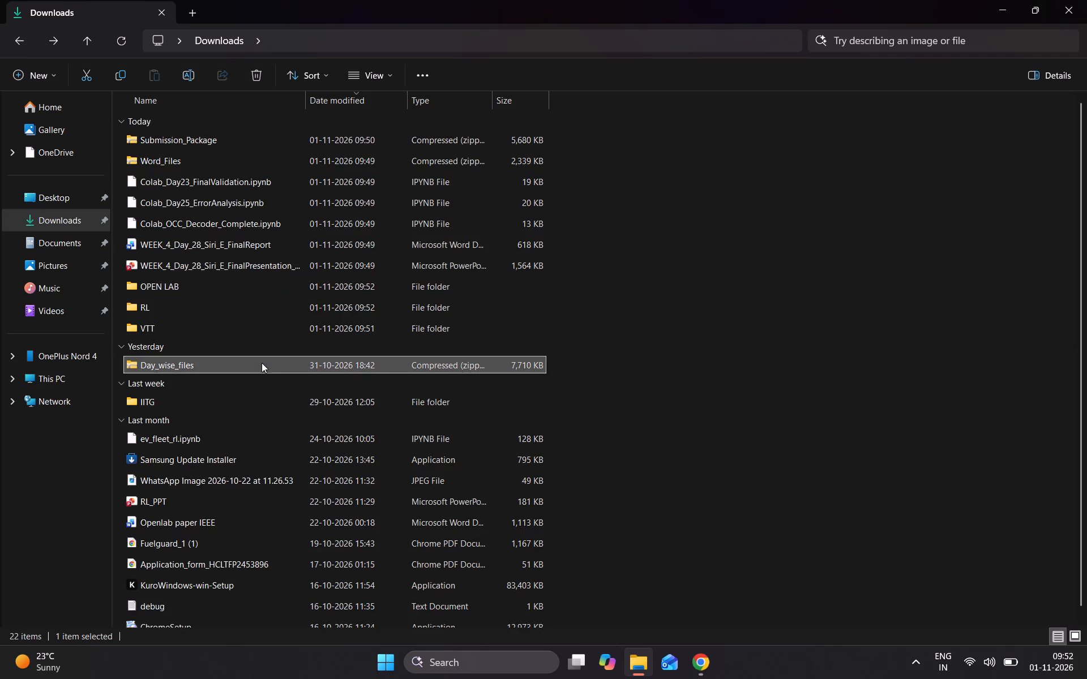
{"action": "left_click", "coordinate": [413, 74]}
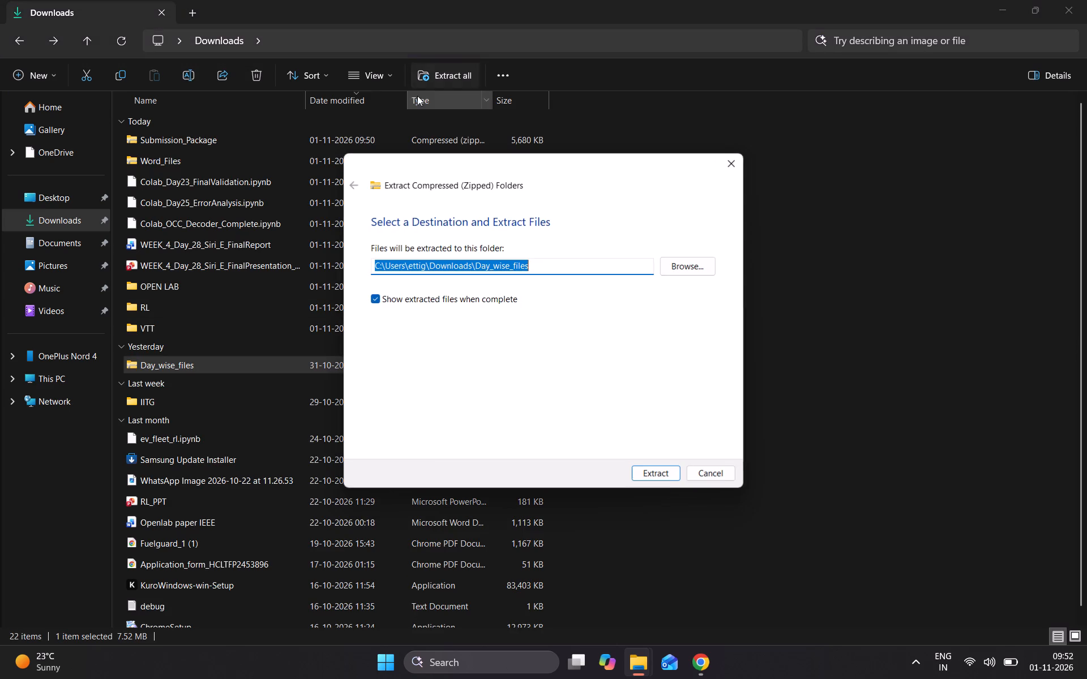
{"action": "left_click", "coordinate": [649, 470]}
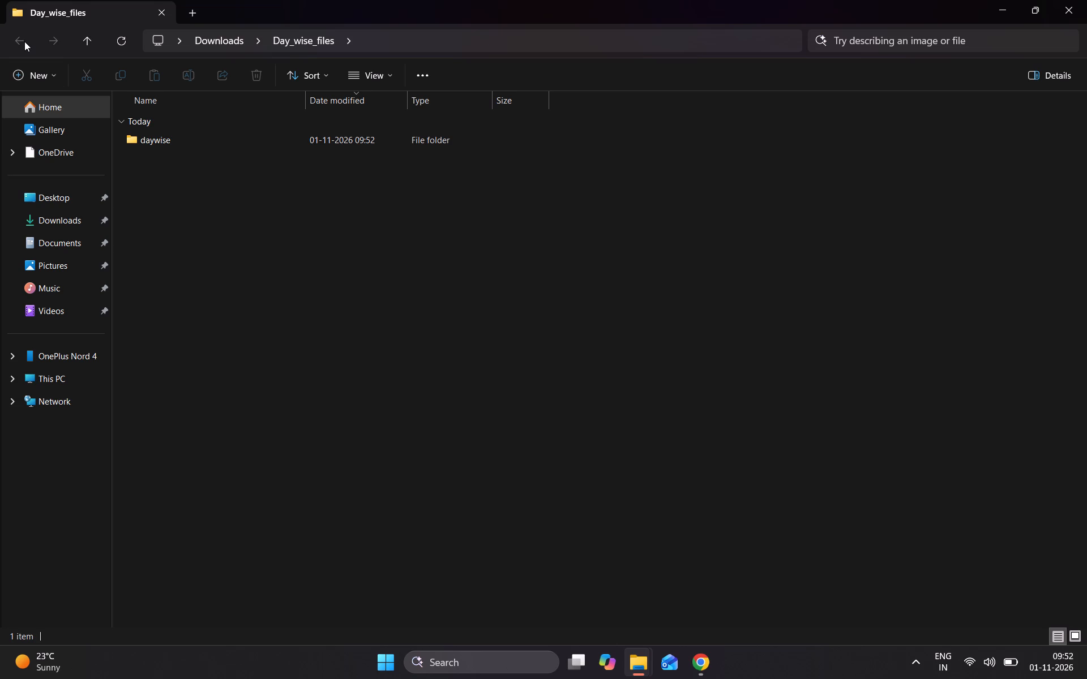
{"action": "left_click", "coordinate": [24, 41]}
{"action": "left_click", "coordinate": [1060, 5]}
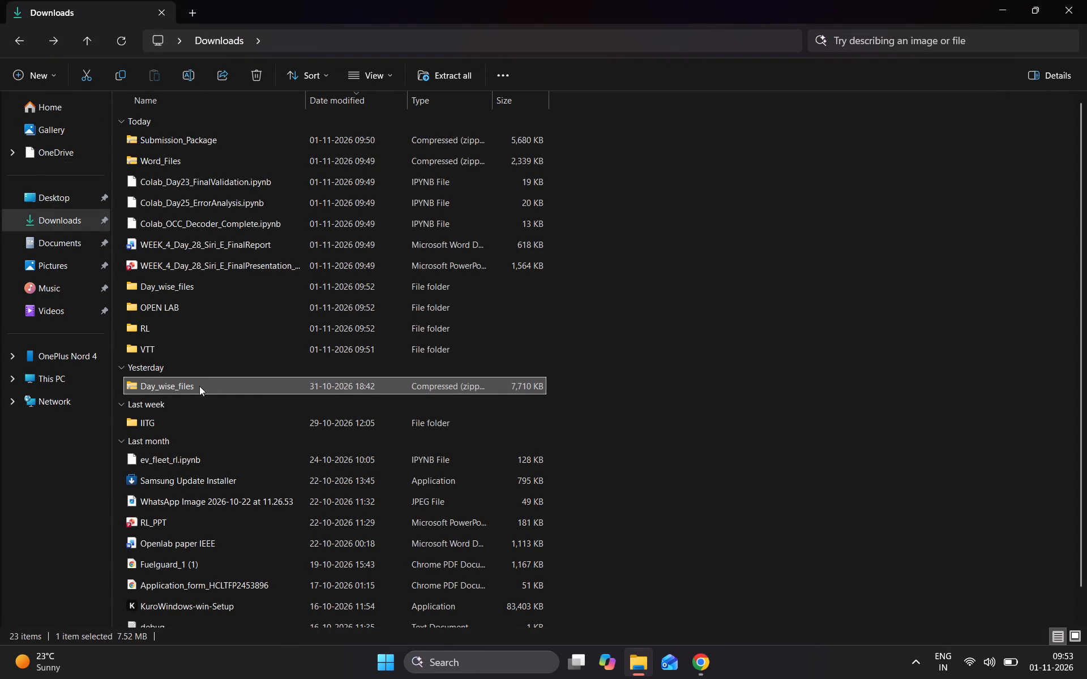
{"action": "key", "text": "Delete"}
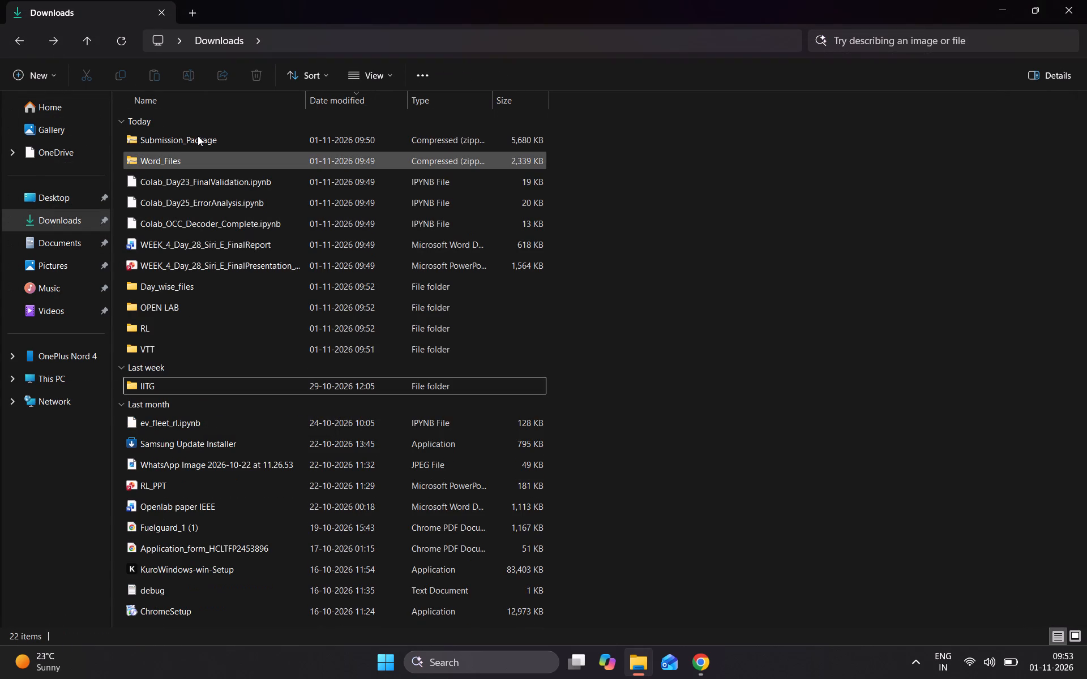
Extract the Submission_Package archive into its own folder in Downloads, and delete the original zip.
{"action": "left_click", "coordinate": [198, 136]}
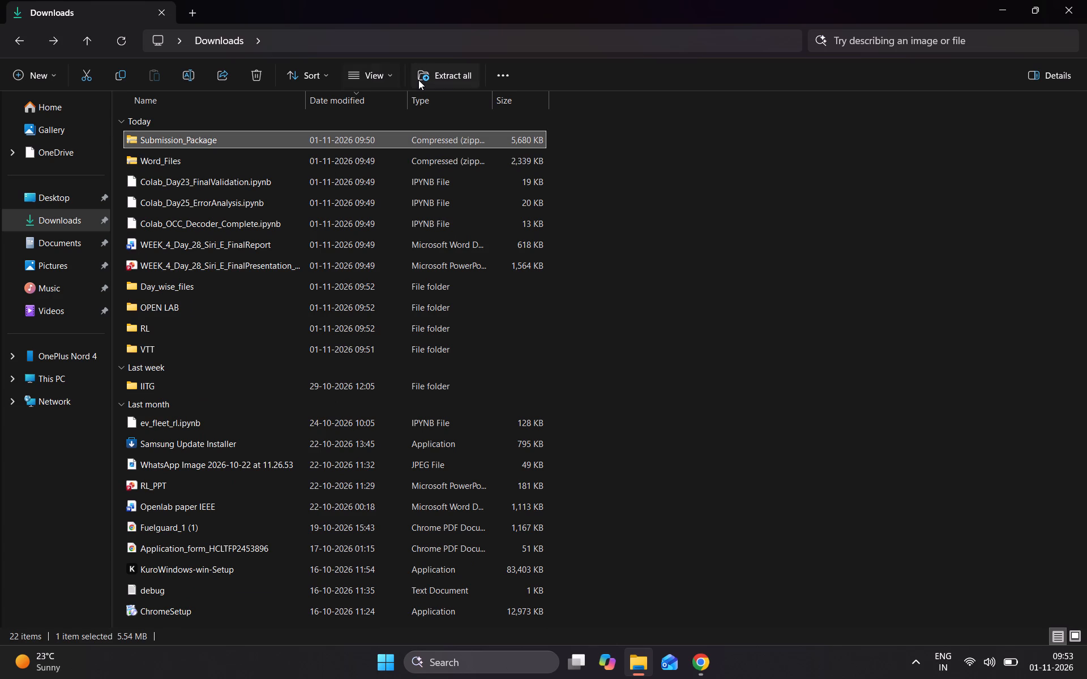
{"action": "left_click", "coordinate": [418, 80]}
{"action": "left_click", "coordinate": [644, 470]}
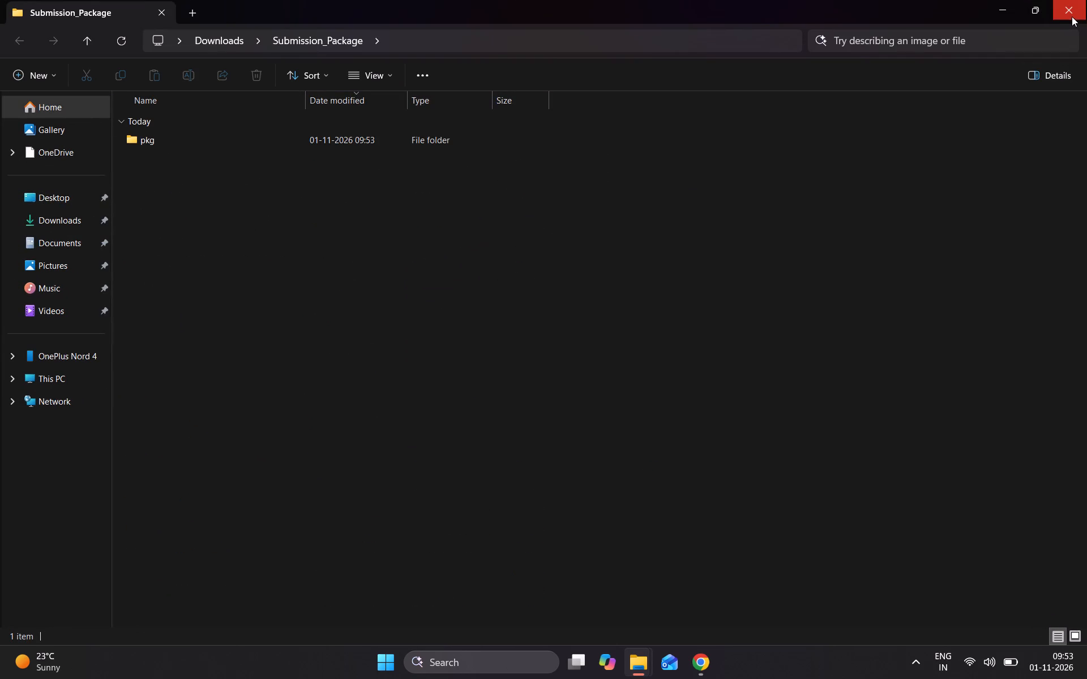
{"action": "left_click", "coordinate": [1072, 16]}
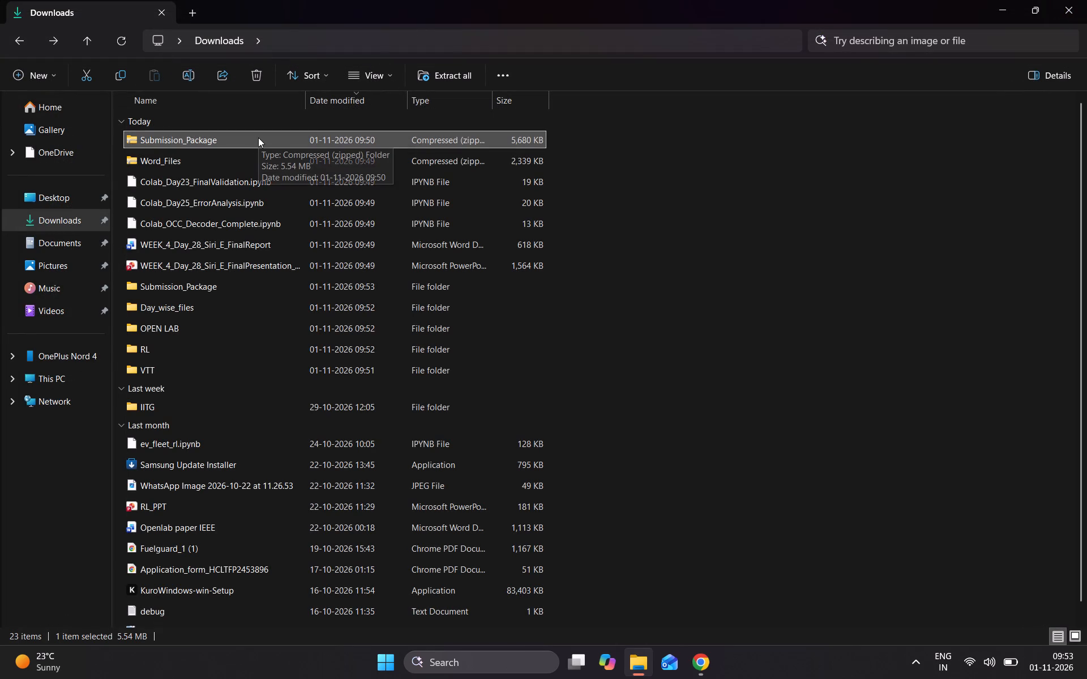
{"action": "key", "text": "Delete"}
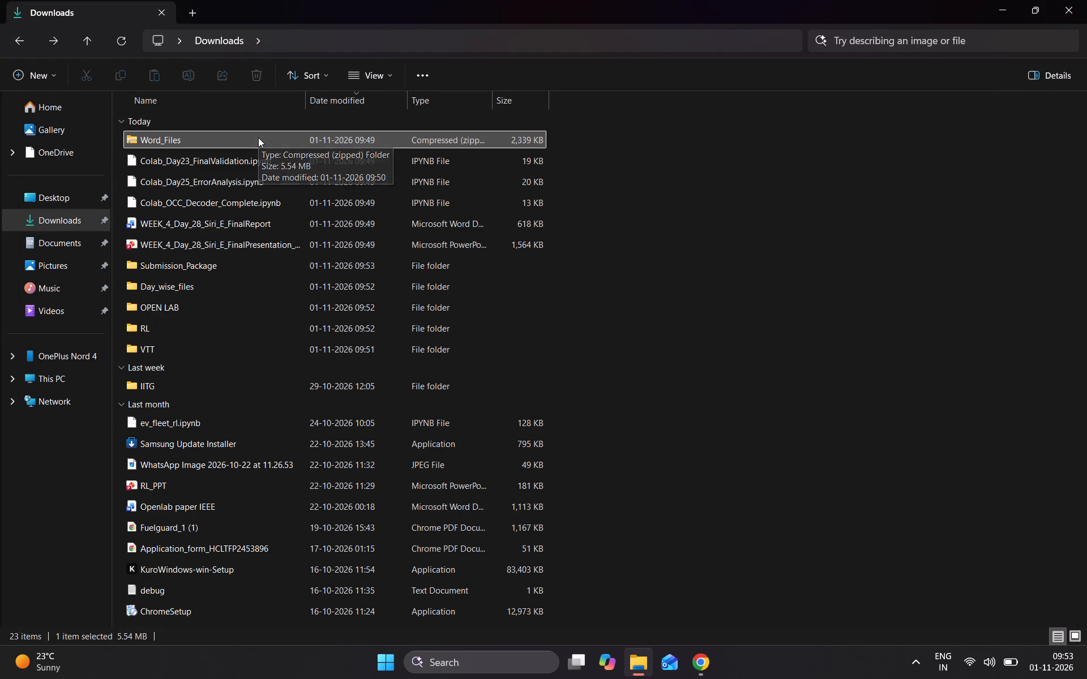
Extract the Word_Files archive into its own folder in Downloads, and delete the original zip.
{"action": "double_click", "coordinate": [216, 138]}
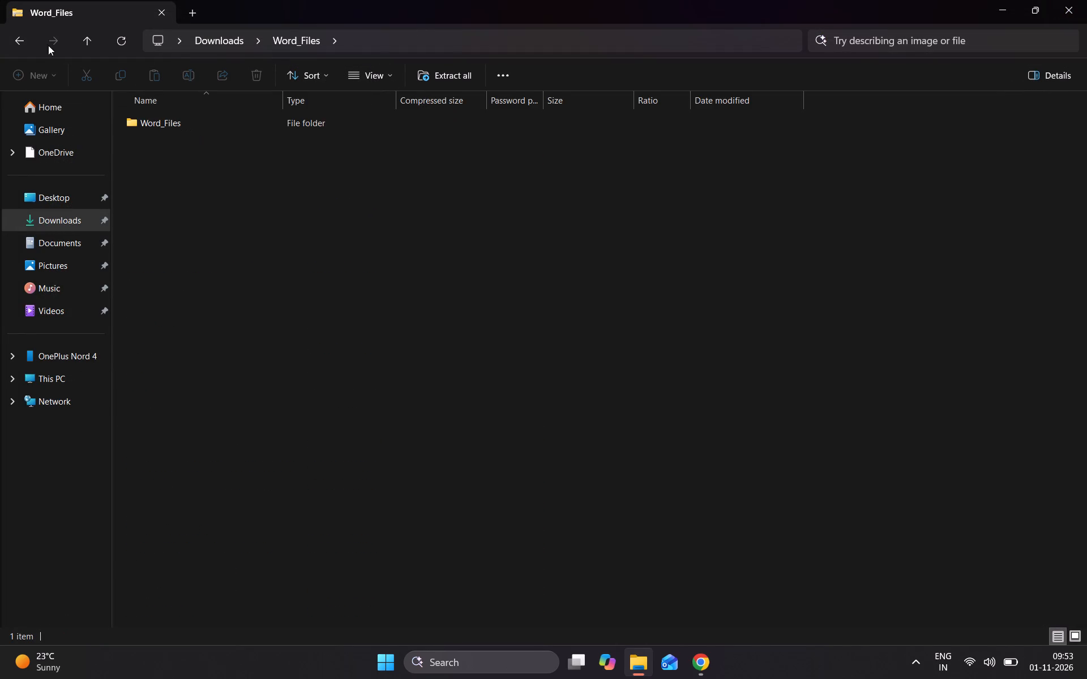
{"action": "left_click", "coordinate": [18, 42]}
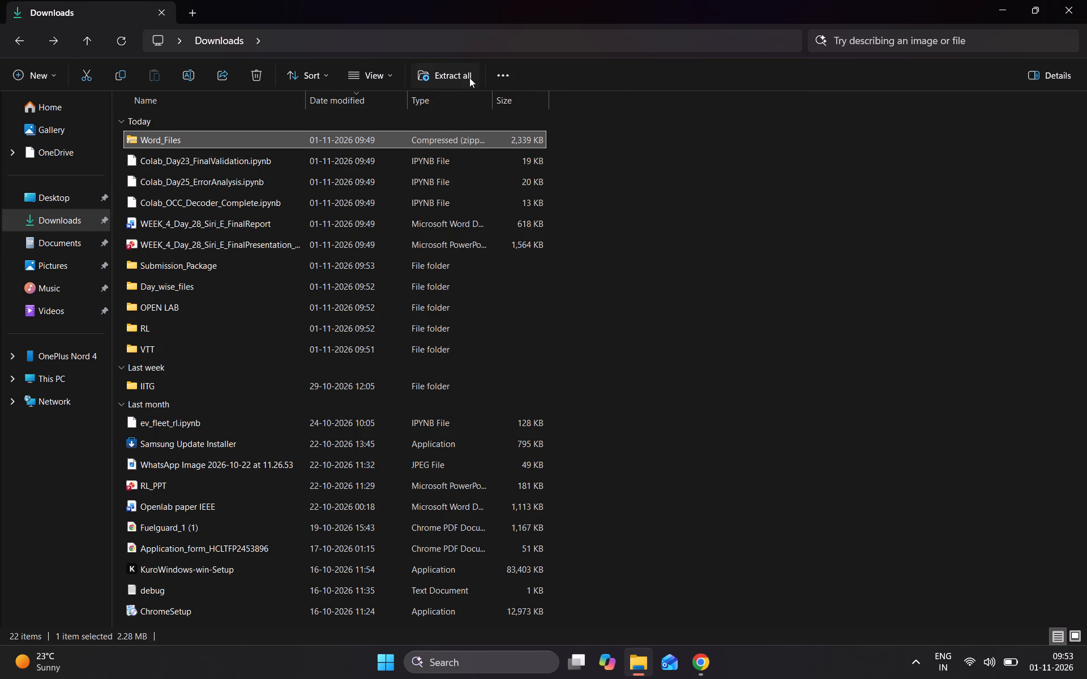
{"action": "left_click", "coordinate": [469, 78]}
{"action": "left_click", "coordinate": [652, 469]}
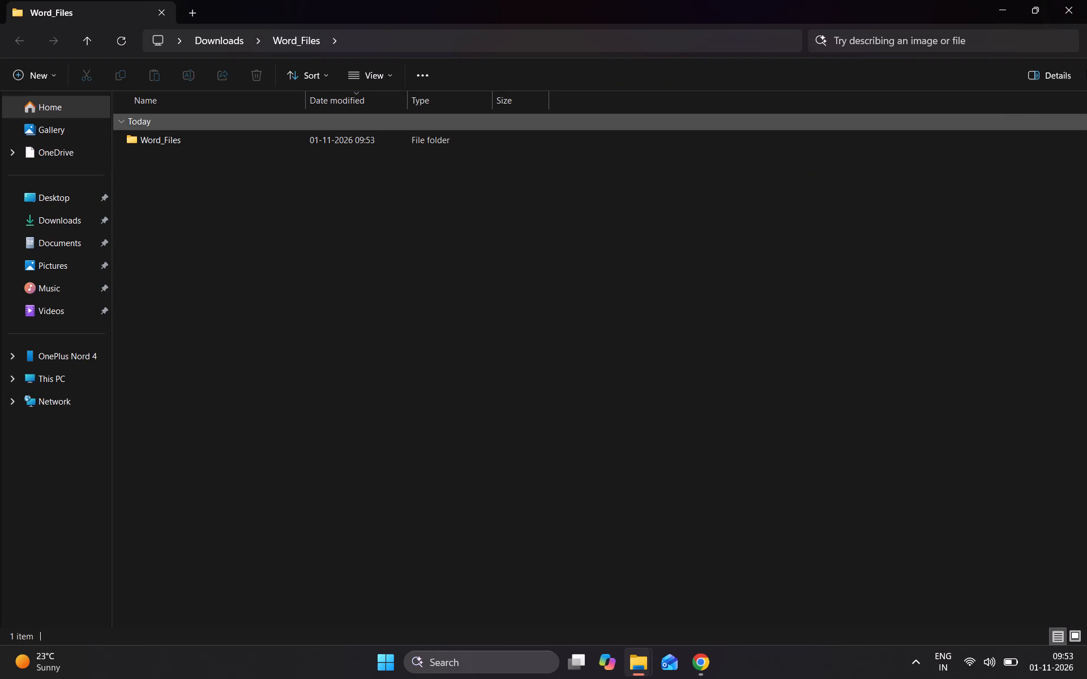
{"action": "left_click", "coordinate": [1064, 12]}
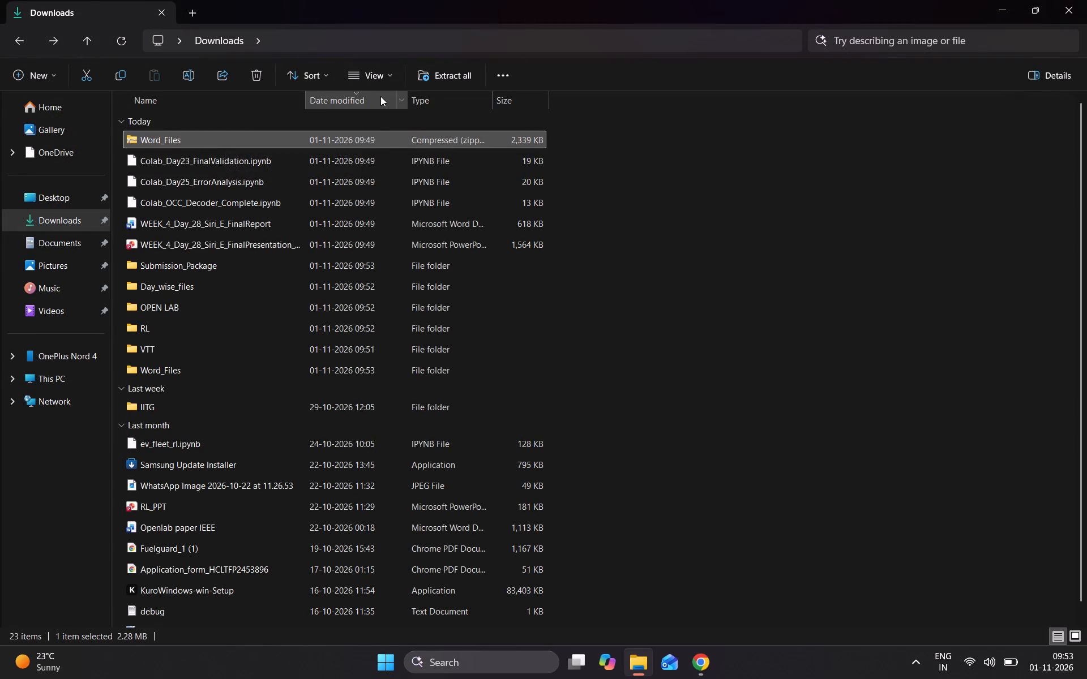
{"action": "left_click", "coordinate": [259, 75]}
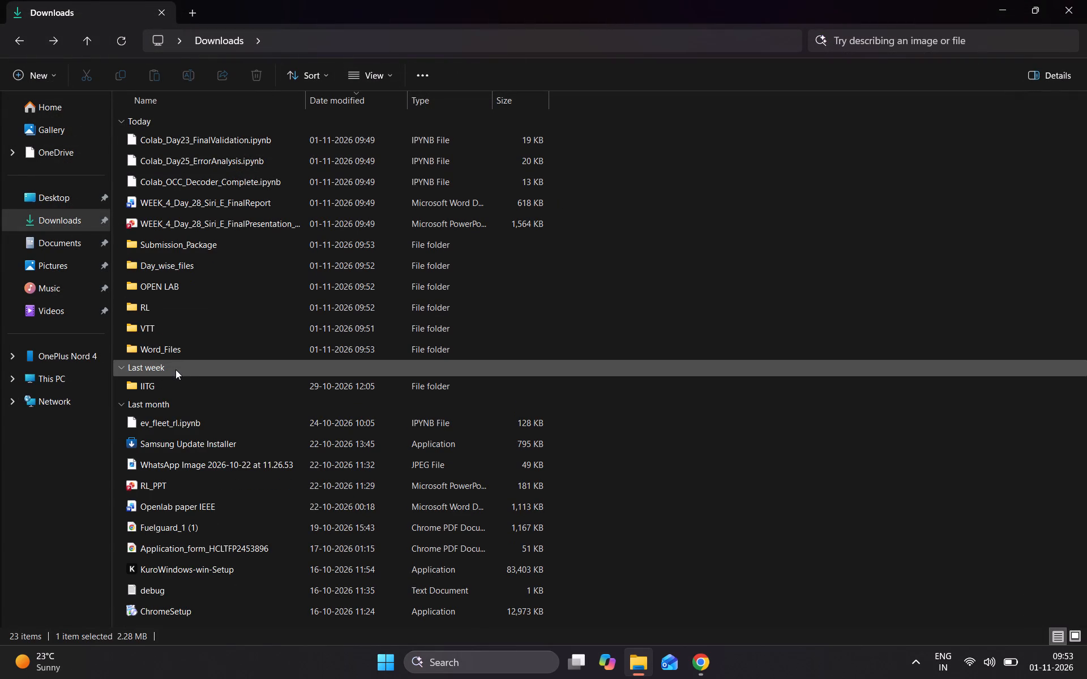
Move the three Colab notebooks, the Day 28 report and presentation, and the Submission_Package, Day_wise_files and Word_Files folders into the IITG folder.
{"action": "left_click", "coordinate": [343, 354], "text": "ctrl"}
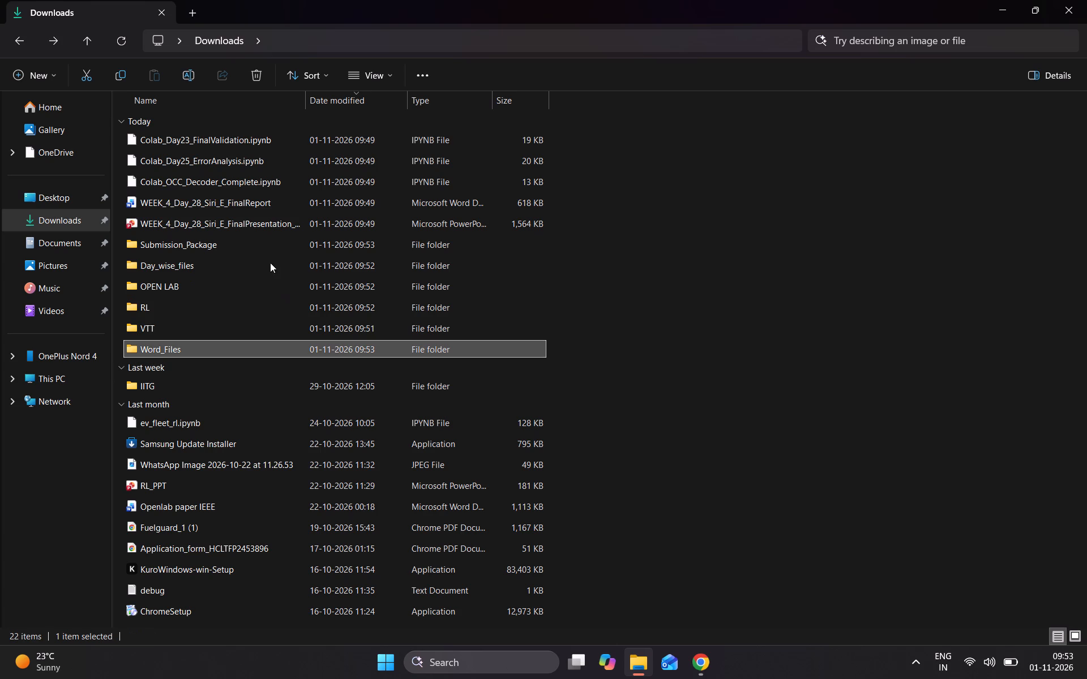
{"action": "left_click", "coordinate": [270, 263], "text": "ctrl"}
{"action": "left_click", "coordinate": [279, 242], "text": "ctrl"}
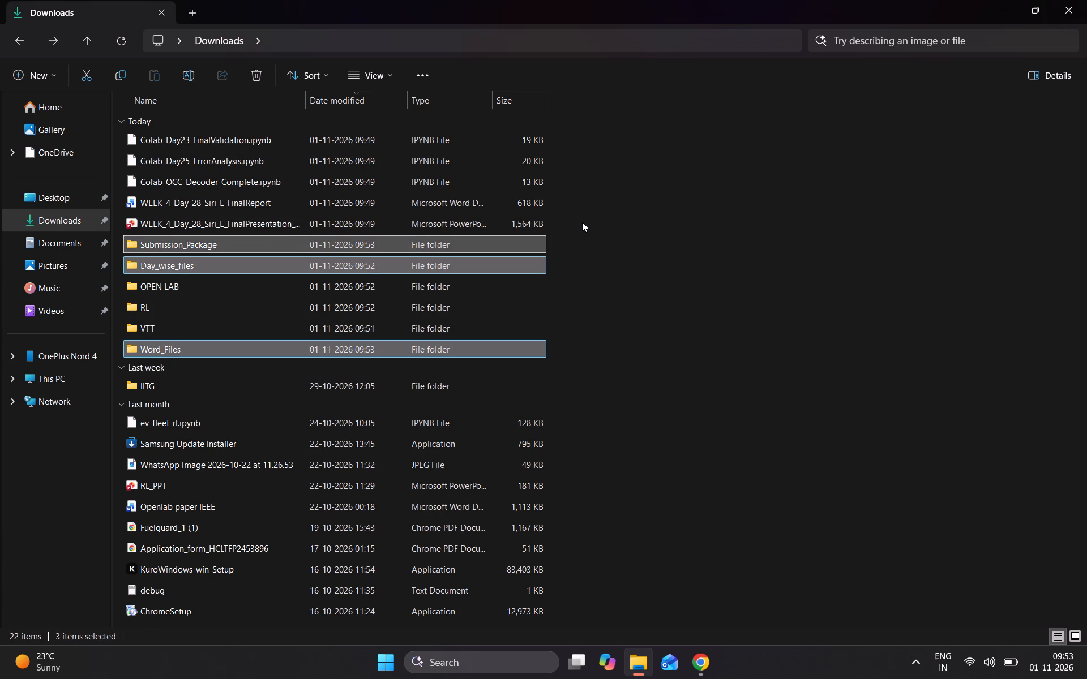
{"action": "left_click_drag", "start_coordinate": [582, 222], "coordinate": [572, 222], "text": "ctrl"}
{"action": "left_click_drag", "start_coordinate": [494, 222], "coordinate": [425, 131], "text": "ctrl"}
{"action": "key", "text": "ctrl+x"}
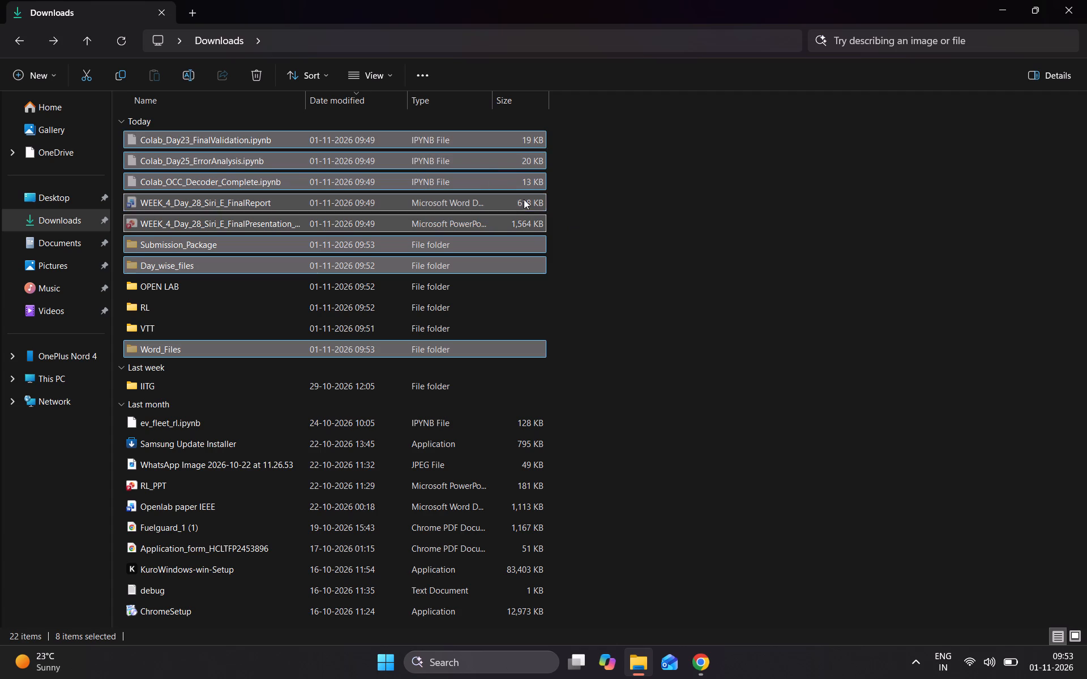
{"action": "left_click", "coordinate": [259, 381]}
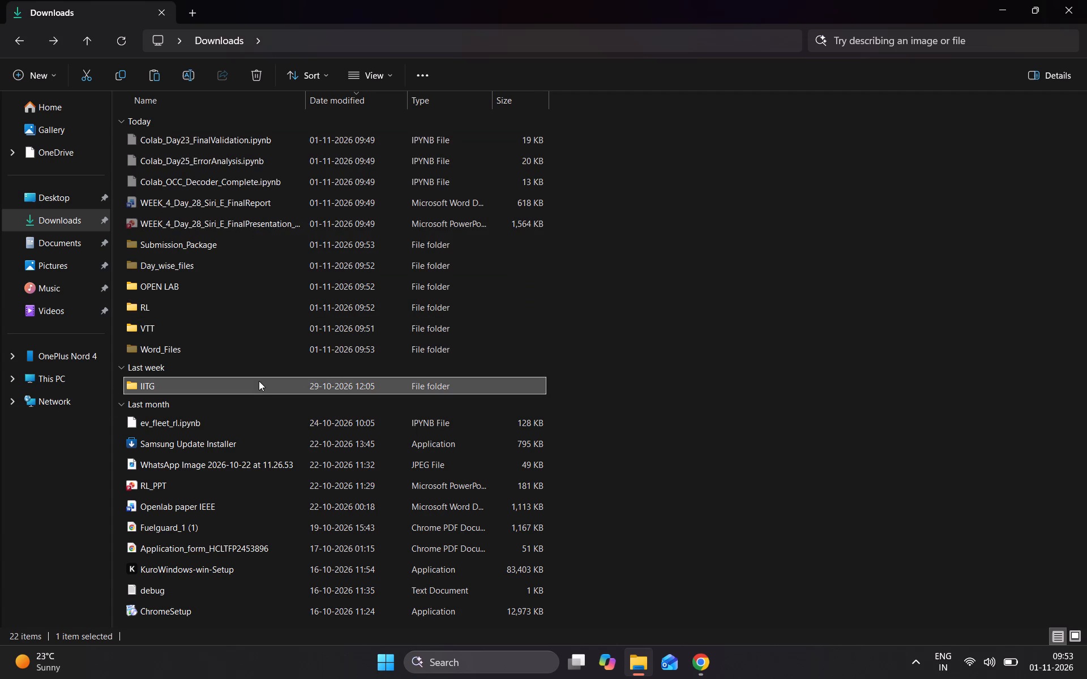
{"action": "double_click", "coordinate": [259, 381]}
{"action": "scroll", "coordinate": [983, 520], "scroll_direction": "down", "scroll_amount": 6}
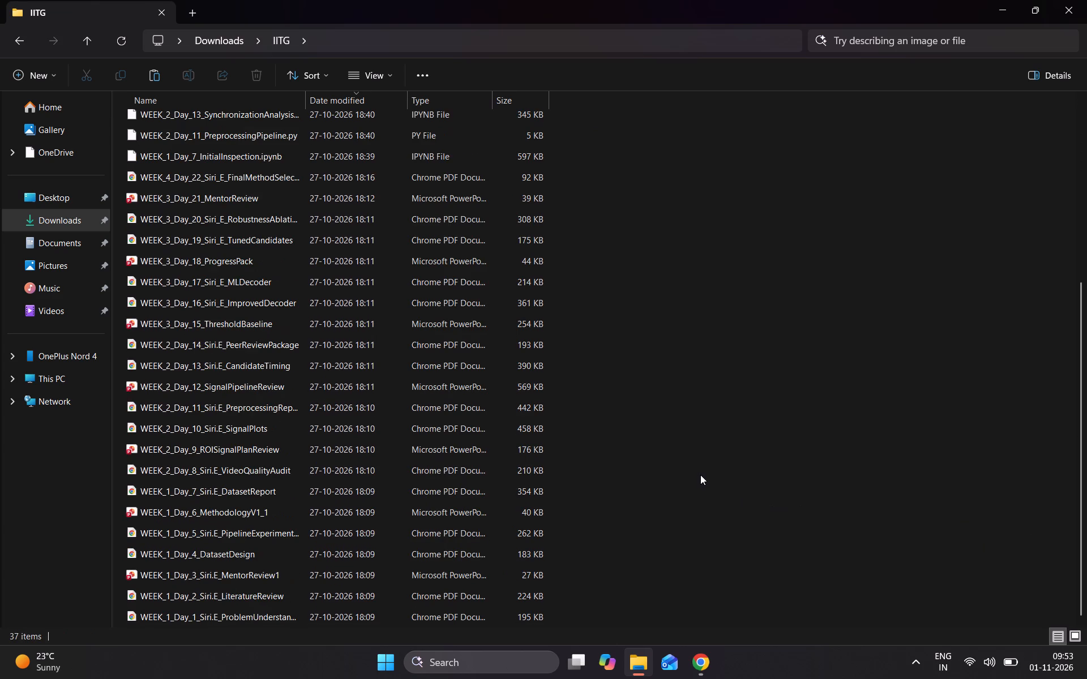
{"action": "scroll", "coordinate": [700, 474], "scroll_direction": "down", "scroll_amount": 9}
{"action": "key", "text": "ctrl+v"}
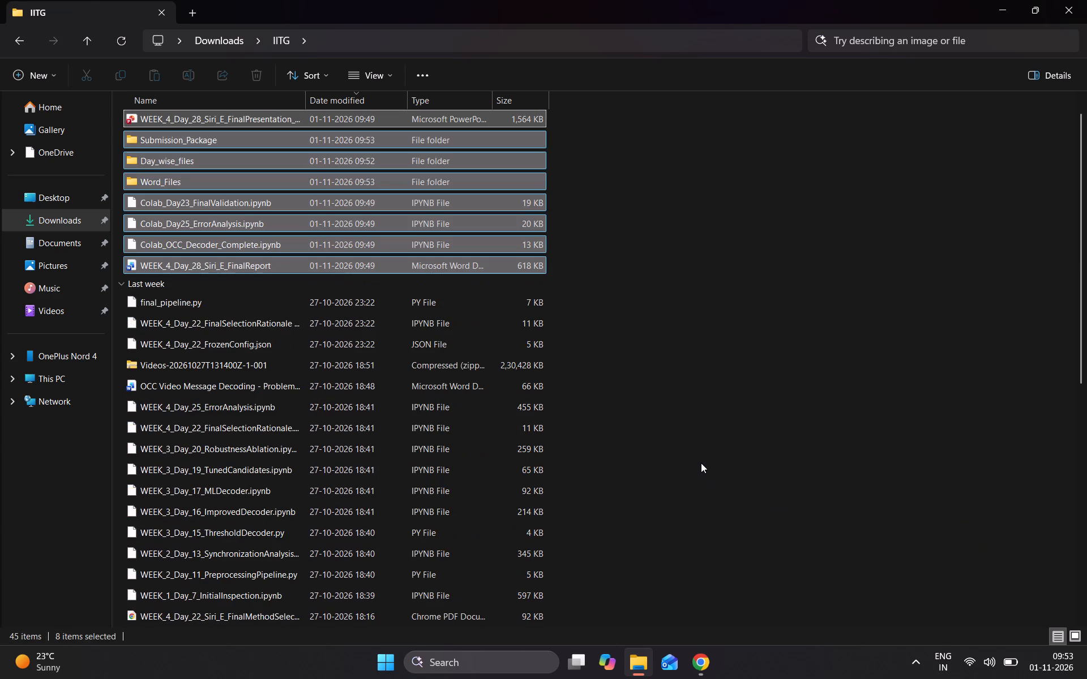
{"action": "scroll", "coordinate": [701, 463], "scroll_direction": "up", "scroll_amount": 6}
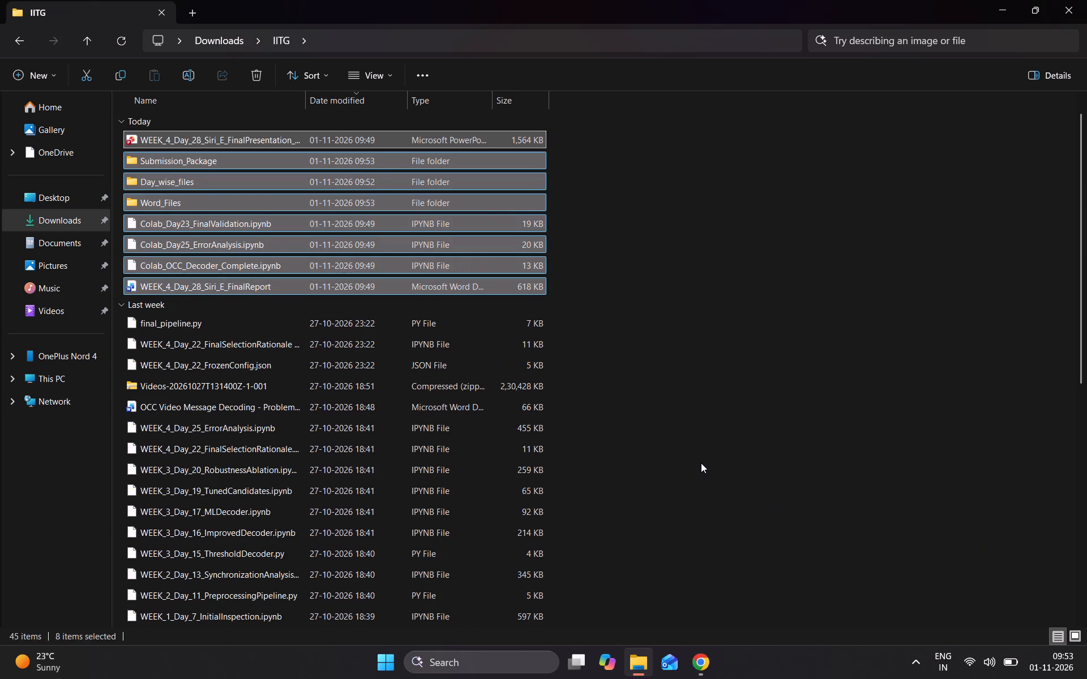
{"action": "left_click", "coordinate": [701, 463]}
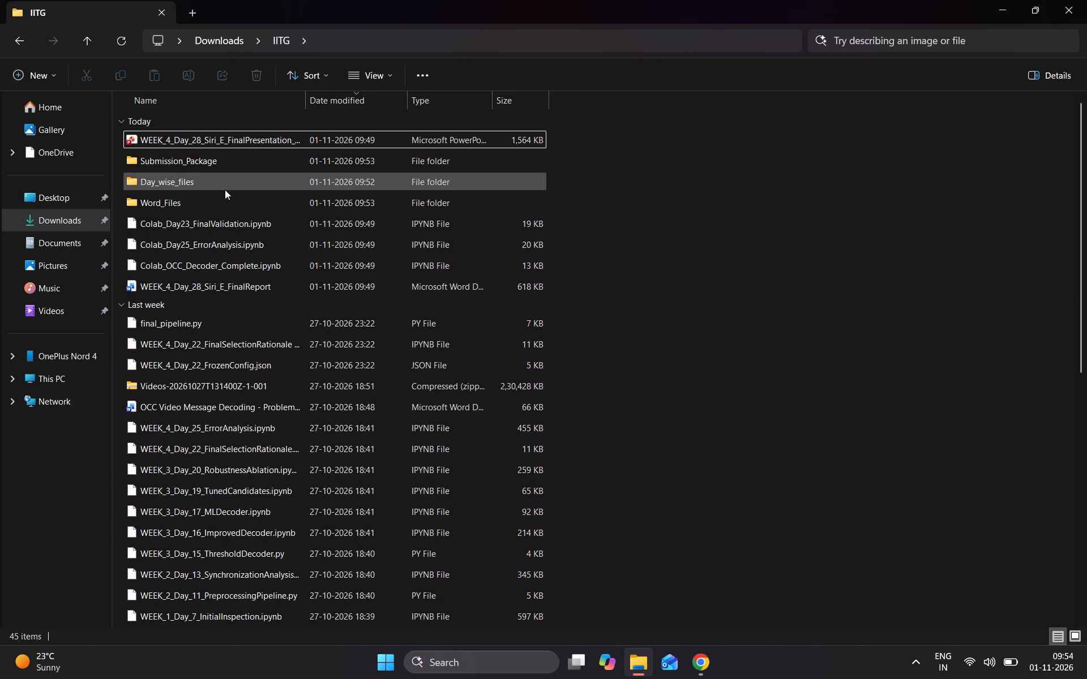
Examine the README and the Day_21 folder in Day_wise_files' daywise subfolder, and return to the IITG folder.
{"action": "double_click", "coordinate": [225, 190]}
{"action": "left_click", "coordinate": [224, 149]}
{"action": "double_click", "coordinate": [222, 137]}
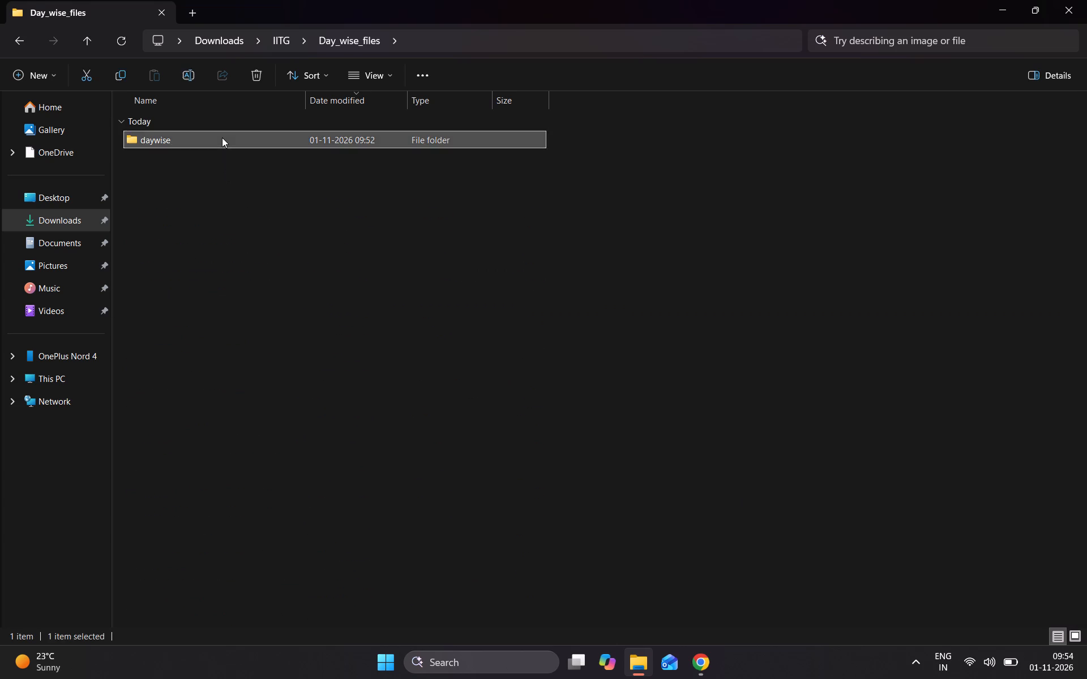
{"action": "double_click", "coordinate": [226, 139]}
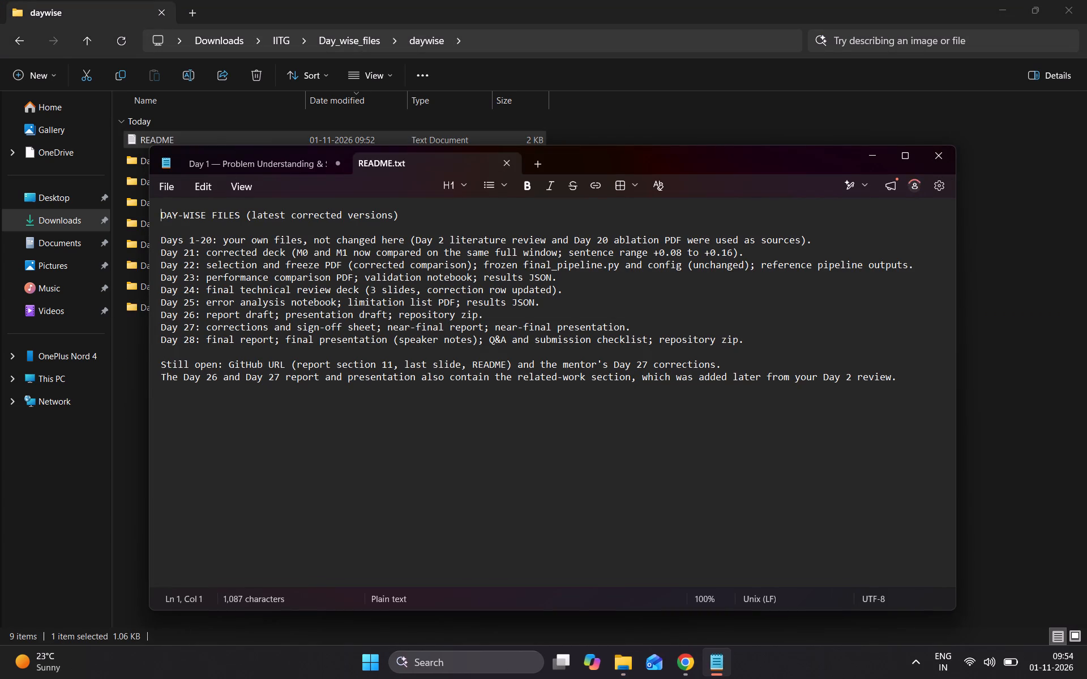
{"action": "scroll", "coordinate": [308, 341], "scroll_direction": "down", "scroll_amount": 3}
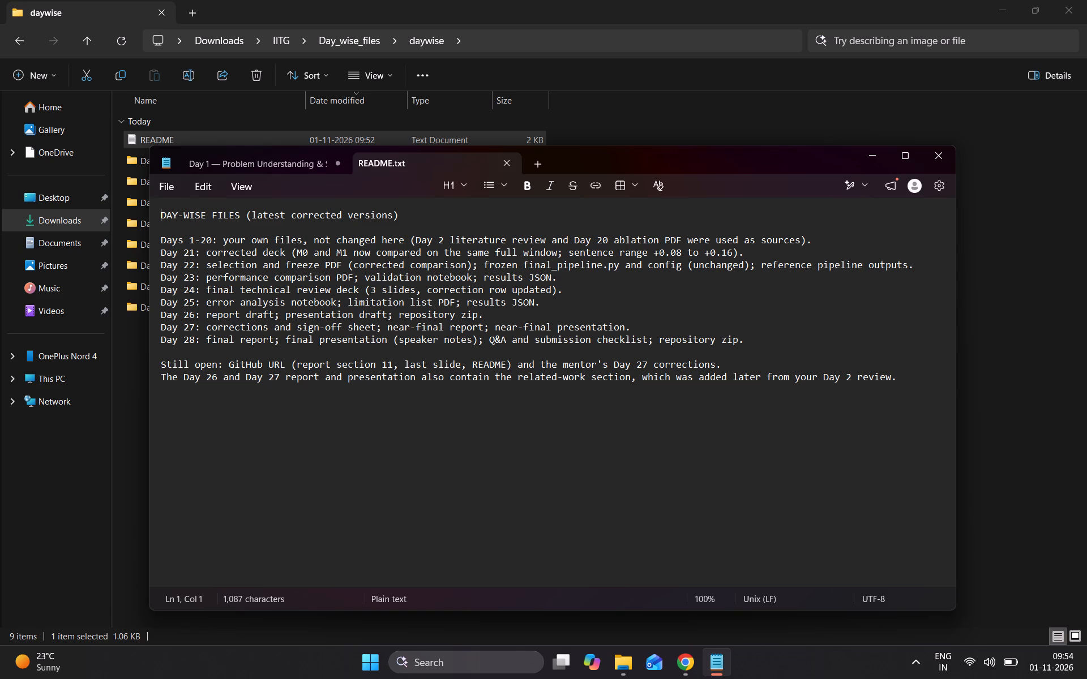
{"action": "left_click", "coordinate": [939, 159]}
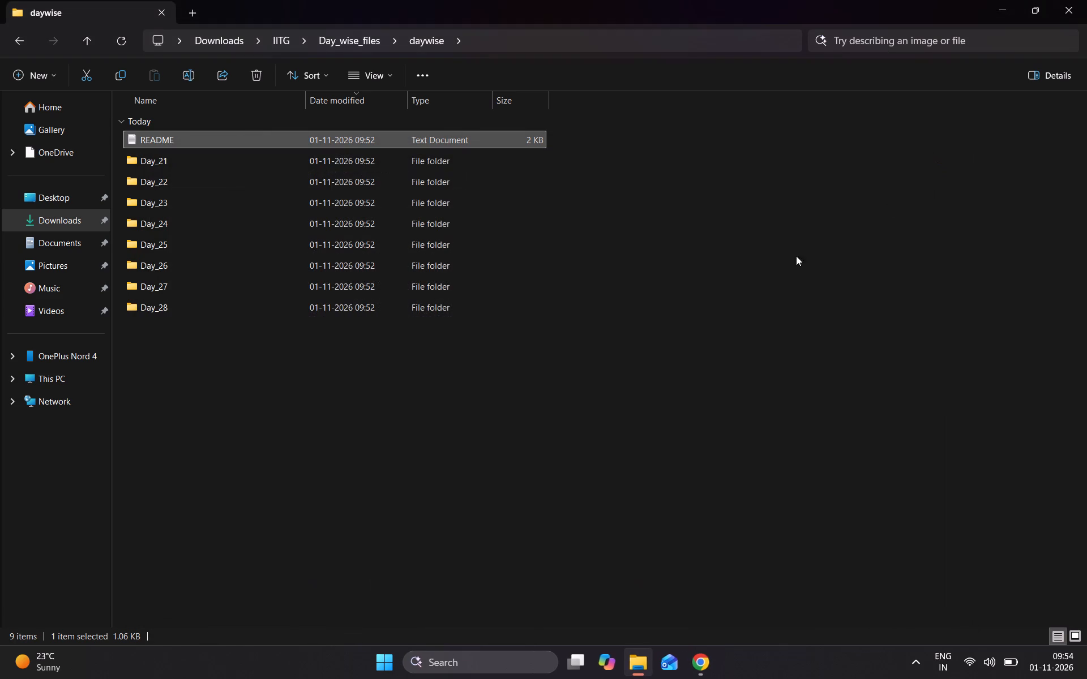
{"action": "left_click", "coordinate": [482, 461]}
{"action": "double_click", "coordinate": [226, 158]}
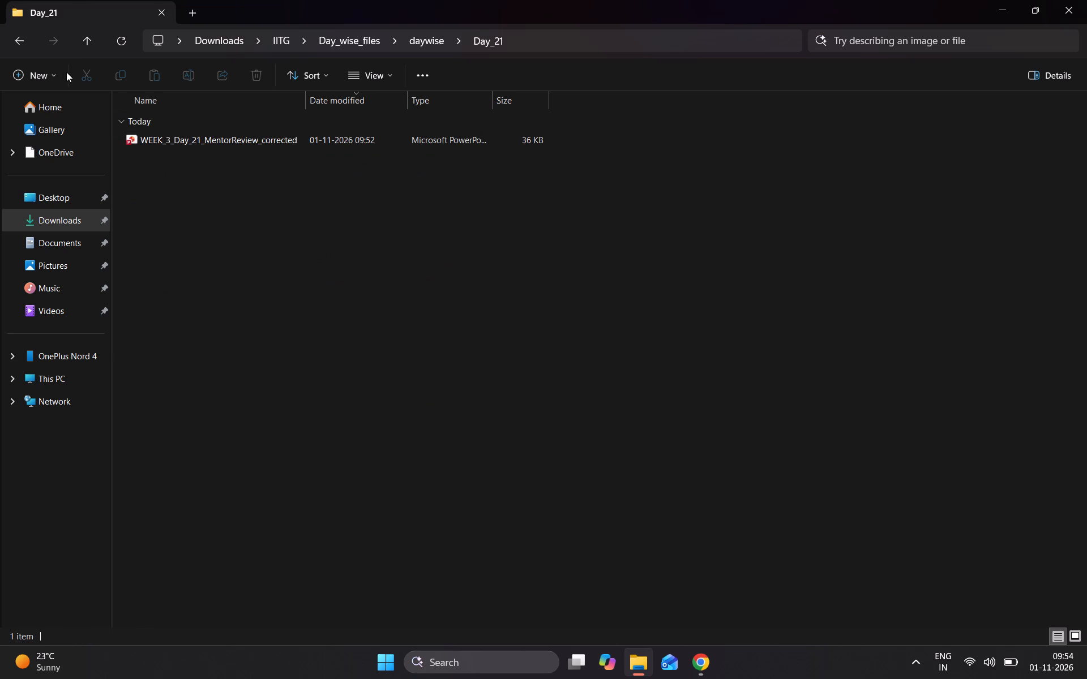
{"action": "left_click", "coordinate": [19, 45]}
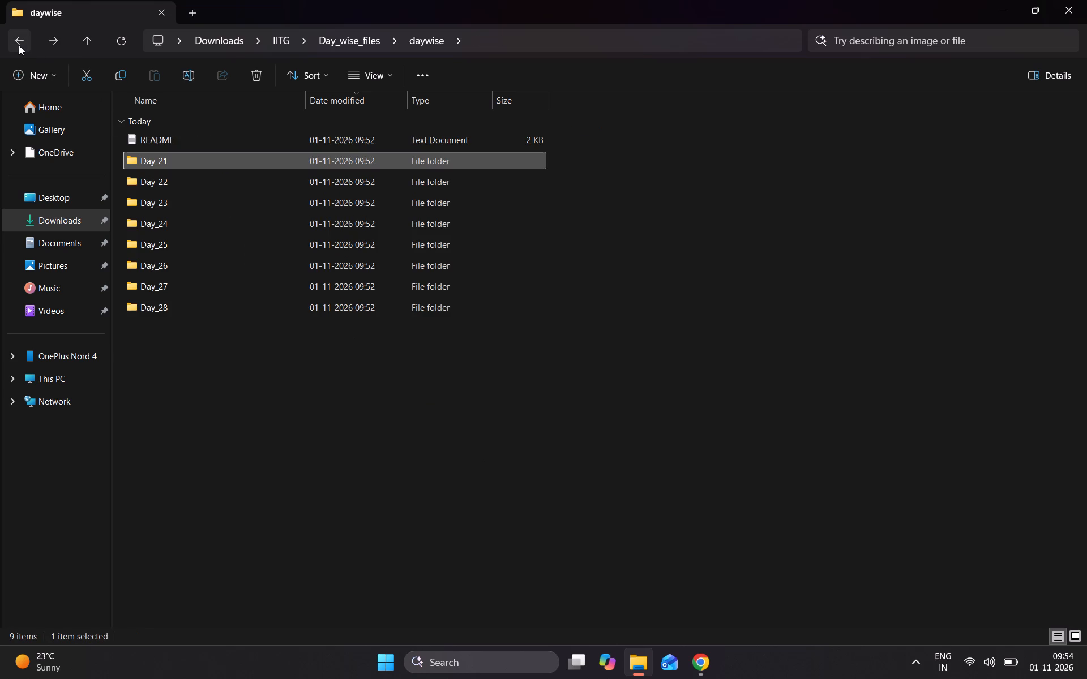
{"action": "left_click", "coordinate": [19, 45]}
{"action": "left_click", "coordinate": [176, 139]}
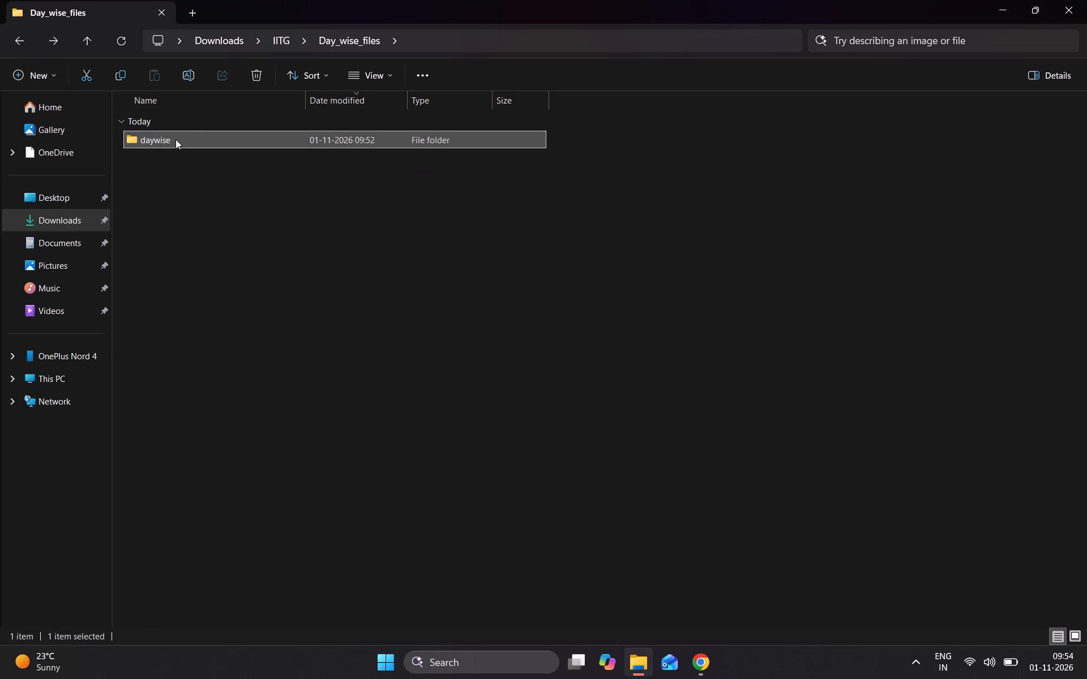
{"action": "left_click", "coordinate": [215, 222]}
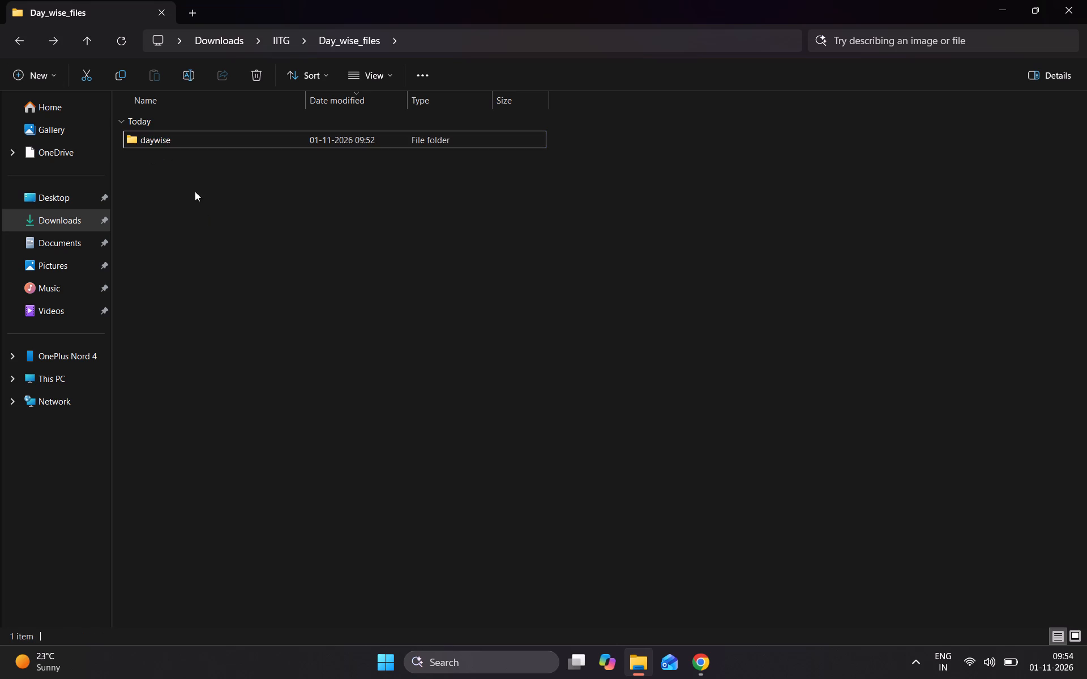
{"action": "left_click", "coordinate": [13, 45]}
Create a new folder named WEEK1 inside the IITG folder.
{"action": "scroll", "coordinate": [222, 382], "scroll_direction": "down", "scroll_amount": 19}
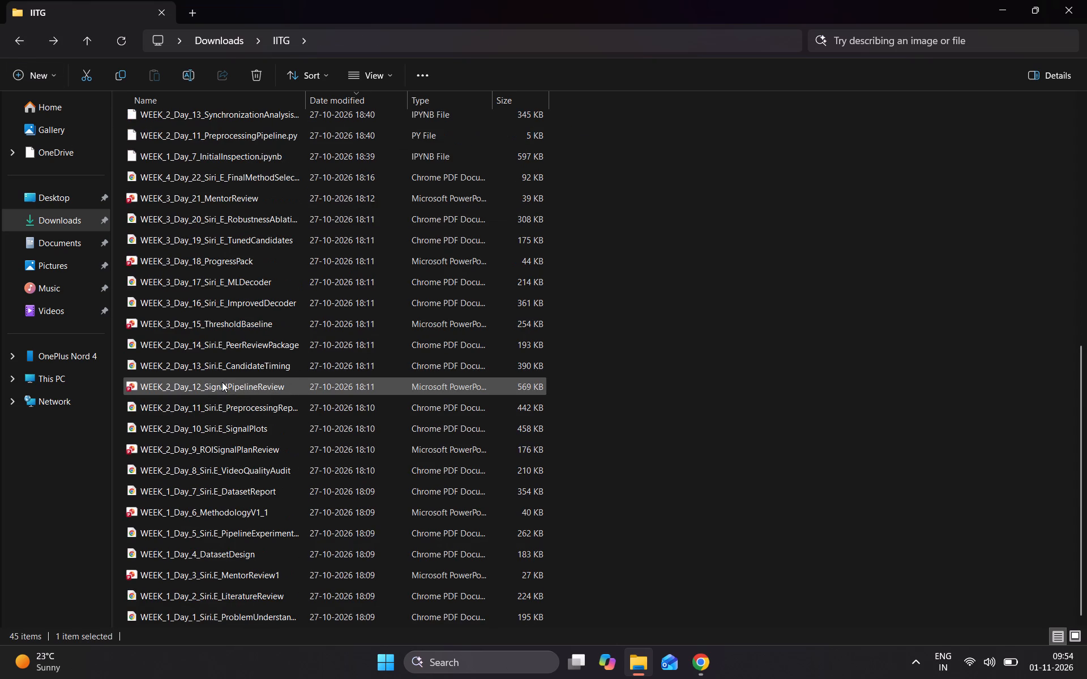
{"action": "scroll", "coordinate": [222, 382], "scroll_direction": "down", "scroll_amount": 2}
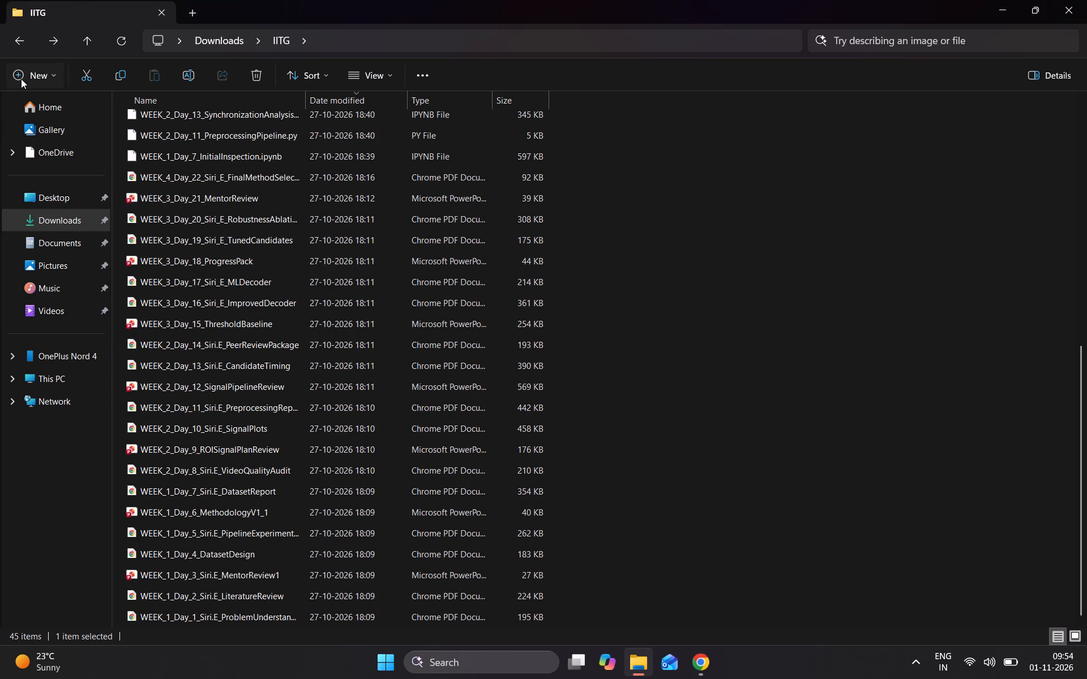
{"action": "left_click", "coordinate": [21, 79]}
{"action": "left_click", "coordinate": [34, 114]}
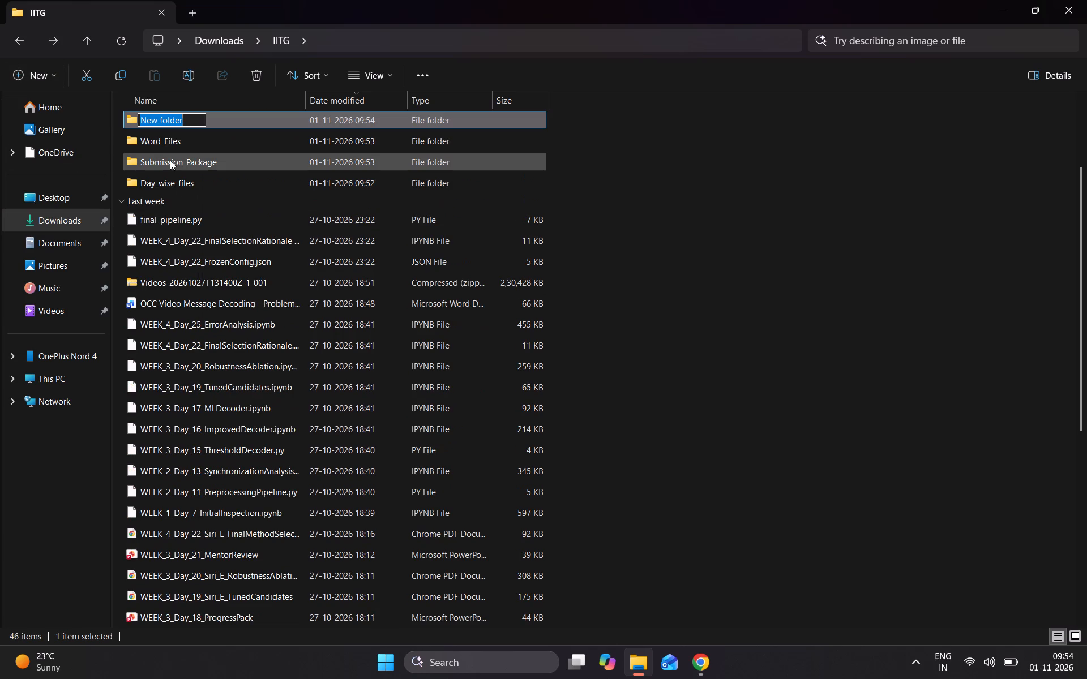
{"action": "key", "text": "BackSpace"}
{"action": "type", "text": "WWEK"}
{"action": "key", "text": "BackSpace"}
{"action": "key", "text": "BackSpace"}
{"action": "key", "text": "BackSpace"}
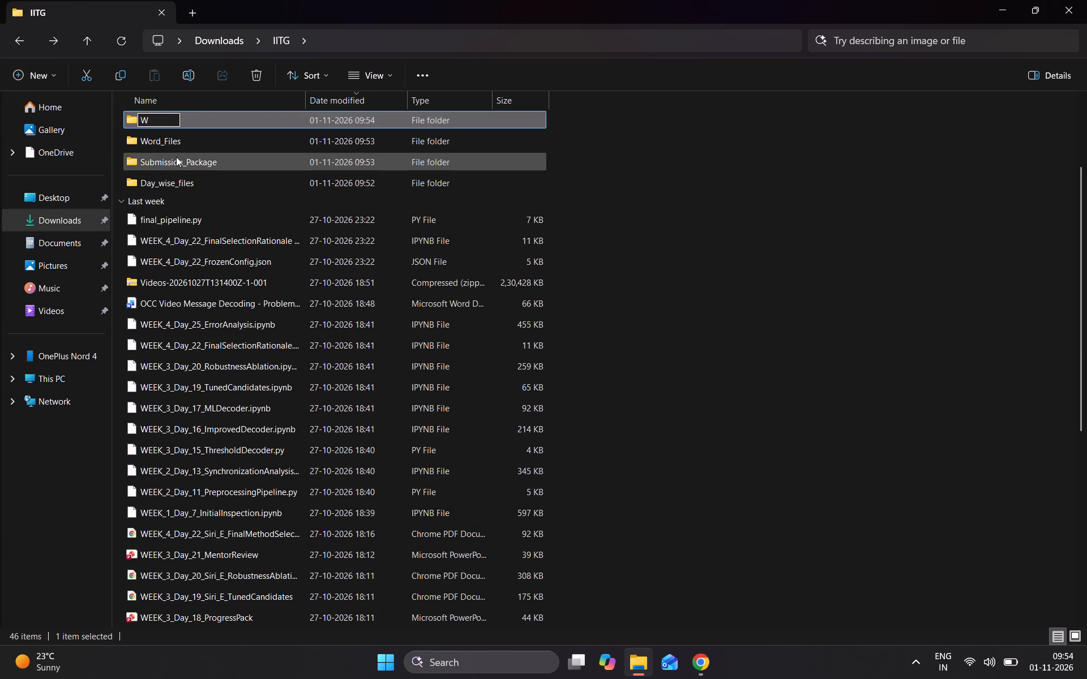
{"action": "type", "text": "EEK1"}
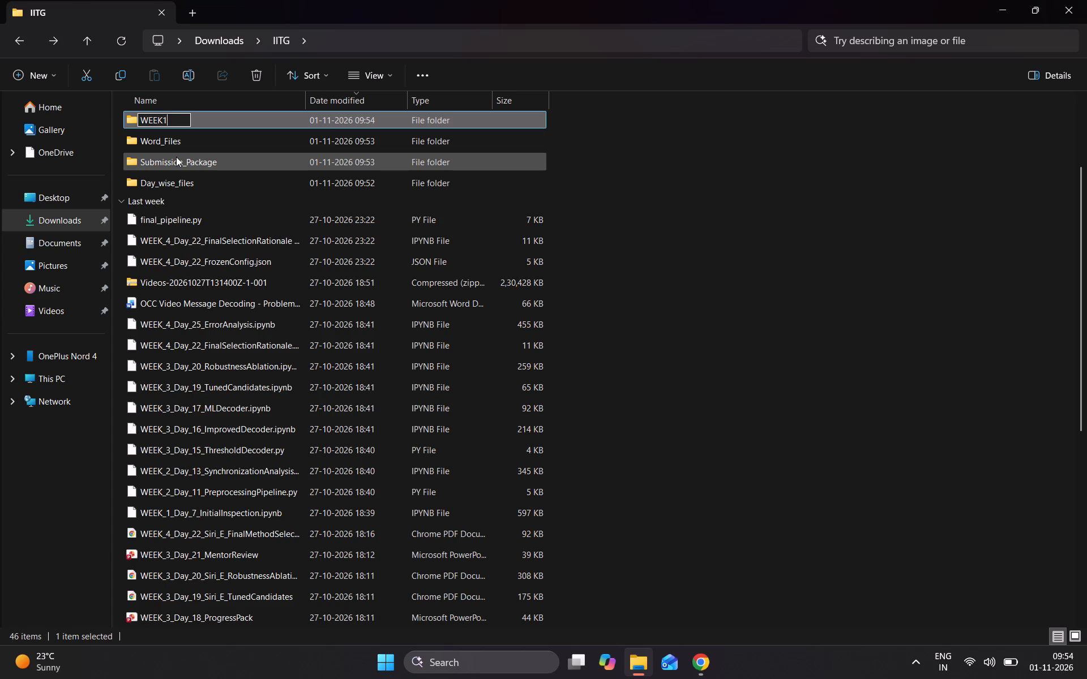
{"action": "key", "text": "Return"}
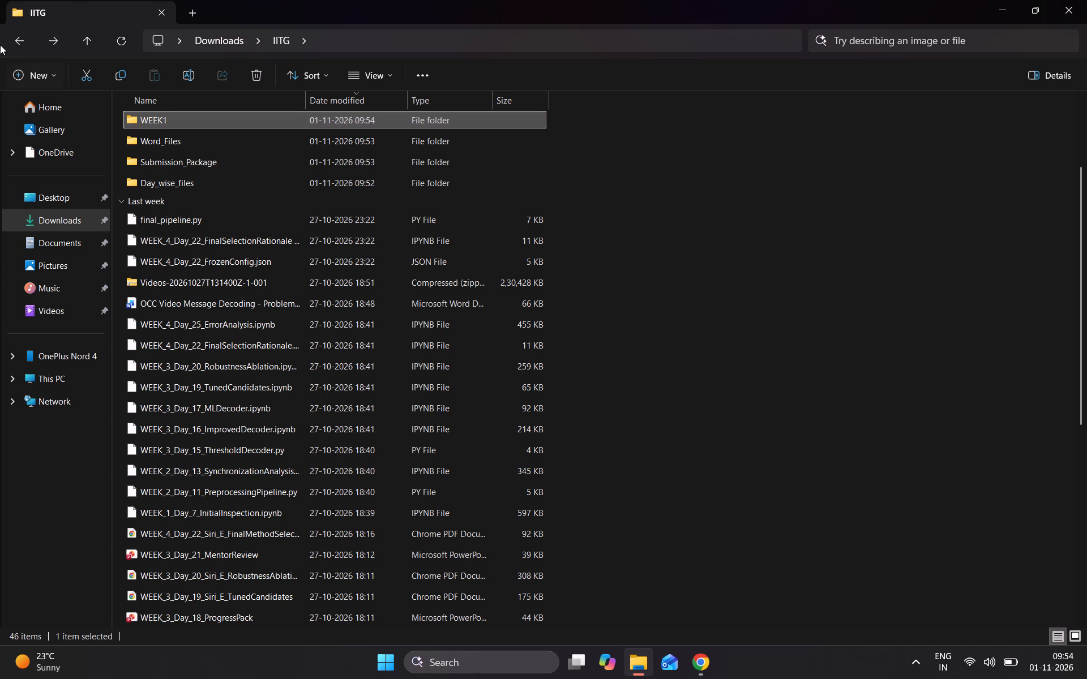
Create another folder in IITG named WEEK2.
{"action": "left_click", "coordinate": [22, 70]}
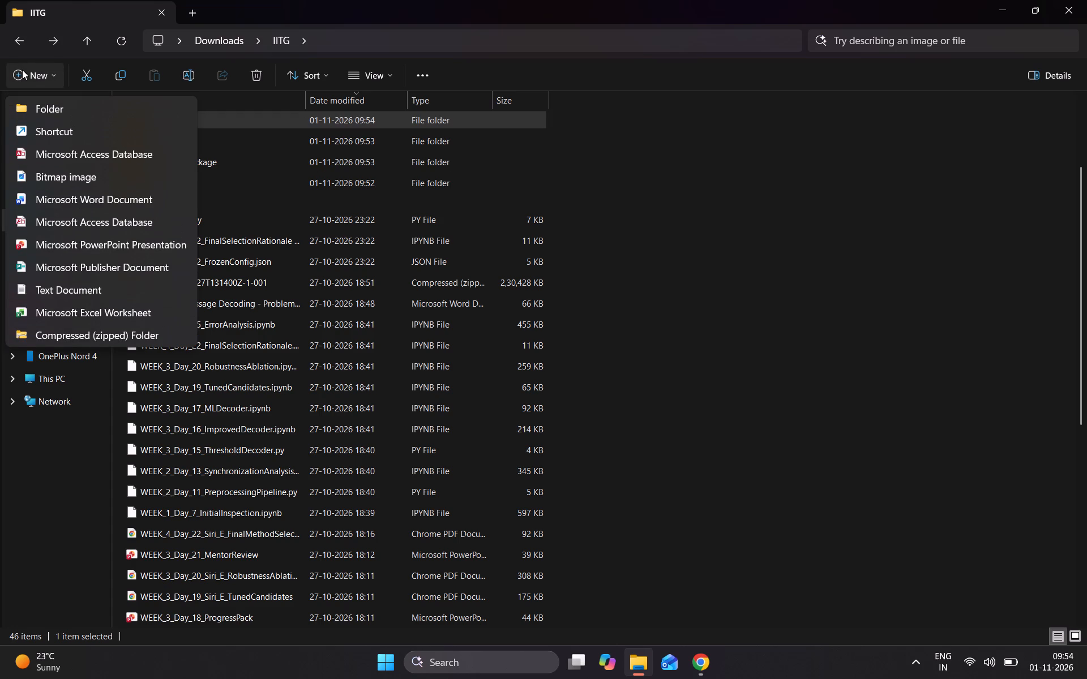
{"action": "left_click", "coordinate": [72, 109]}
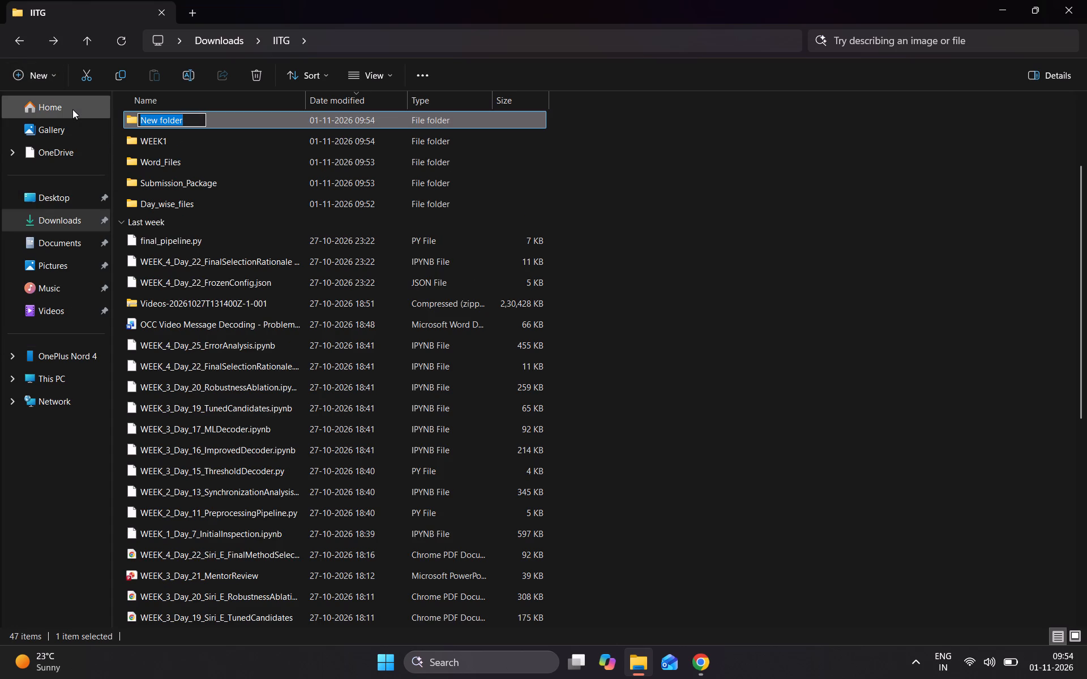
{"action": "key", "text": "BackSpace"}
{"action": "type", "text": "WEEK2"}
{"action": "key", "text": "Return"}
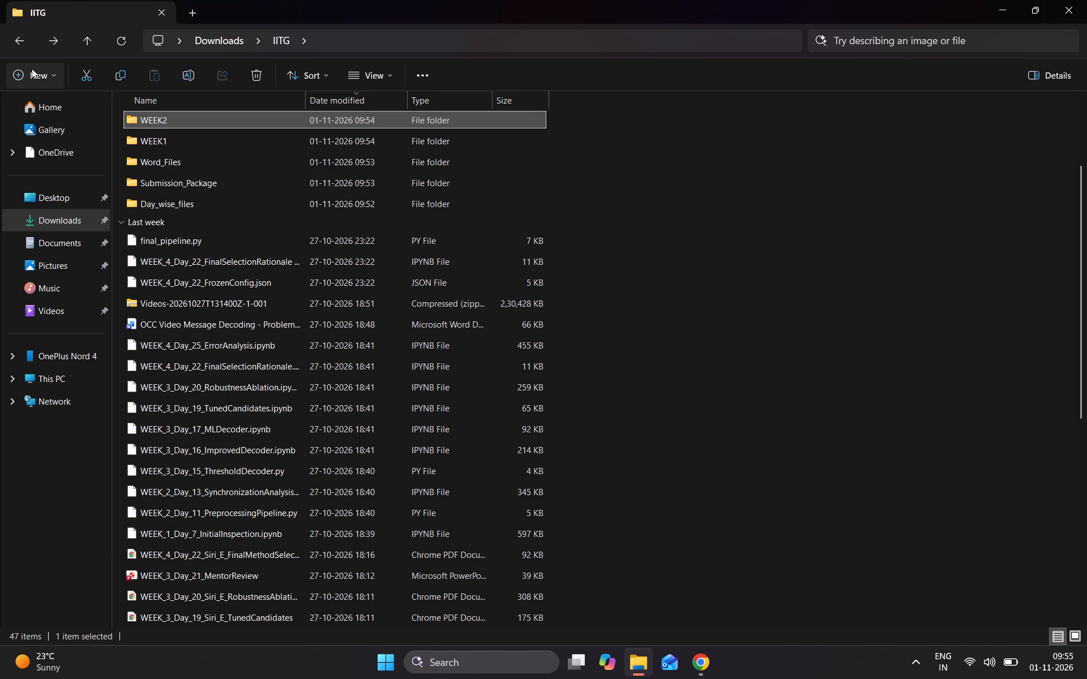
Create another folder in IITG named WEEK 3, with a space before the number.
{"action": "left_click", "coordinate": [29, 68]}
{"action": "left_click", "coordinate": [40, 107]}
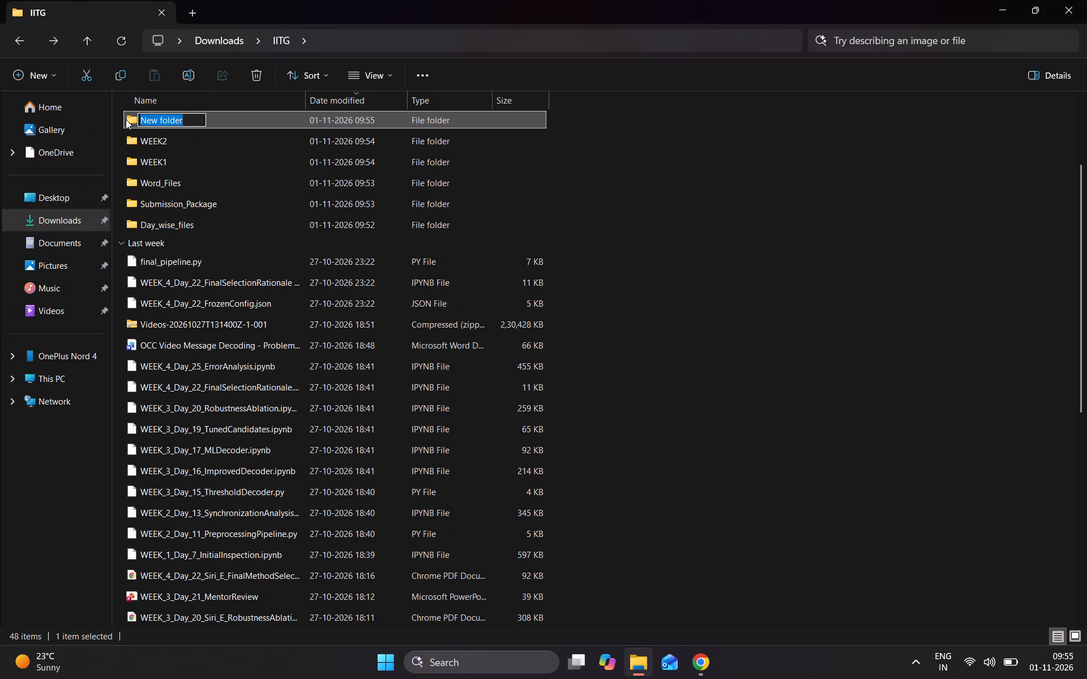
{"action": "key", "text": "BackSpace"}
{"action": "type", "text": "WEEK"}
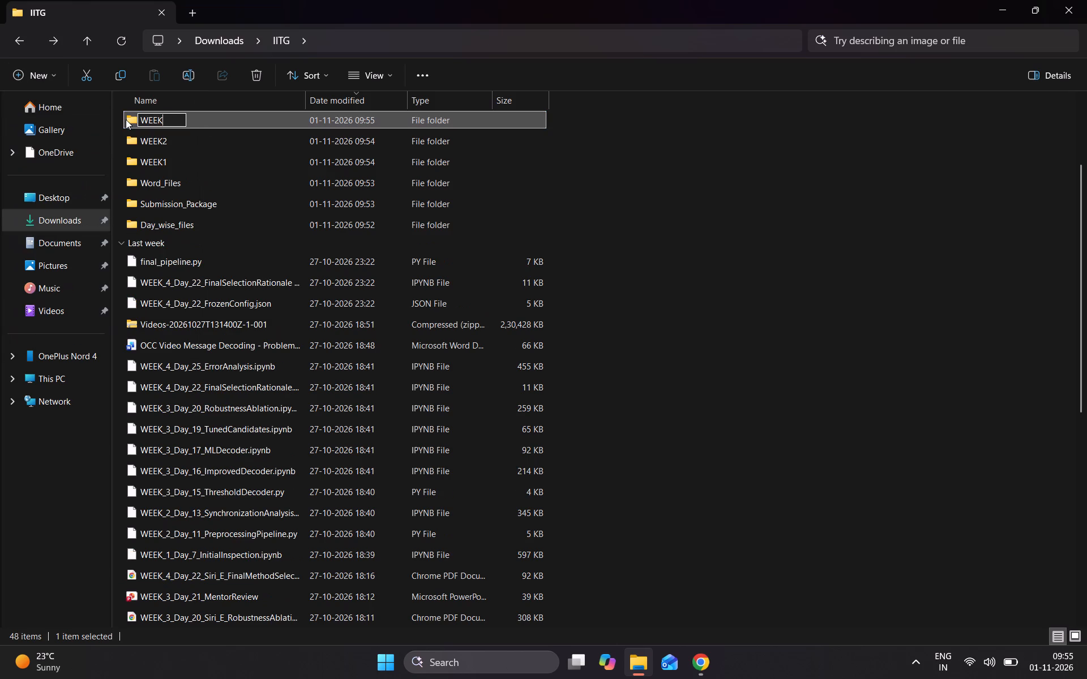
{"action": "key", "text": "space"}
{"action": "key", "text": "3"}
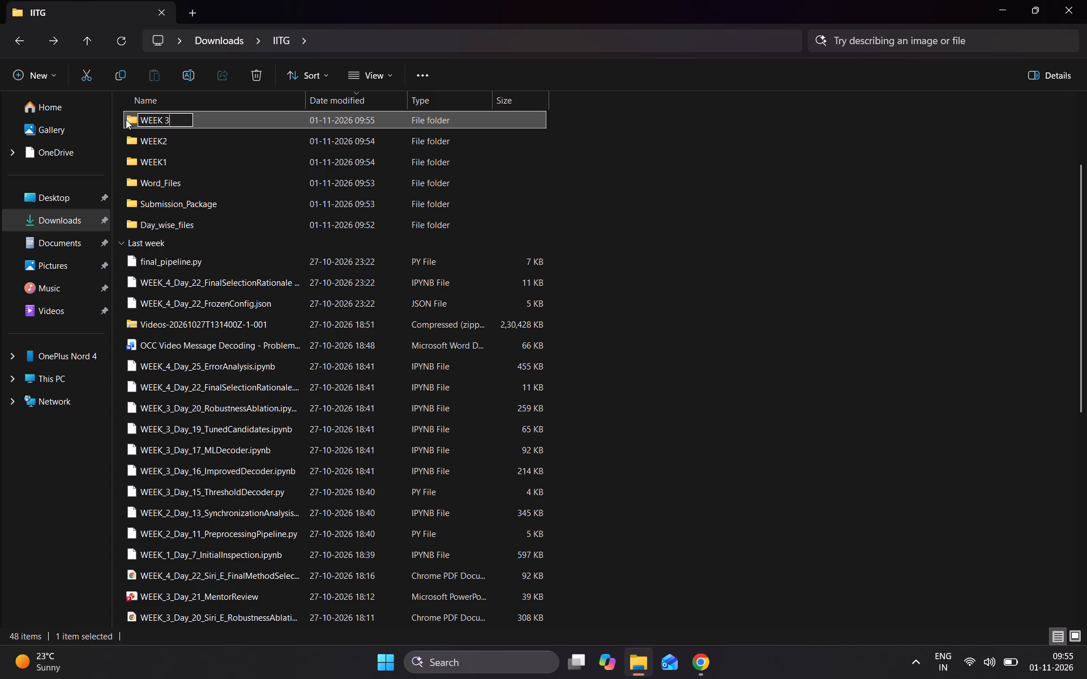
{"action": "key", "text": "Return"}
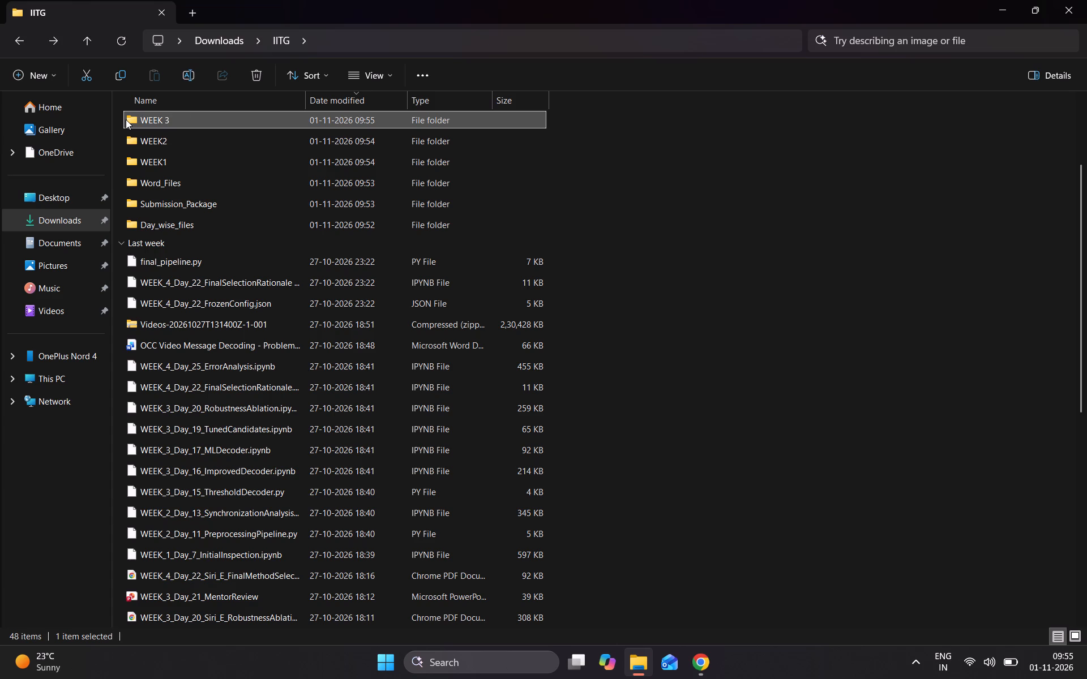
Create another folder in IITG named WEEK 4, with a space before the number.
{"action": "left_click", "coordinate": [27, 79]}
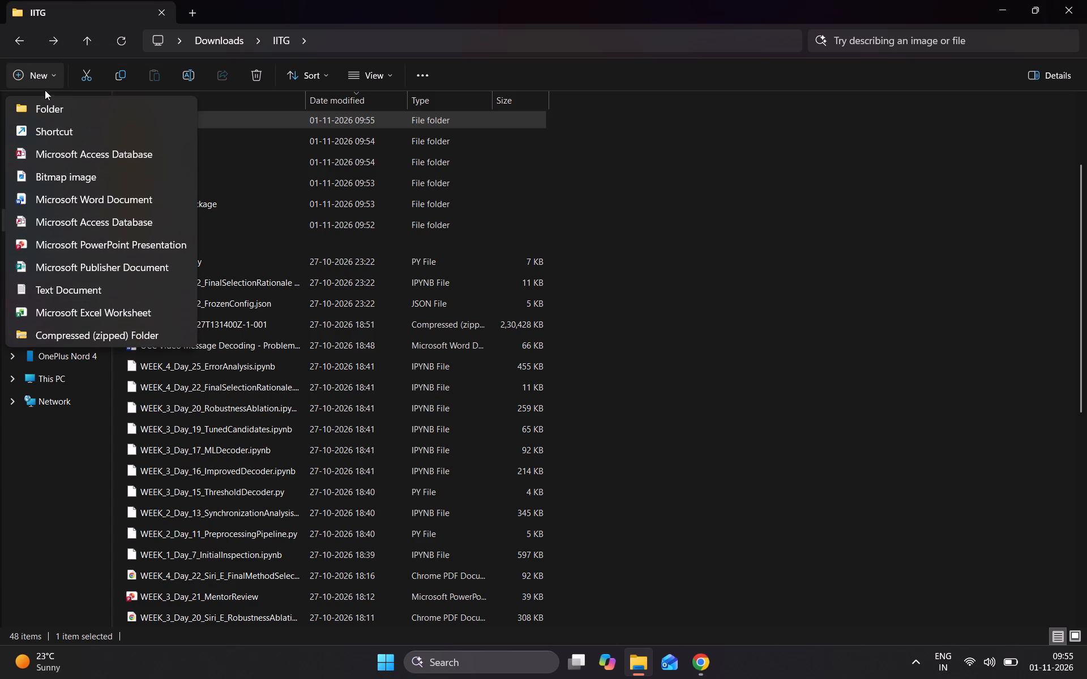
{"action": "left_click", "coordinate": [48, 106]}
{"action": "key", "text": "BackSpace"}
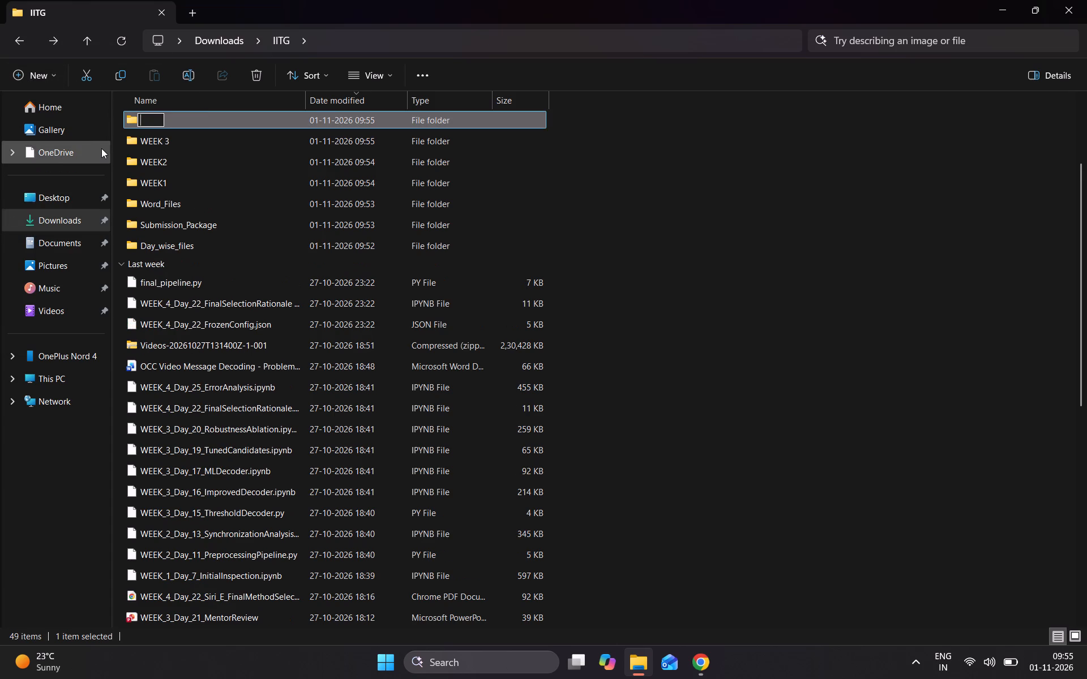
{"action": "type", "text": "WEEK"}
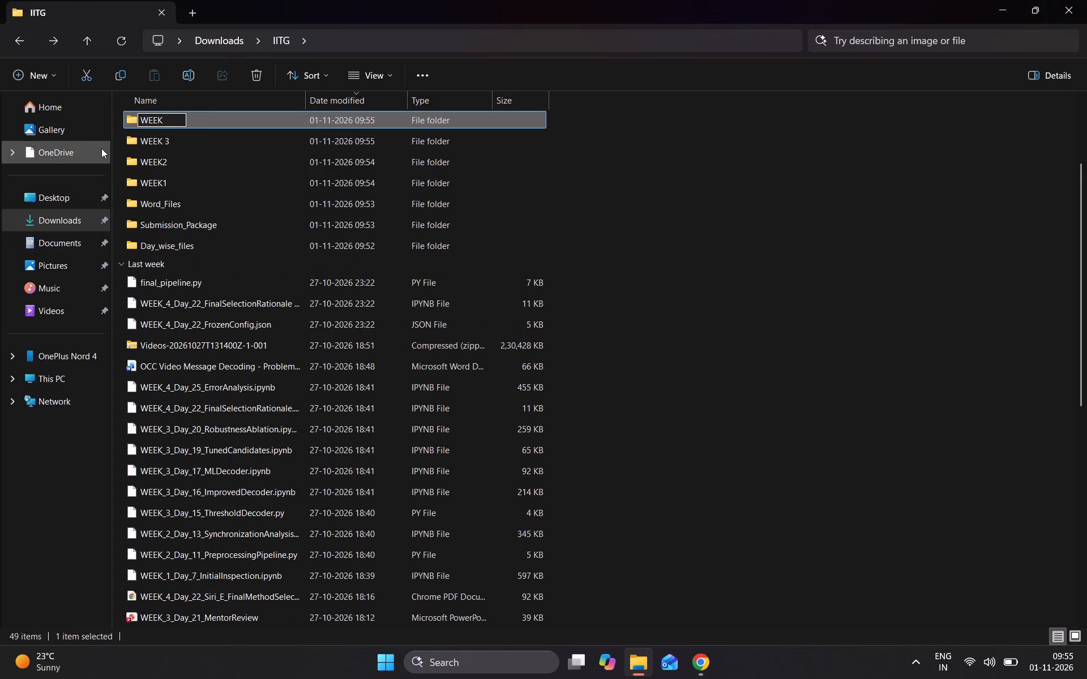
{"action": "key", "text": "space"}
{"action": "type", "text": "4"}
{"action": "key", "text": "Return"}
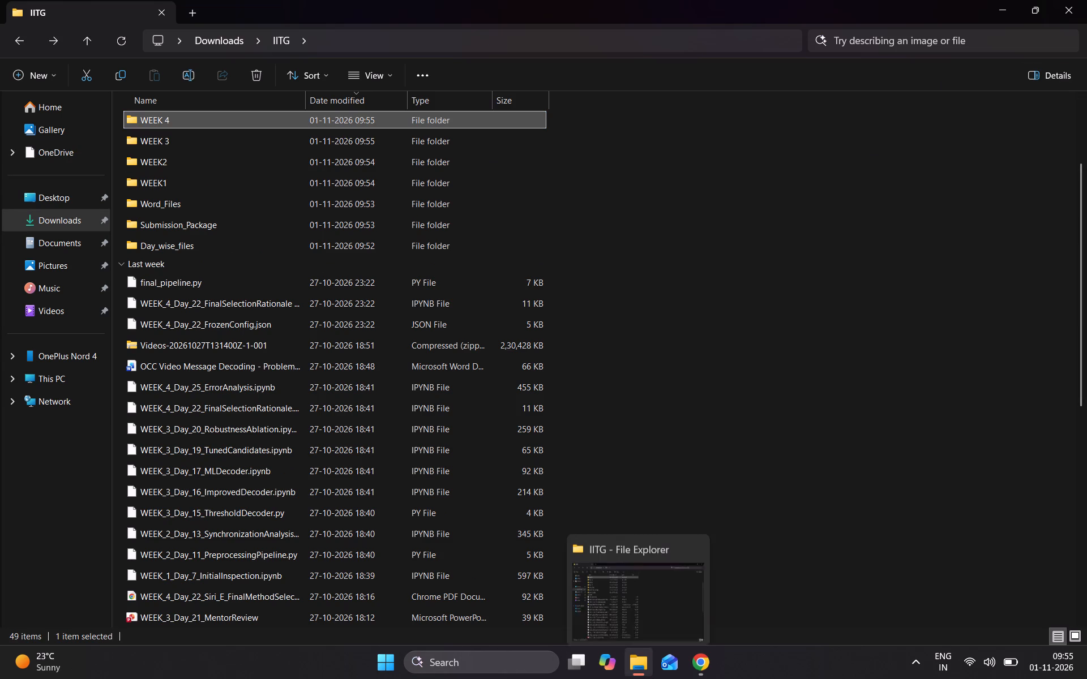
Open a second File Explorer window, arrange it side by side with the existing IITG window, and show IITG in it too.
{"action": "right_click", "coordinate": [634, 671]}
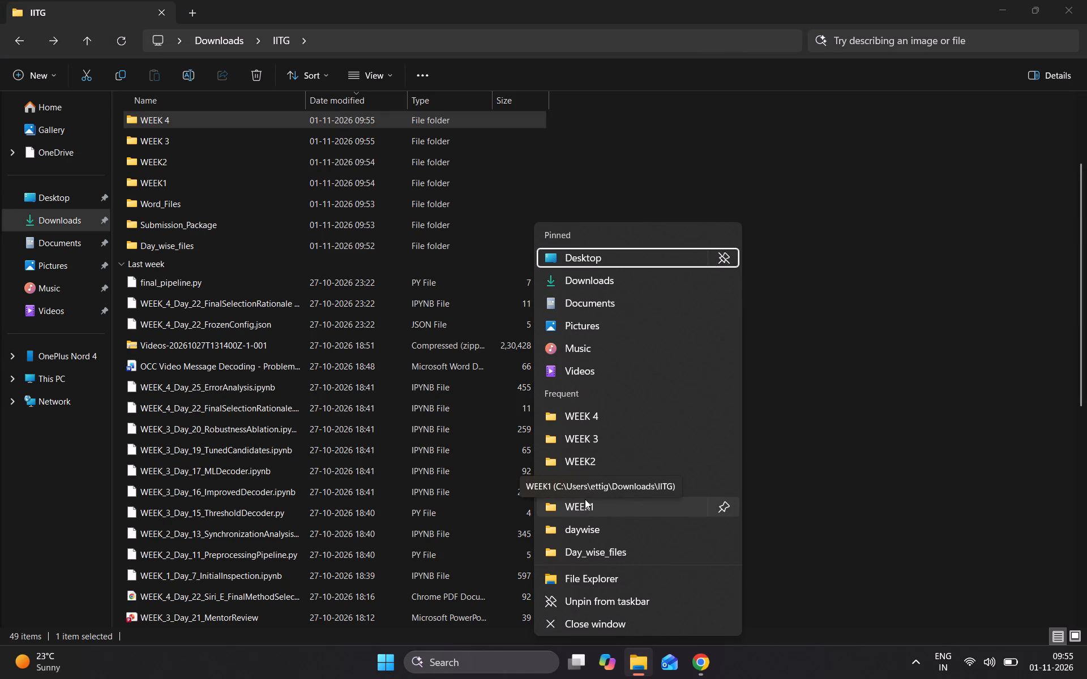
{"action": "left_click", "coordinate": [593, 574]}
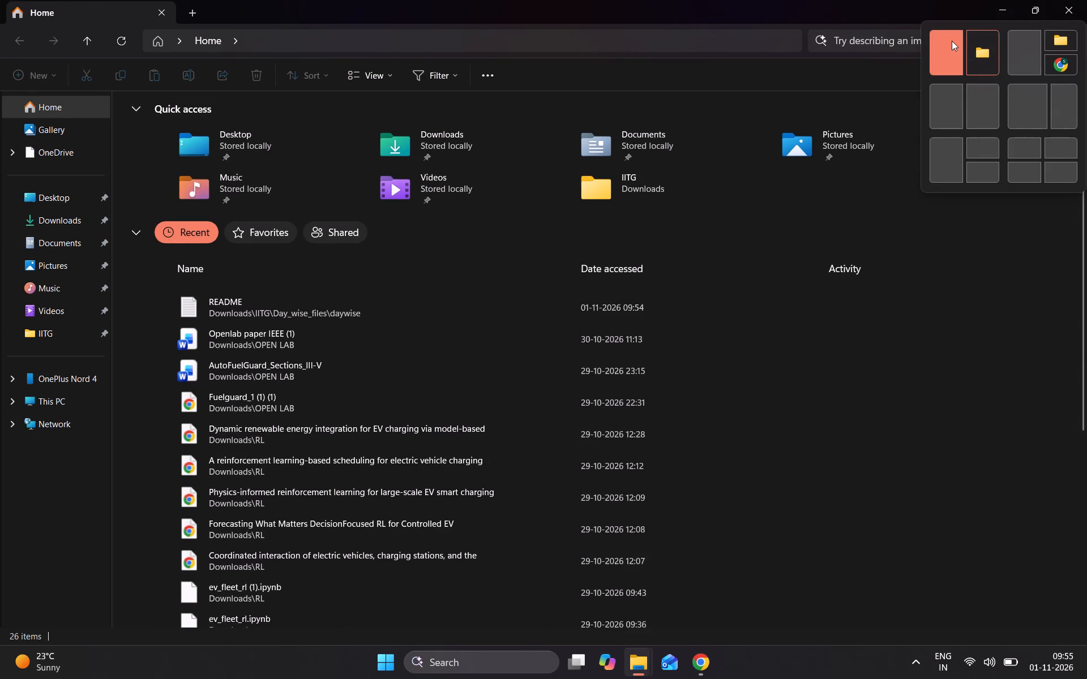
{"action": "left_click", "coordinate": [969, 94]}
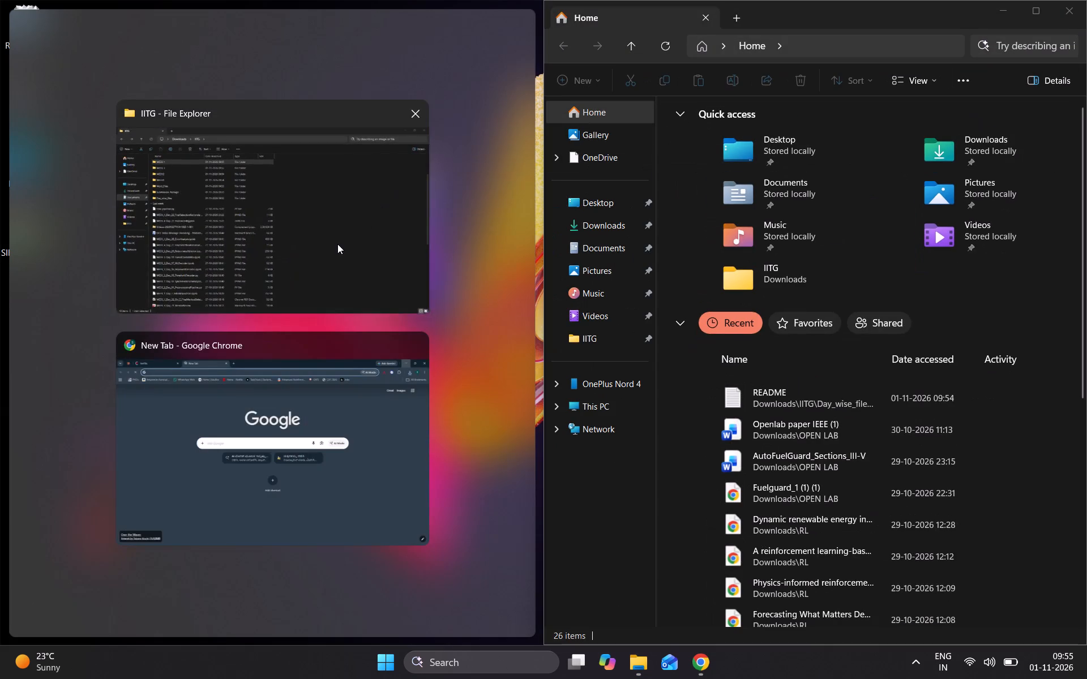
{"action": "left_click", "coordinate": [337, 244]}
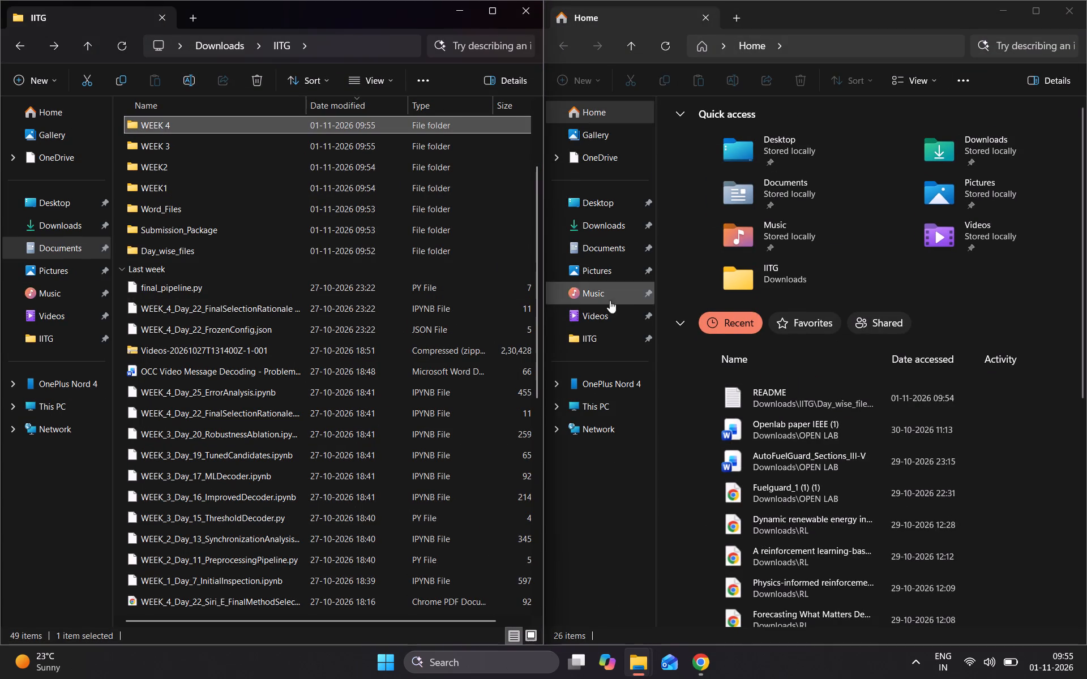
{"action": "left_click", "coordinate": [605, 339]}
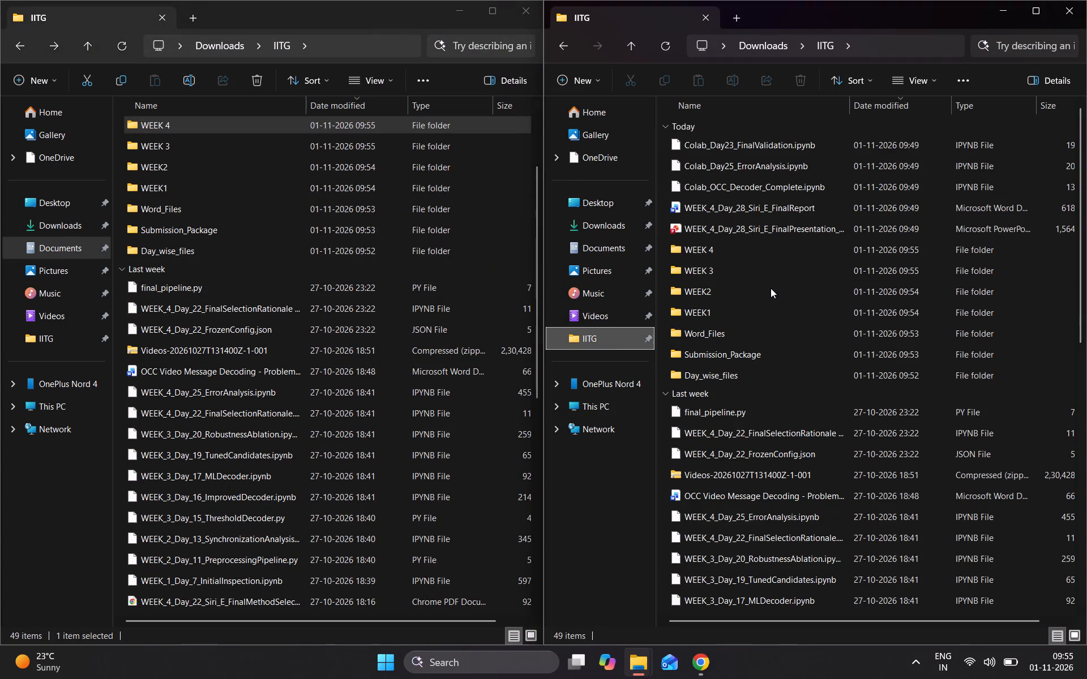
Move the seven WEEK_1 PDF and PowerPoint files, Day 1 to Day 7, from IITG into the WEEK1 folder.
{"action": "double_click", "coordinate": [766, 312]}
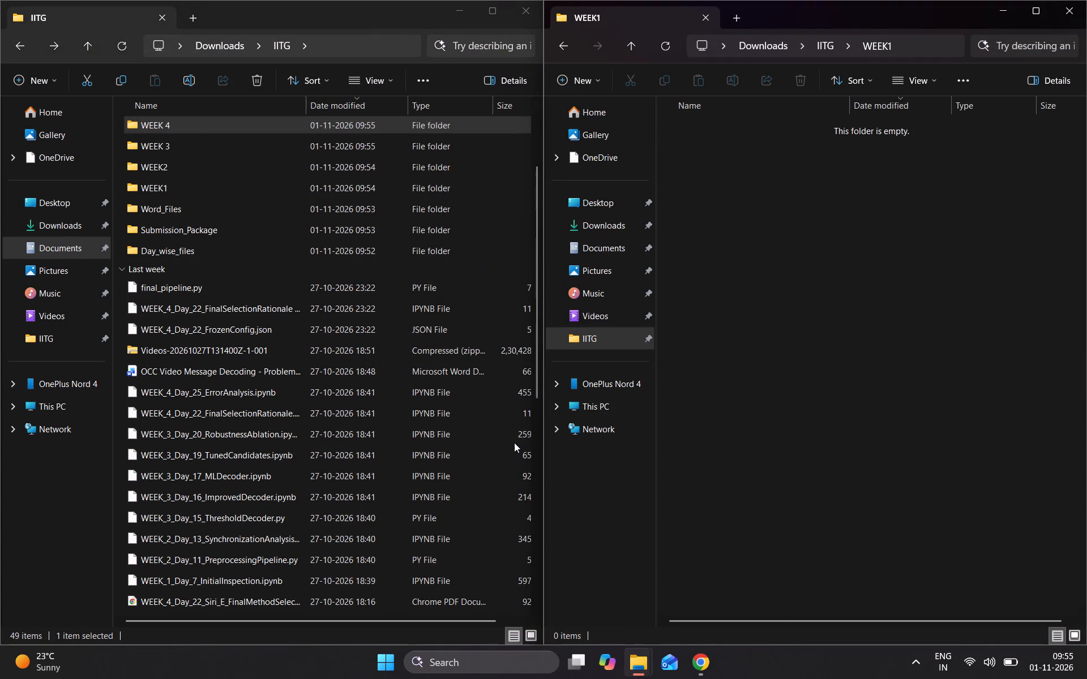
{"action": "scroll", "coordinate": [172, 570], "scroll_direction": "down", "scroll_amount": 16}
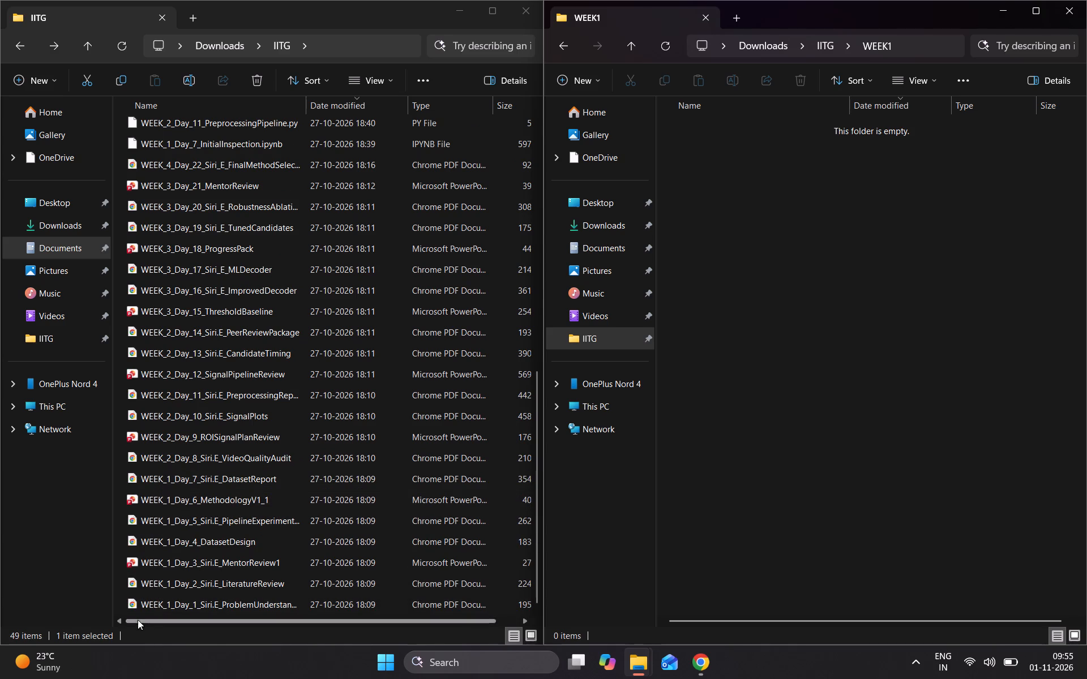
{"action": "left_click_drag", "start_coordinate": [115, 607], "coordinate": [122, 593]}
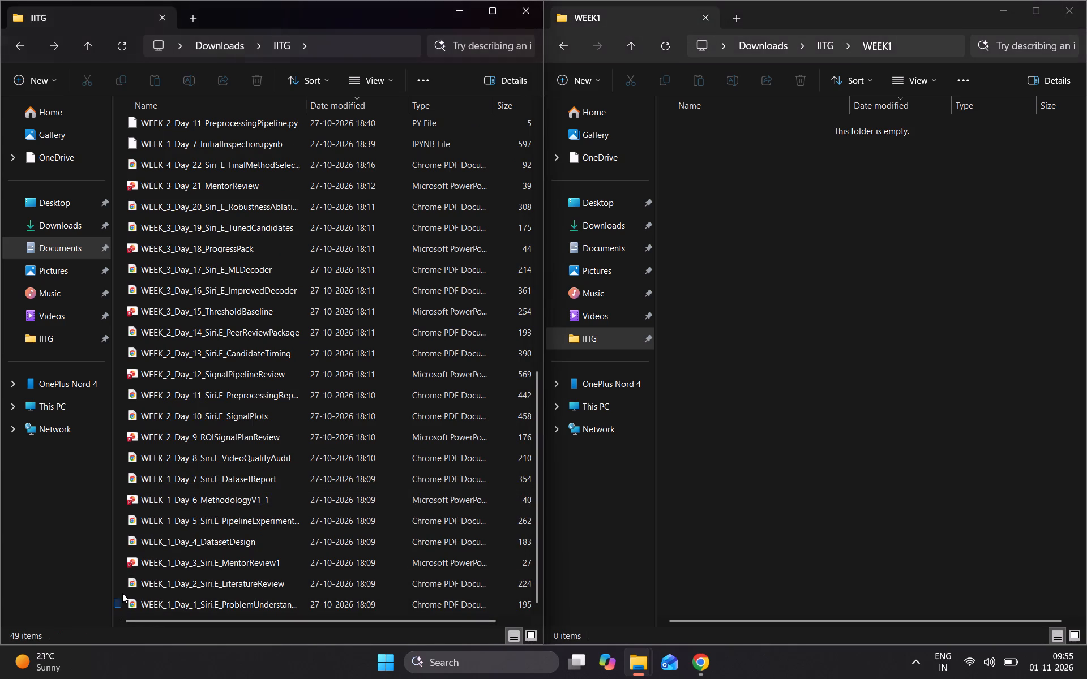
{"action": "left_click_drag", "start_coordinate": [122, 593], "coordinate": [147, 479]}
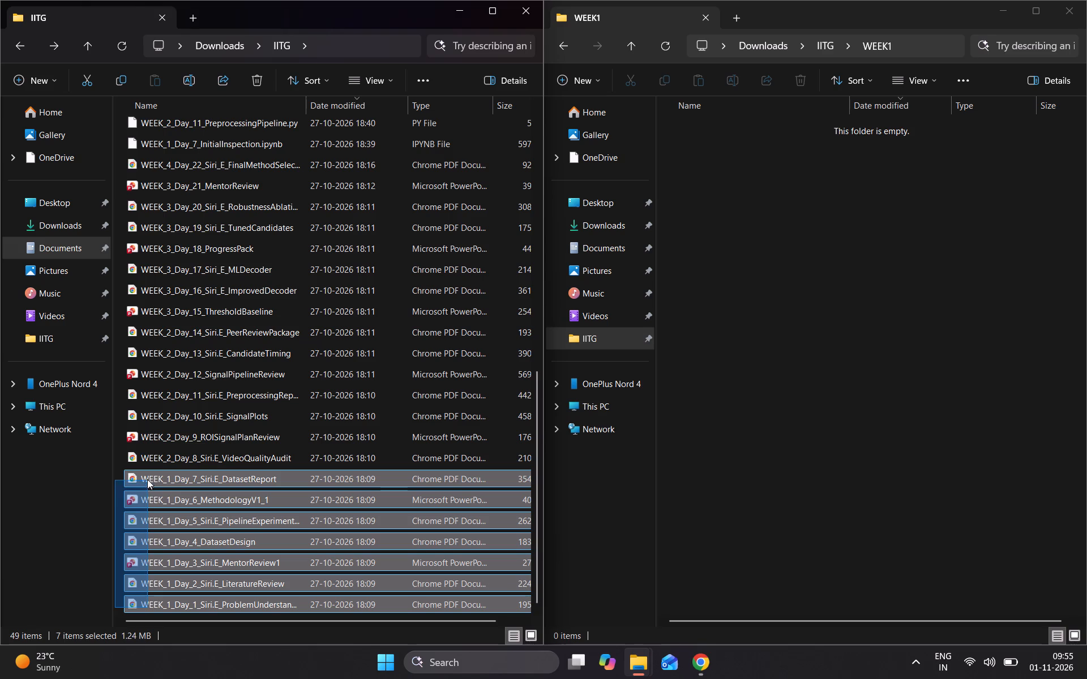
{"action": "left_click_drag", "start_coordinate": [147, 479], "coordinate": [148, 477]}
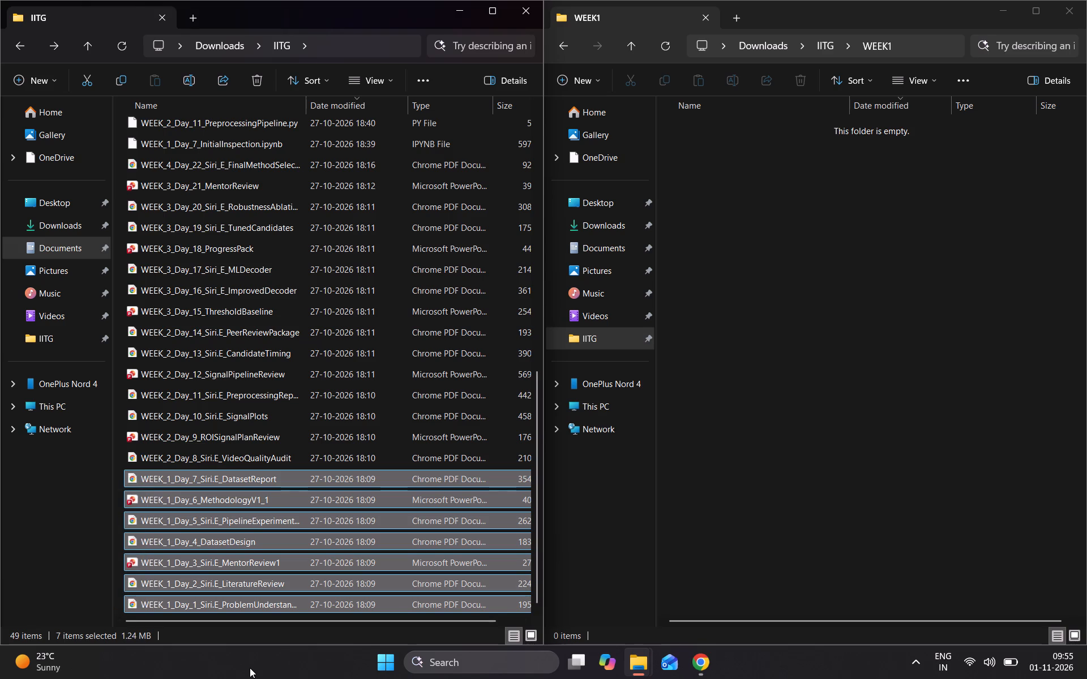
{"action": "key", "text": "ctrl+x"}
{"action": "left_click", "coordinate": [786, 222]}
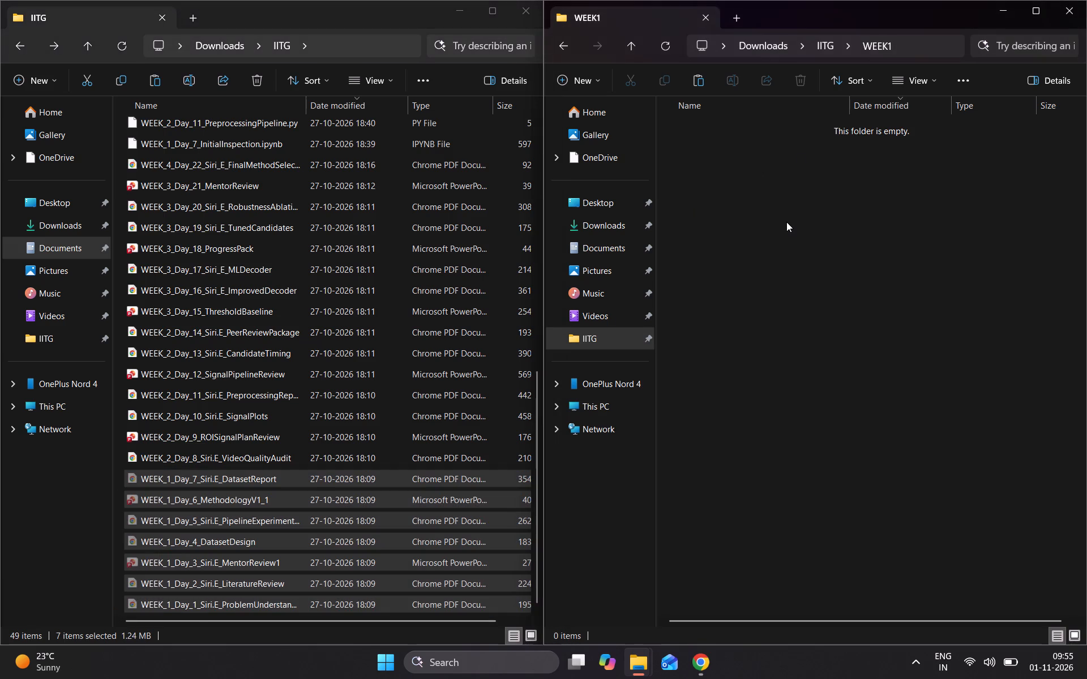
{"action": "key", "text": "ctrl+v"}
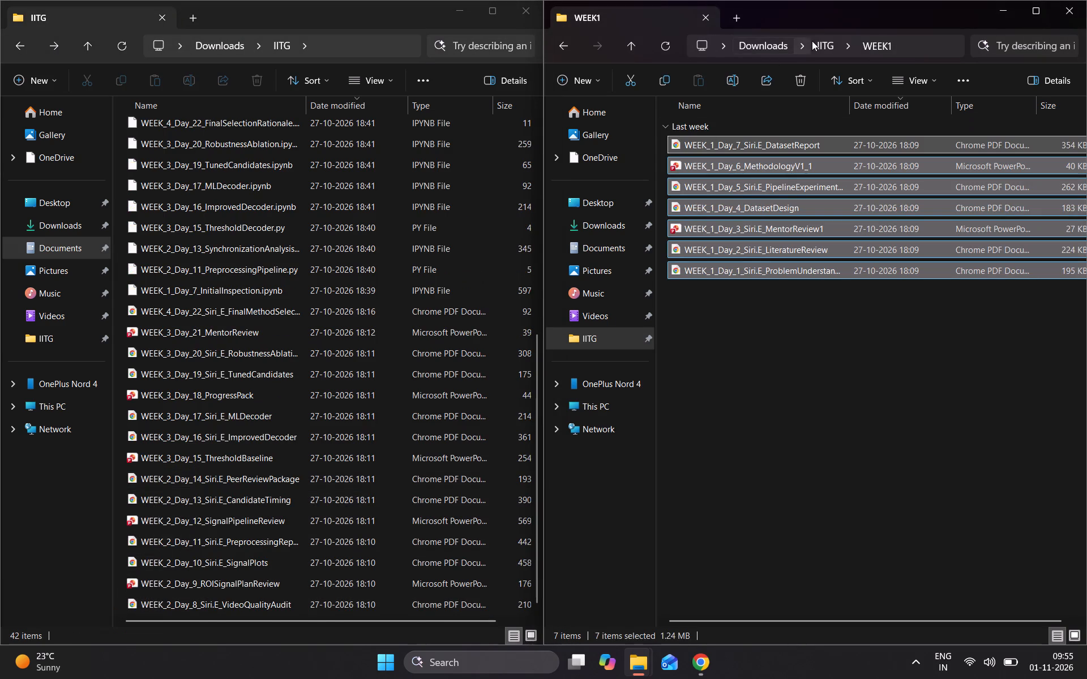
Move the seven WEEK_2 PDF and PowerPoint files, Day 8 to Day 14, from IITG into the WEEK2 folder.
{"action": "left_click", "coordinate": [818, 42]}
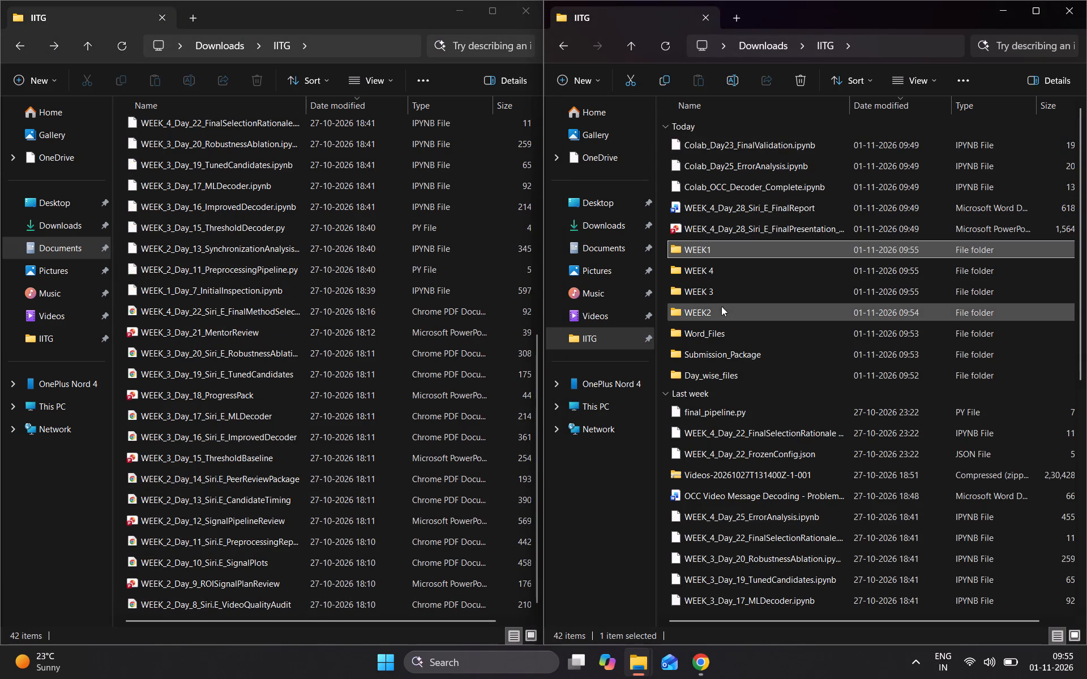
{"action": "double_click", "coordinate": [721, 312]}
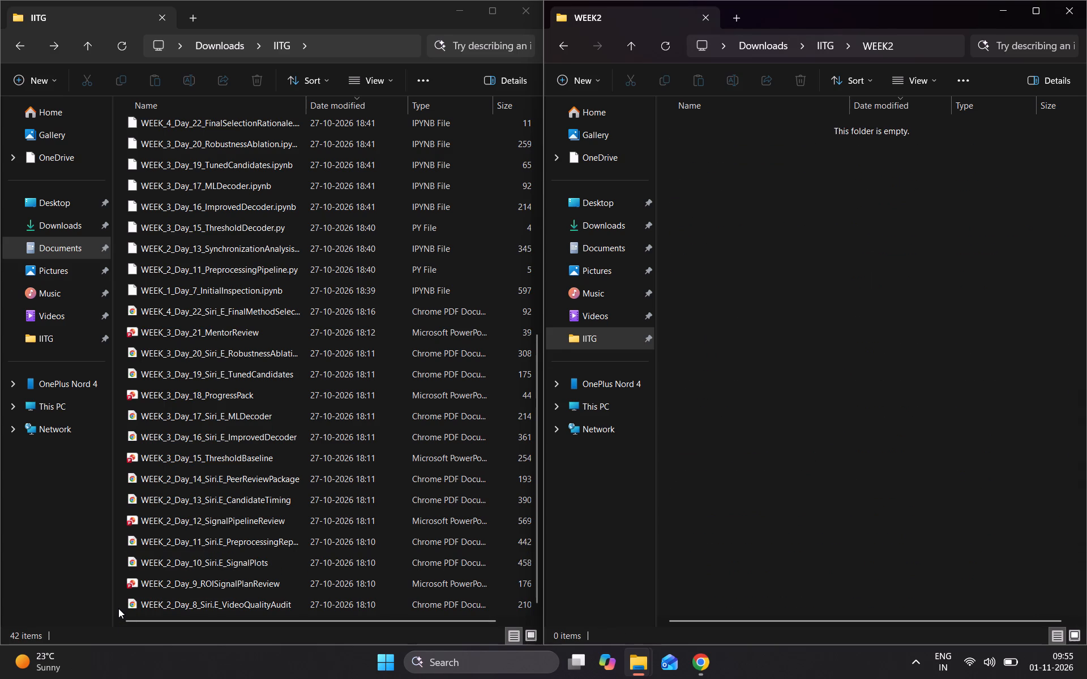
{"action": "left_click_drag", "start_coordinate": [119, 609], "coordinate": [140, 482]}
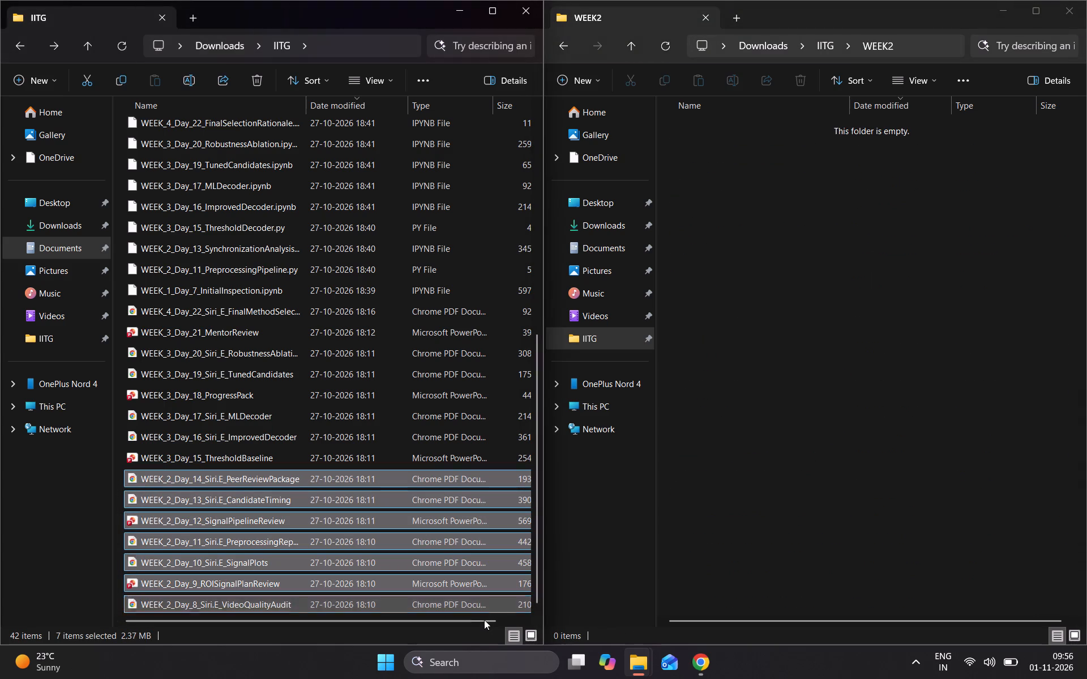
{"action": "key", "text": "ctrl+x"}
{"action": "left_click", "coordinate": [781, 345]}
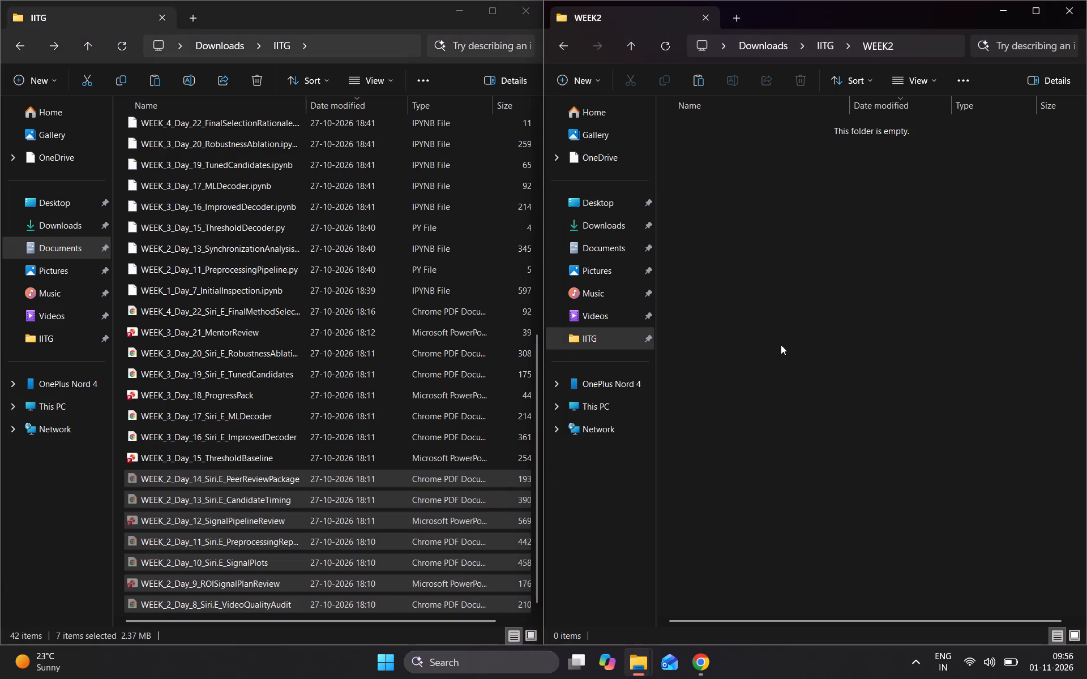
{"action": "key", "text": "ctrl+v"}
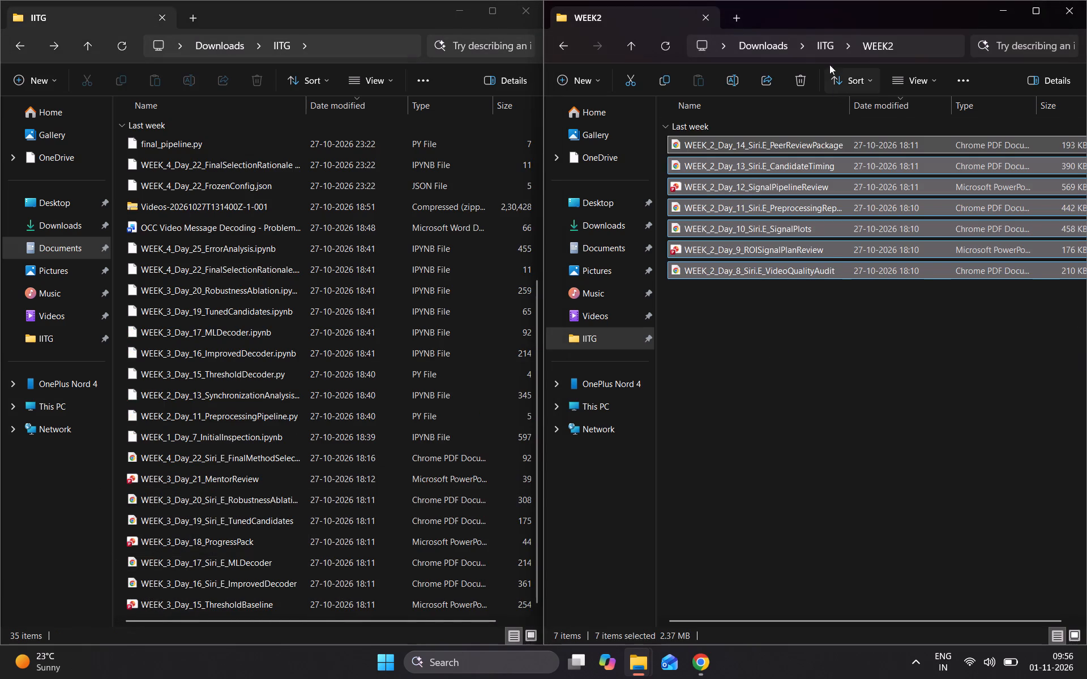
Move the seven WEEK_3 PDF and PowerPoint files, Day 15 to Day 21, from IITG into the WEEK 3 folder.
{"action": "left_click", "coordinate": [825, 46]}
{"action": "left_click", "coordinate": [729, 313]}
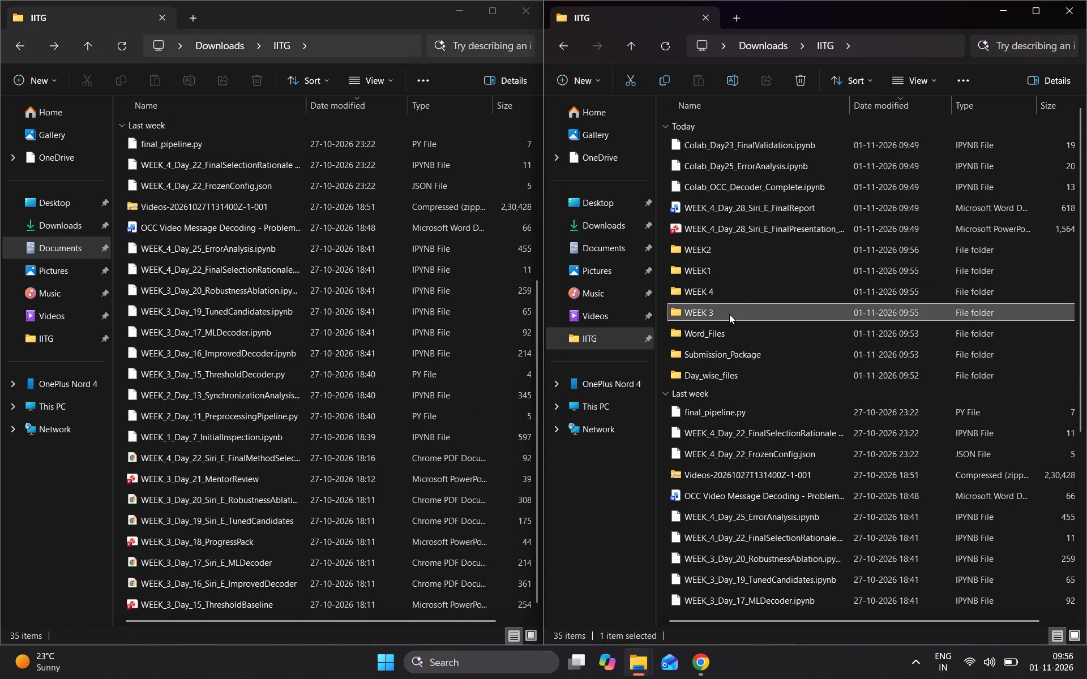
{"action": "double_click", "coordinate": [729, 314]}
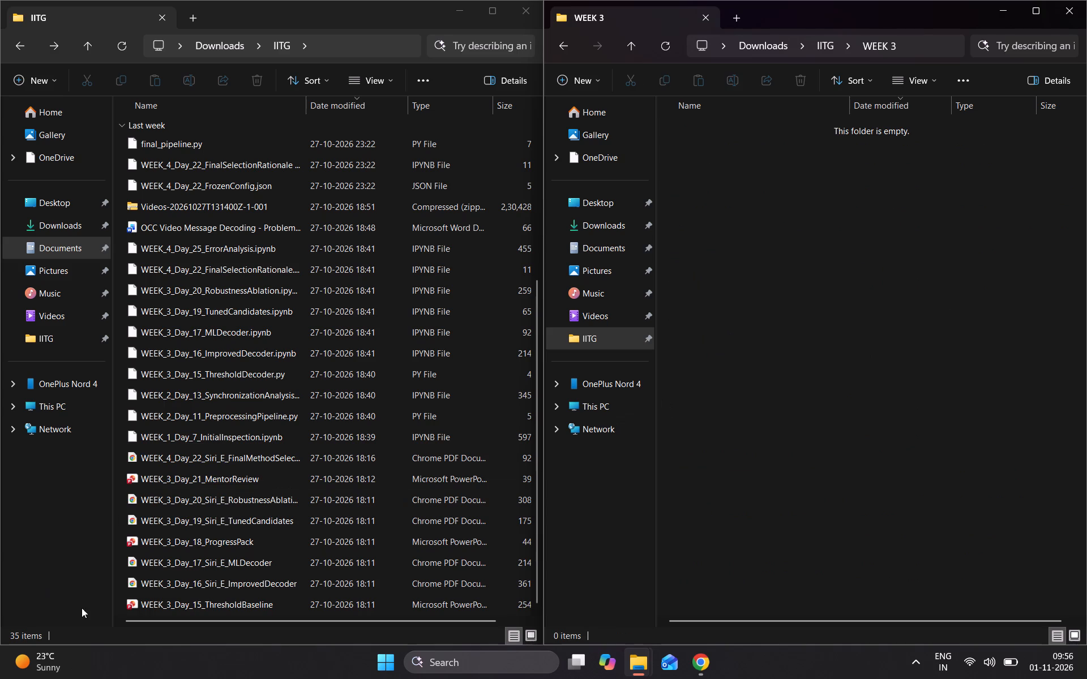
{"action": "left_click_drag", "start_coordinate": [118, 608], "coordinate": [145, 482]}
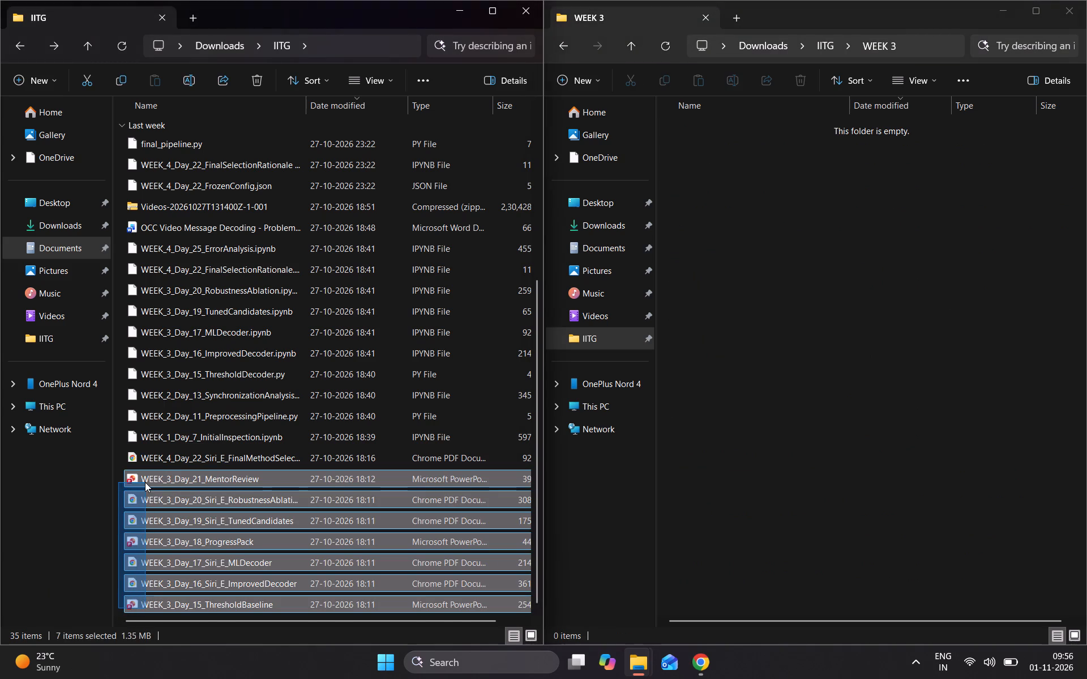
{"action": "left_click_drag", "start_coordinate": [145, 482], "coordinate": [145, 479]}
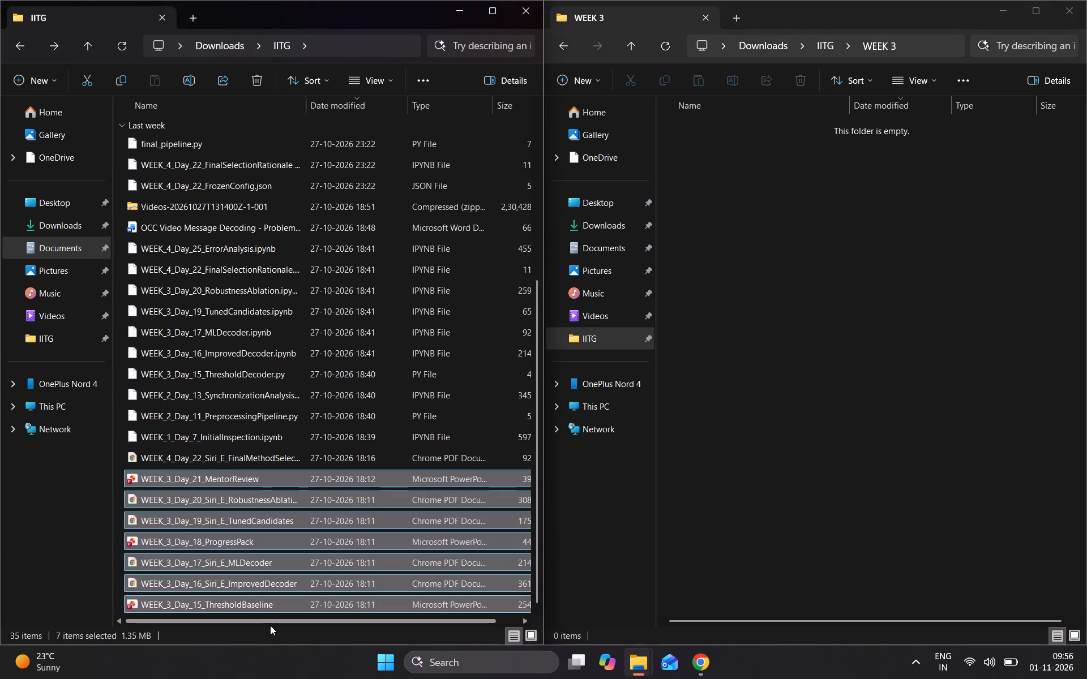
{"action": "key", "text": "ctrl+x"}
{"action": "left_click", "coordinate": [763, 331]}
{"action": "key", "text": "ctrl+v"}
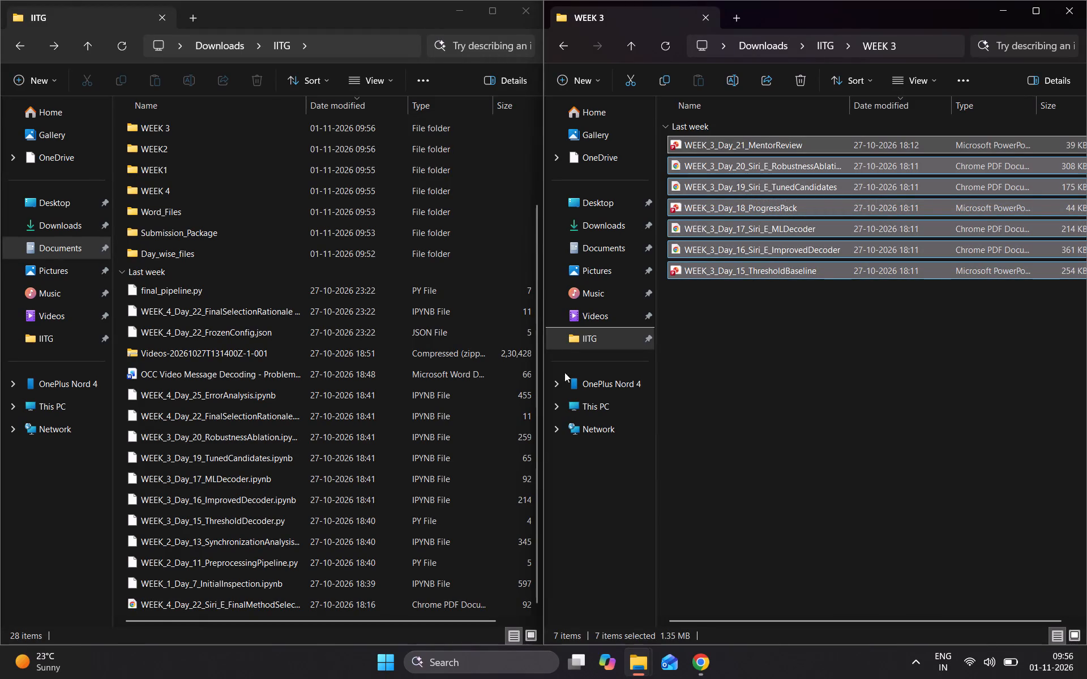
Delete the WEEK_3_Day_21_MentorReview presentation from the WEEK 3 folder.
{"action": "scroll", "coordinate": [305, 485], "scroll_direction": "down", "scroll_amount": 2}
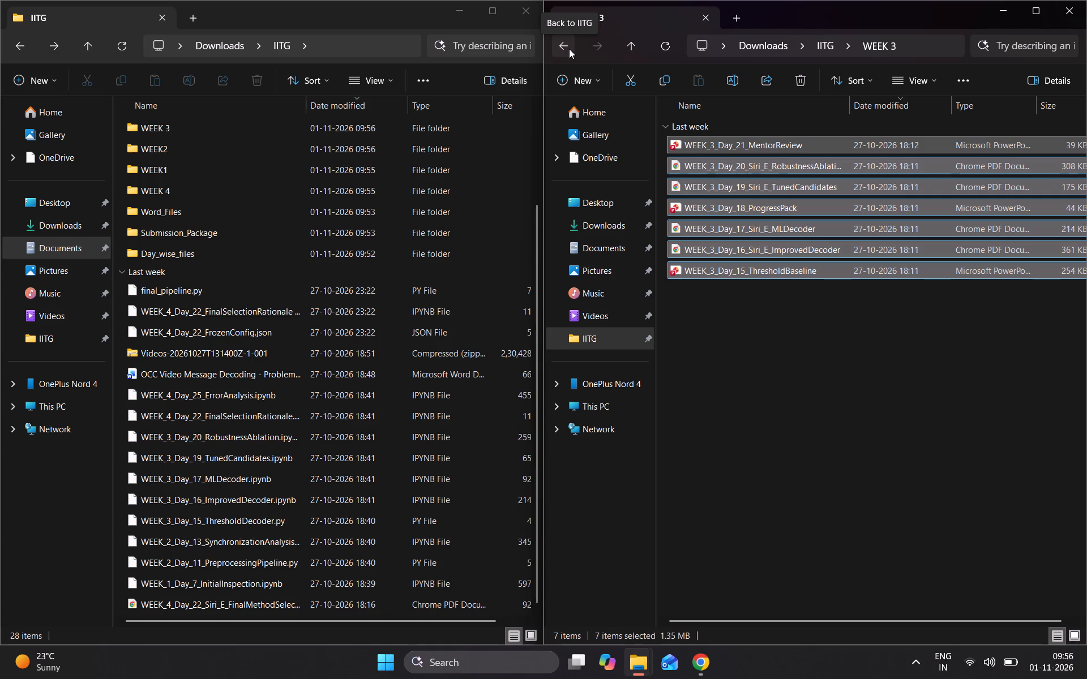
{"action": "left_click", "coordinate": [824, 141]}
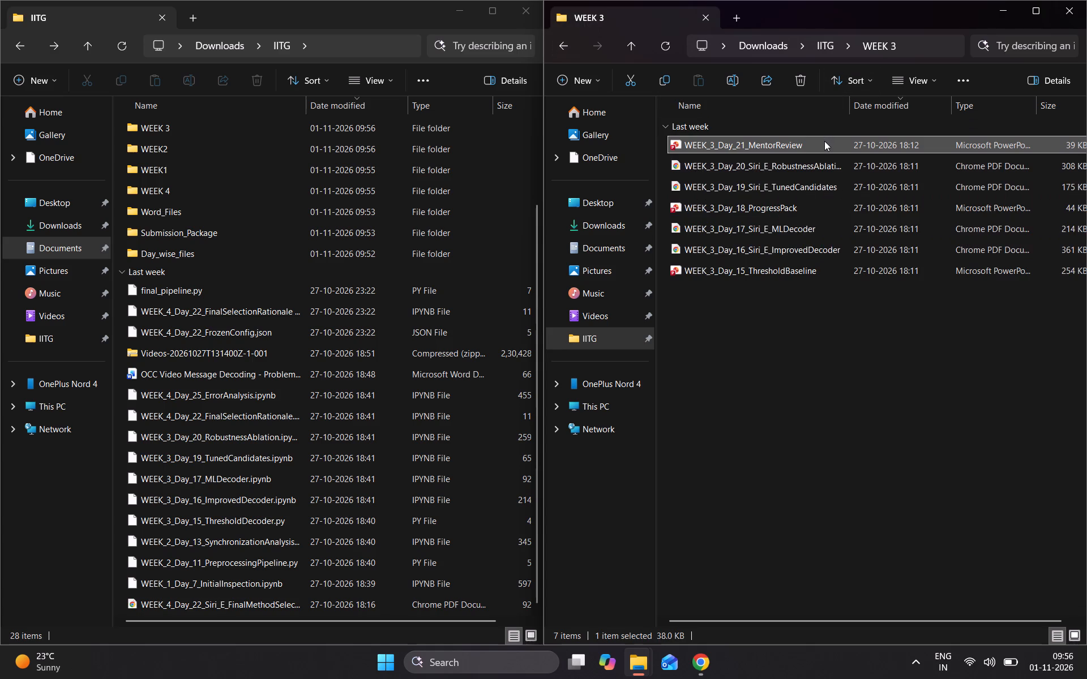
{"action": "key", "text": "Delete"}
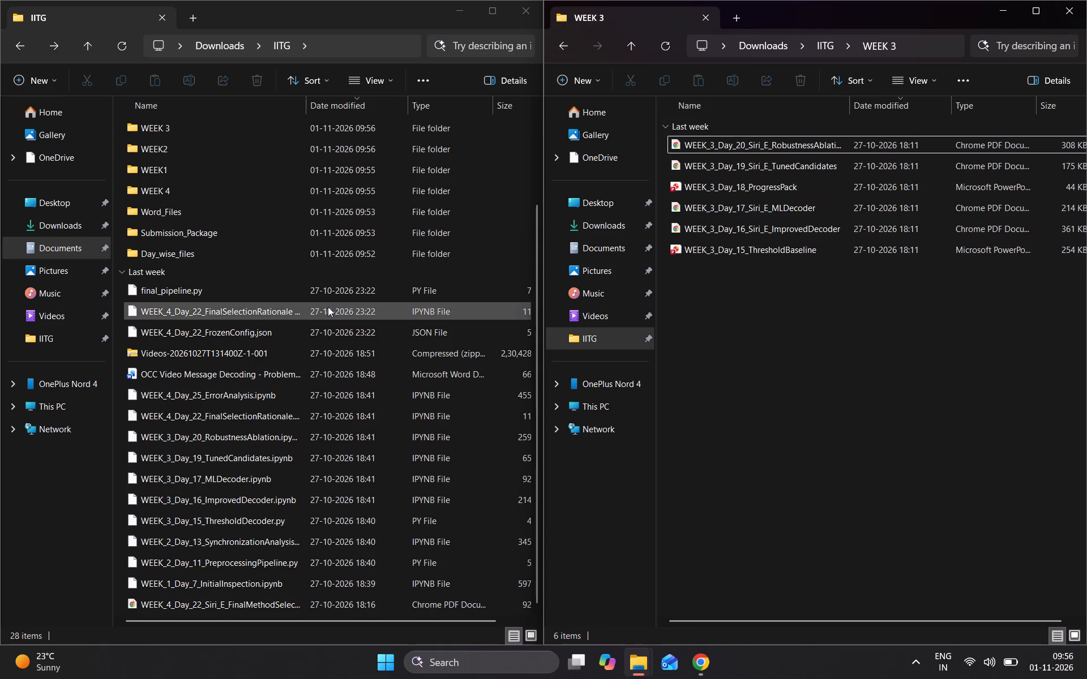
Move WEEK_3_Day_21_MentorReview_corrected from the Day_21 folder inside Day_wise_files > daywise into the WEEK 3 folder.
{"action": "double_click", "coordinate": [249, 251]}
{"action": "left_click", "coordinate": [231, 154]}
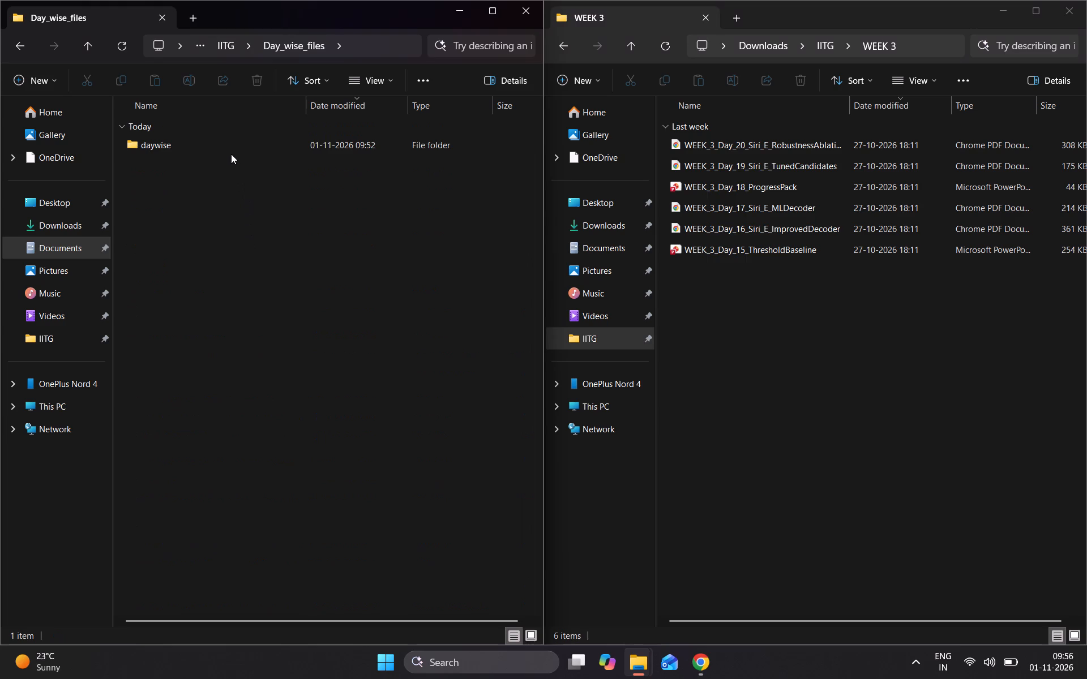
{"action": "double_click", "coordinate": [234, 146]}
{"action": "left_click", "coordinate": [226, 168]}
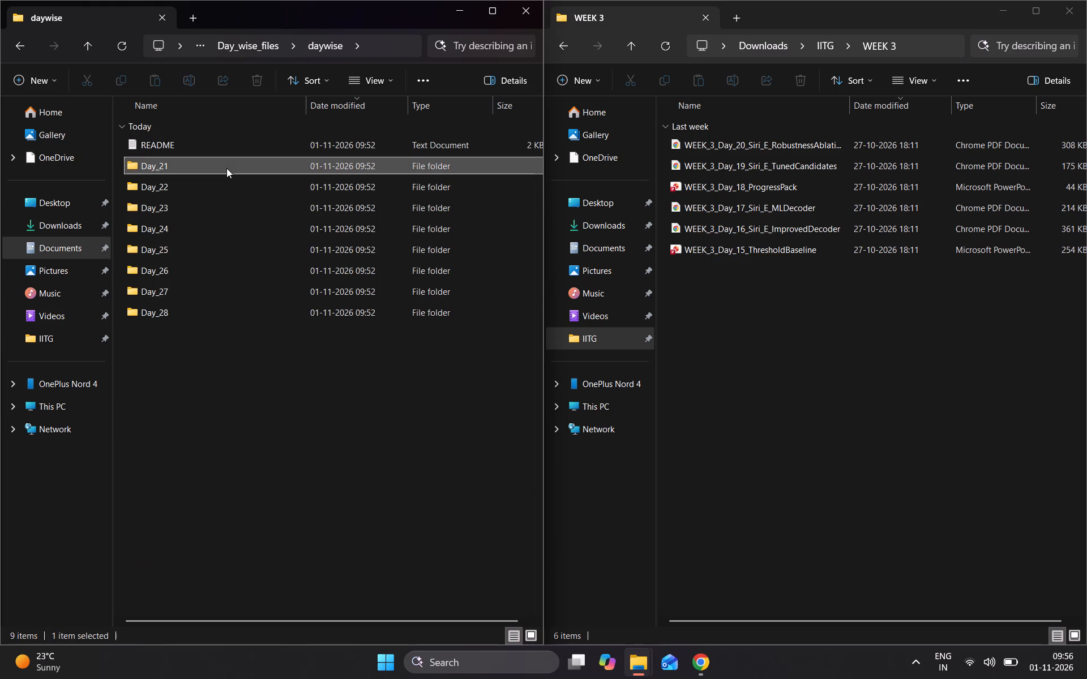
{"action": "left_click", "coordinate": [226, 168]}
{"action": "double_click", "coordinate": [226, 168]}
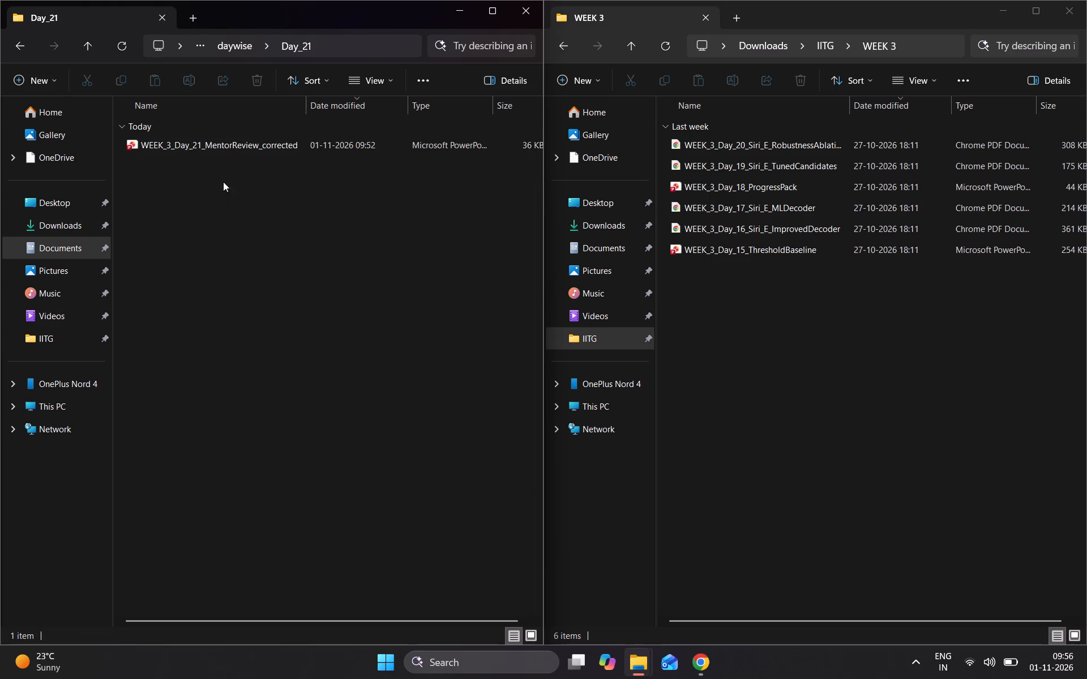
{"action": "left_click", "coordinate": [229, 153]}
{"action": "key", "text": "ctrl+x"}
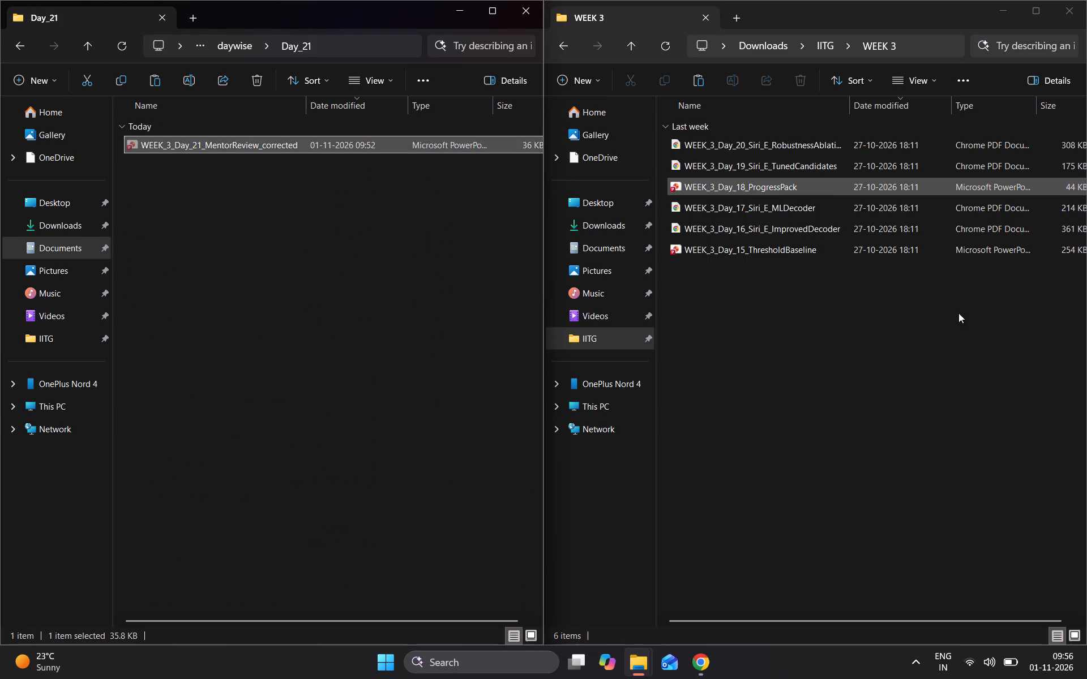
{"action": "left_click", "coordinate": [798, 359]}
{"action": "key", "text": "ctrl+v"}
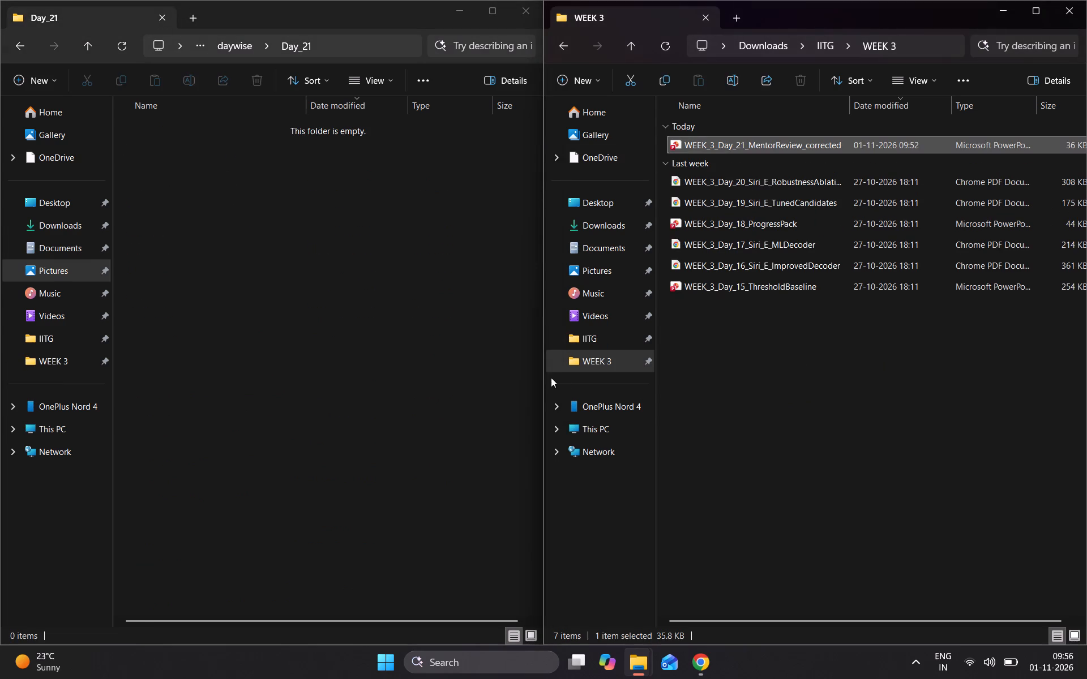
Delete the emptied Day_21 folder from the daywise folder.
{"action": "left_click", "coordinate": [12, 53]}
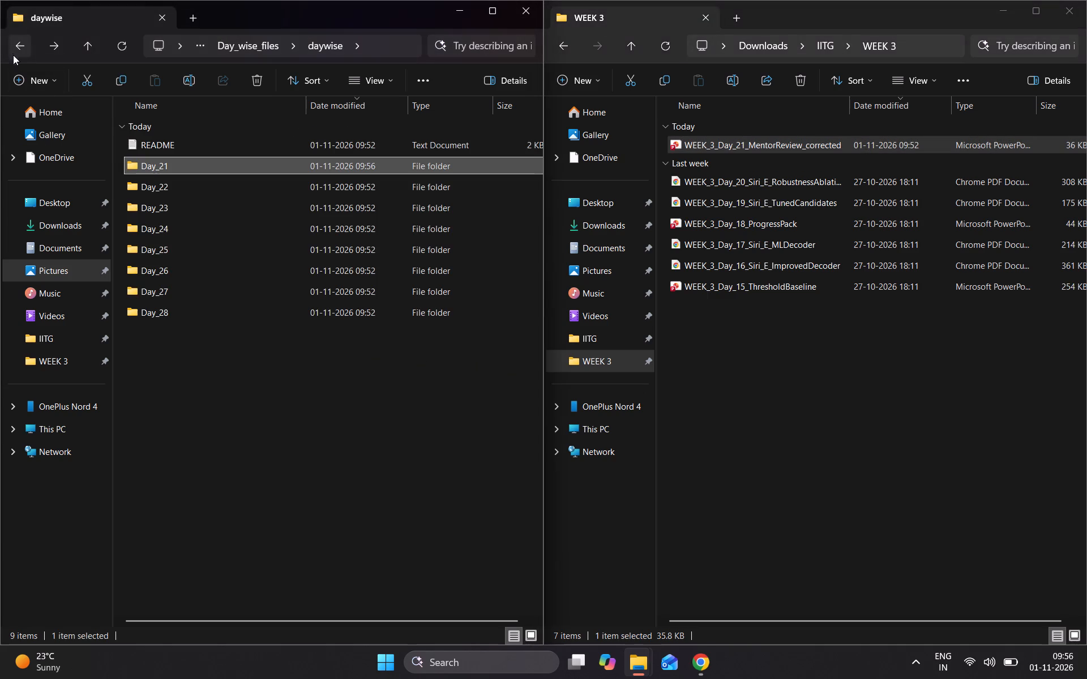
{"action": "left_click", "coordinate": [16, 48]}
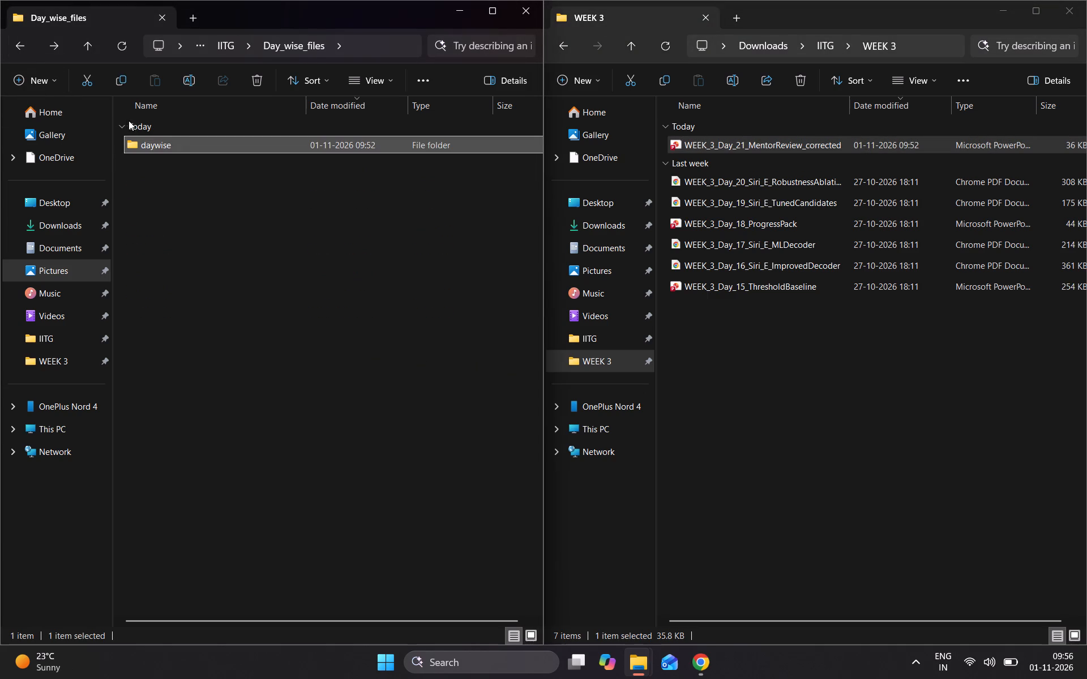
{"action": "double_click", "coordinate": [161, 153]}
{"action": "double_click", "coordinate": [161, 145]}
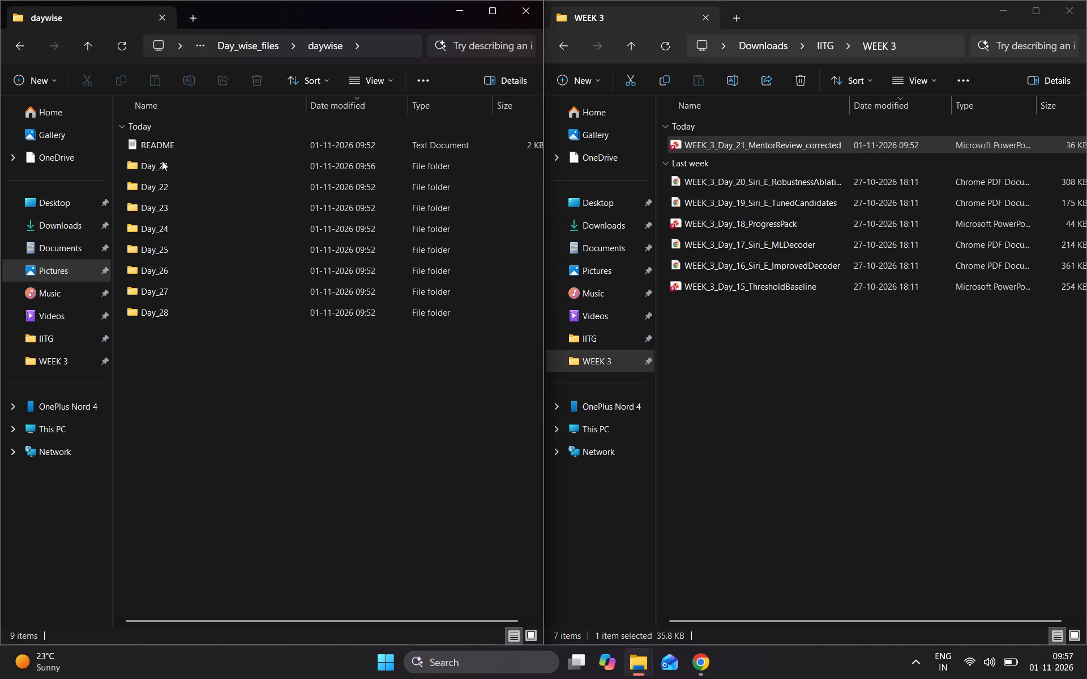
{"action": "left_click", "coordinate": [164, 164]}
{"action": "key", "text": "Delete"}
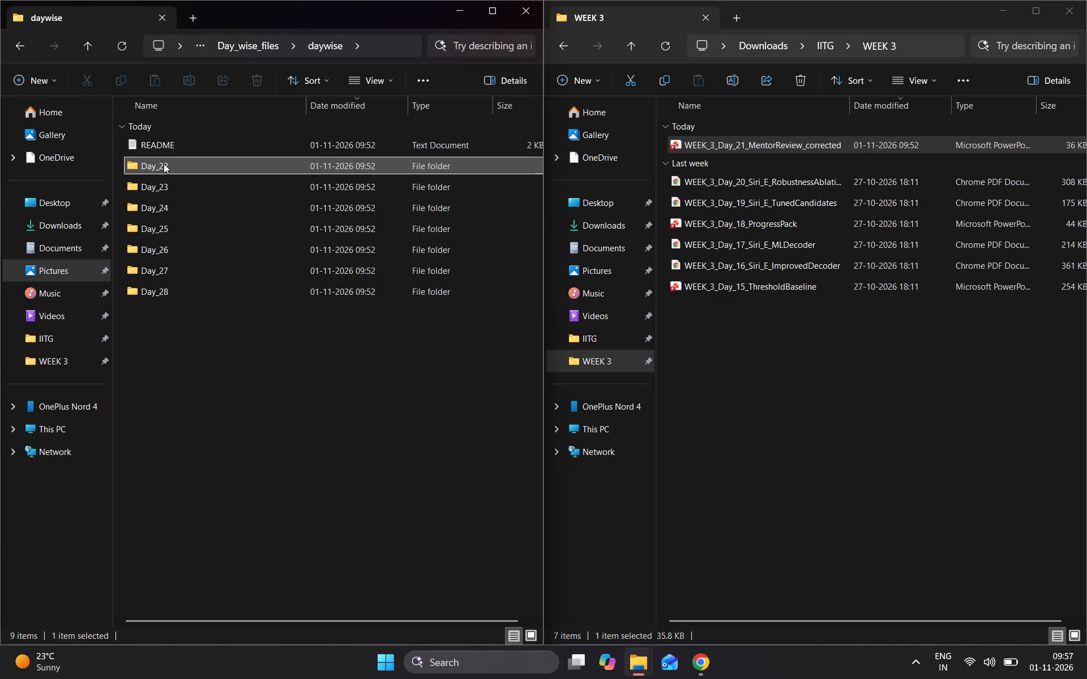
In IITG, delete the WEEK_4_Day_22 PDF, the WEEK_4_Day_22 FinalSelectionRationale notebook dated 18:41, and WEEK_4_Day_25_ErrorAnalysis.ipynb.
{"action": "left_click", "coordinate": [19, 49]}
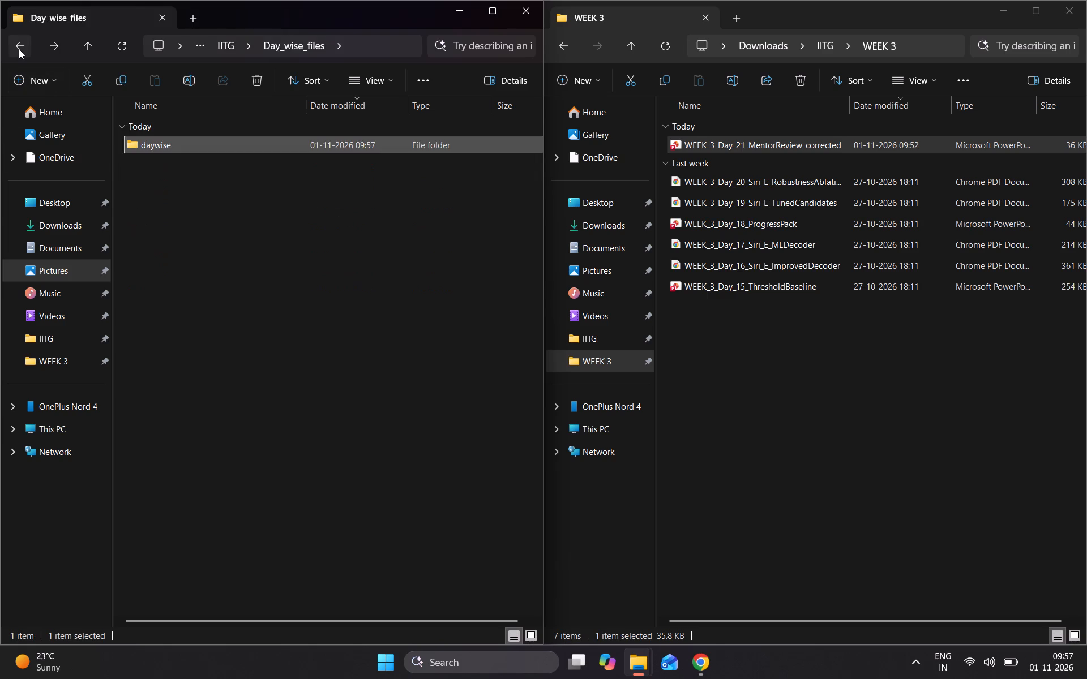
{"action": "left_click", "coordinate": [19, 49]}
{"action": "scroll", "coordinate": [227, 438], "scroll_direction": "down", "scroll_amount": 1}
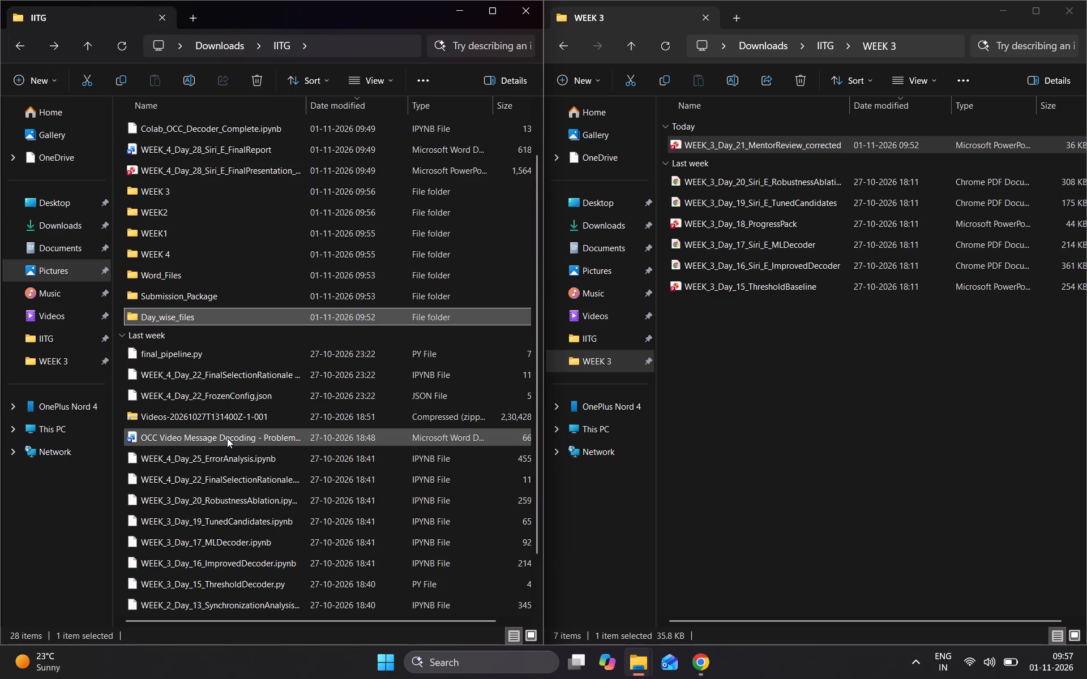
{"action": "scroll", "coordinate": [227, 403], "scroll_direction": "down", "scroll_amount": 4}
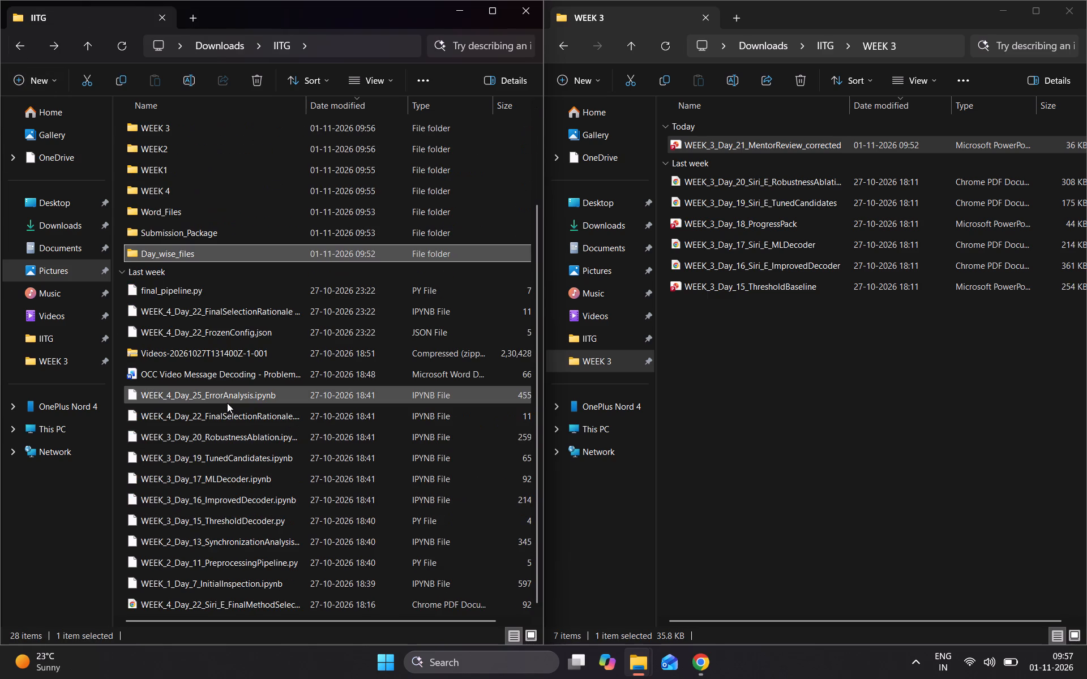
{"action": "scroll", "coordinate": [227, 403], "scroll_direction": "down", "scroll_amount": 1}
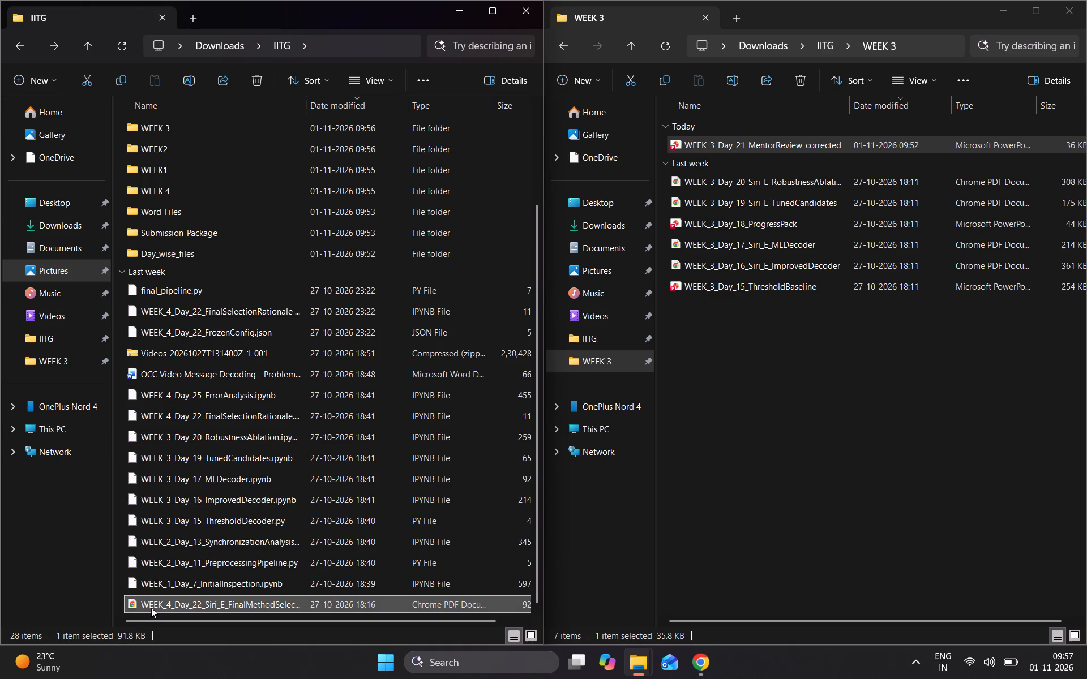
{"action": "key", "text": "Delete"}
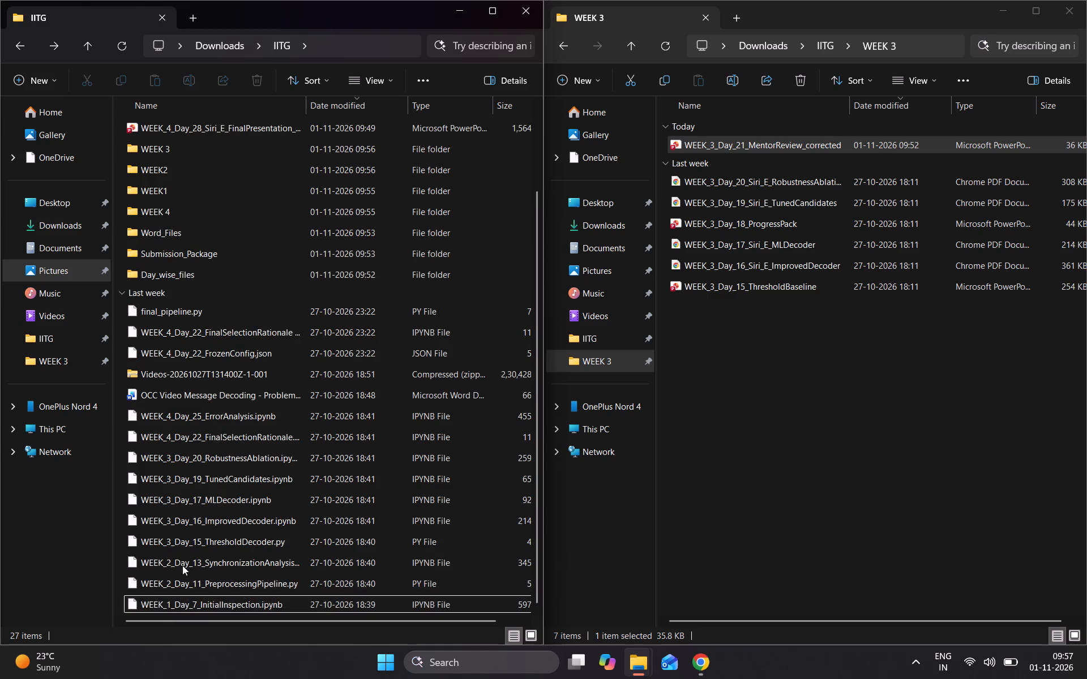
{"action": "left_click", "coordinate": [177, 438]}
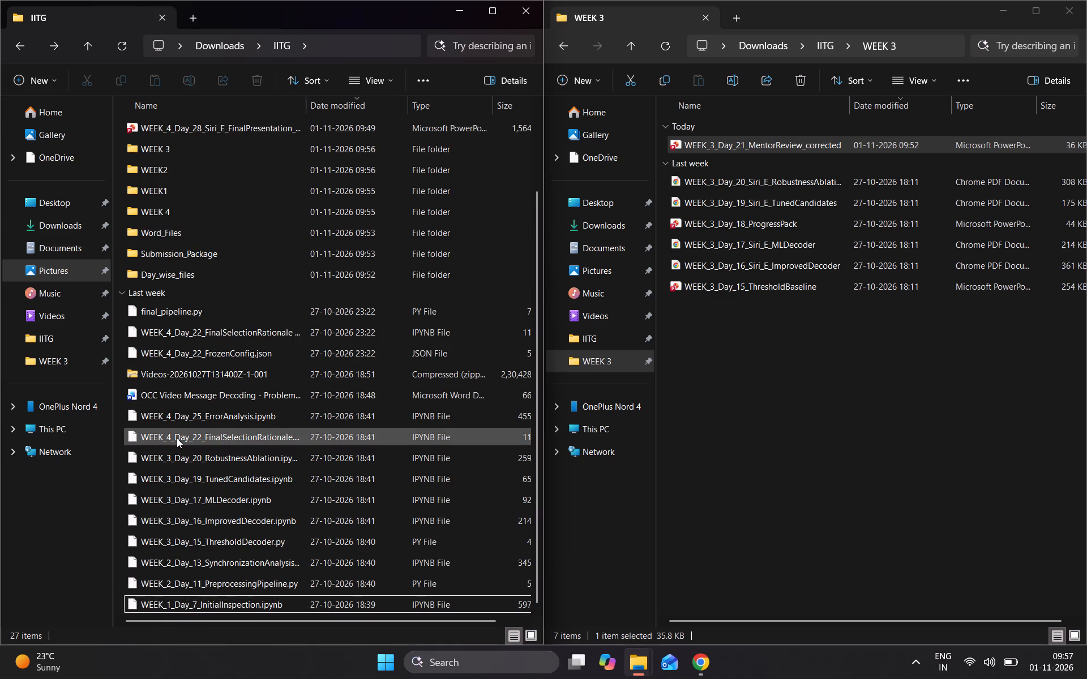
{"action": "key", "text": "Delete"}
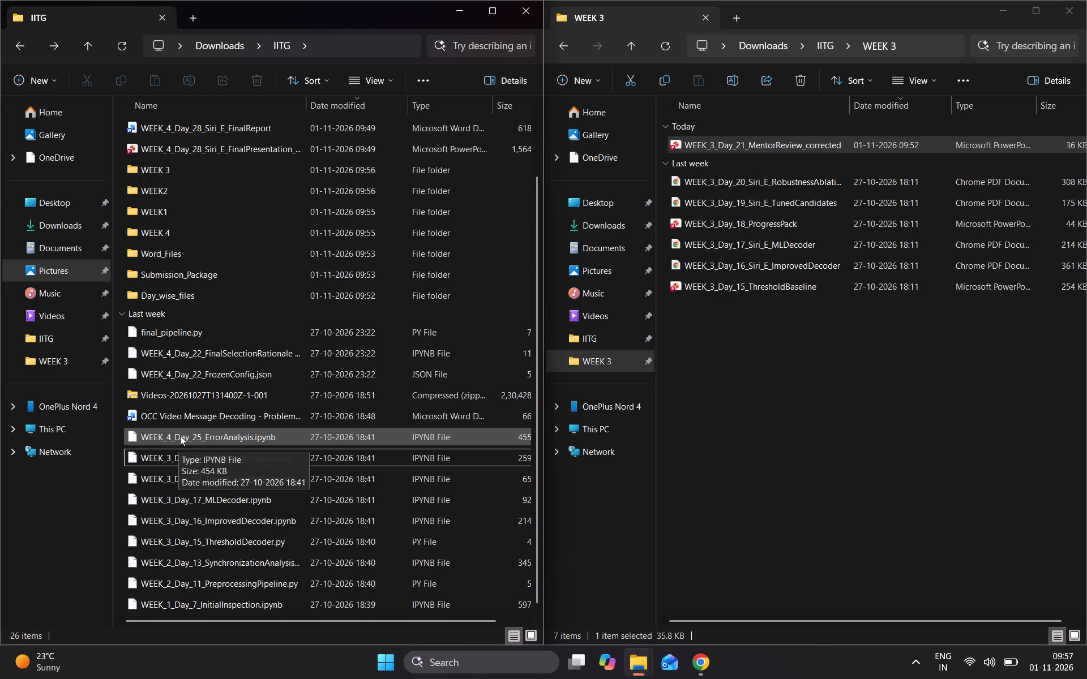
{"action": "left_click", "coordinate": [180, 436]}
{"action": "key", "text": "Delete"}
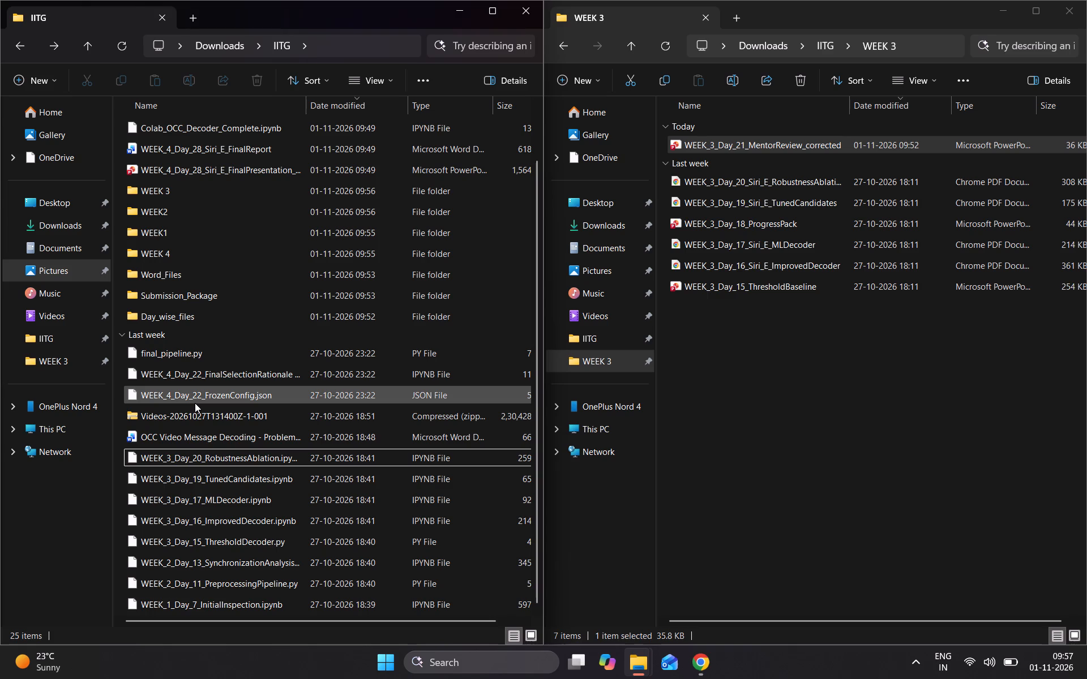
Delete WEEK_4_Day_22_FrozenConfig.json, the remaining WEEK_4_Day_22 FinalSelectionRationale notebook and final_pipeline.py from IITG.
{"action": "left_click", "coordinate": [195, 403]}
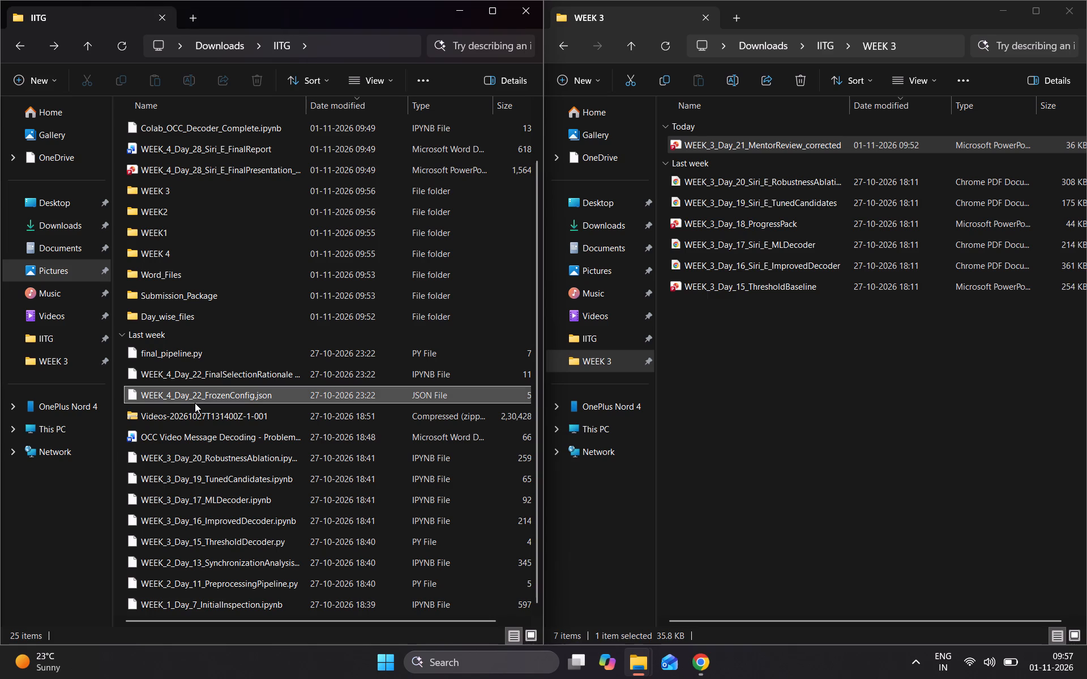
{"action": "key", "text": "Delete"}
{"action": "left_click", "coordinate": [202, 390]}
{"action": "key", "text": "Delete"}
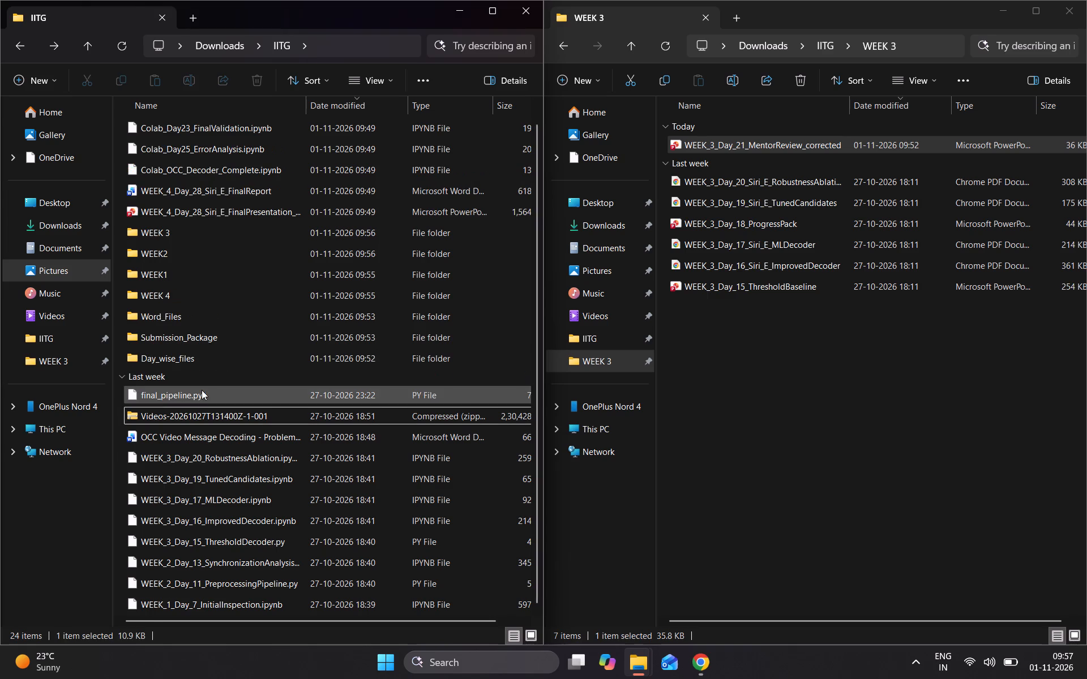
{"action": "left_click", "coordinate": [200, 393]}
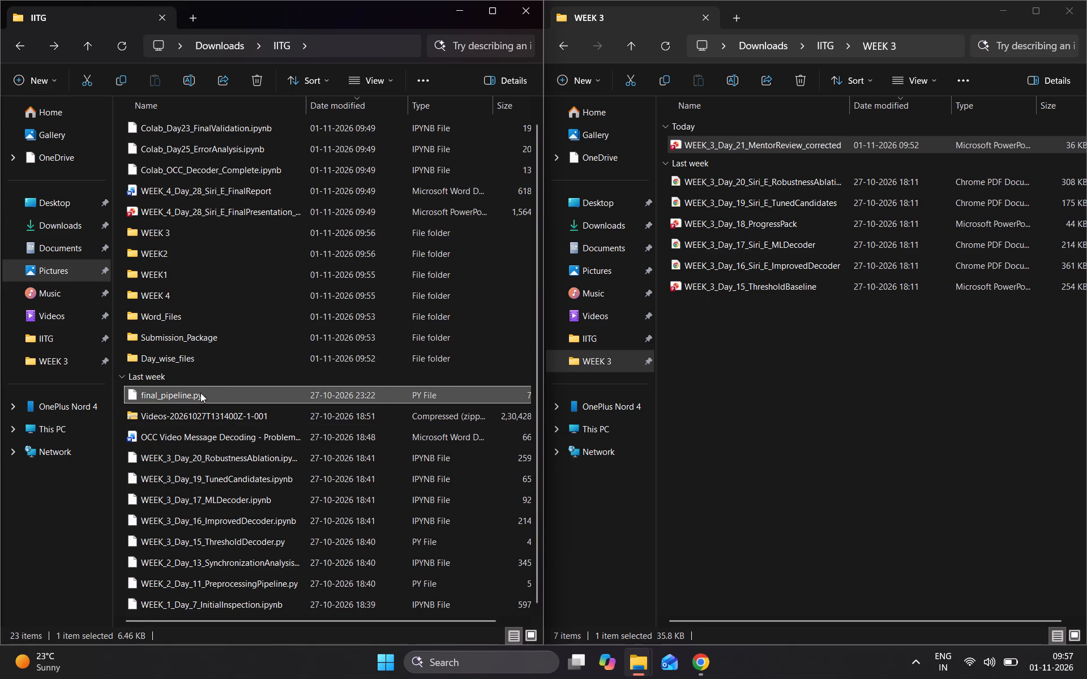
{"action": "key", "text": "Delete"}
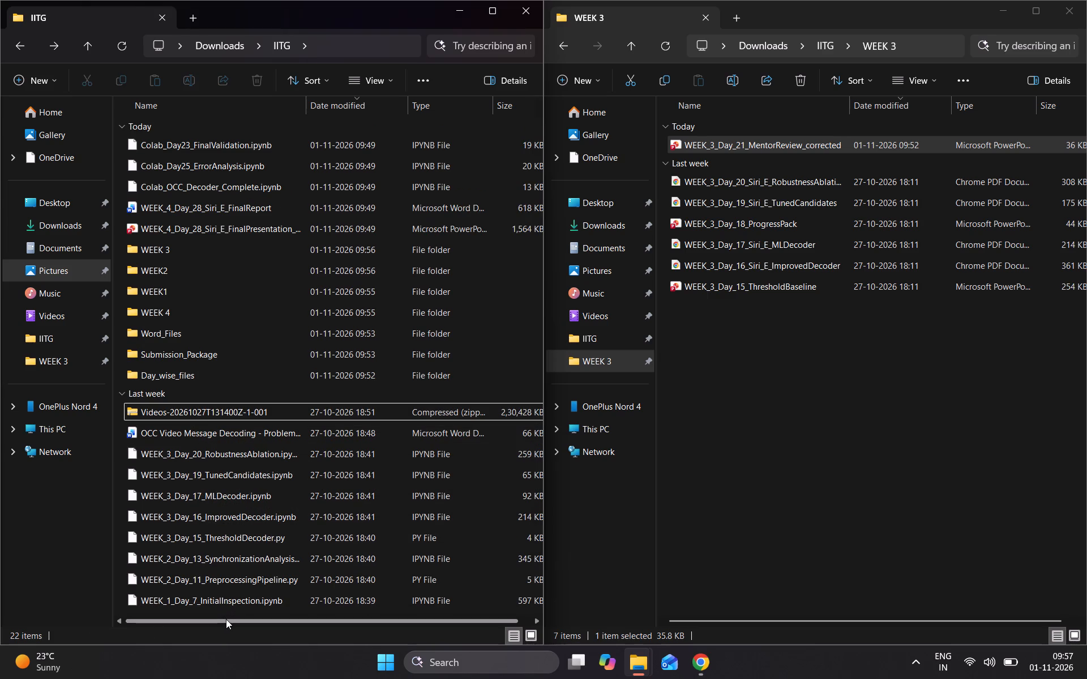
Create a new folder named IPYNB inside the IITG folder.
{"action": "left_click", "coordinate": [819, 40]}
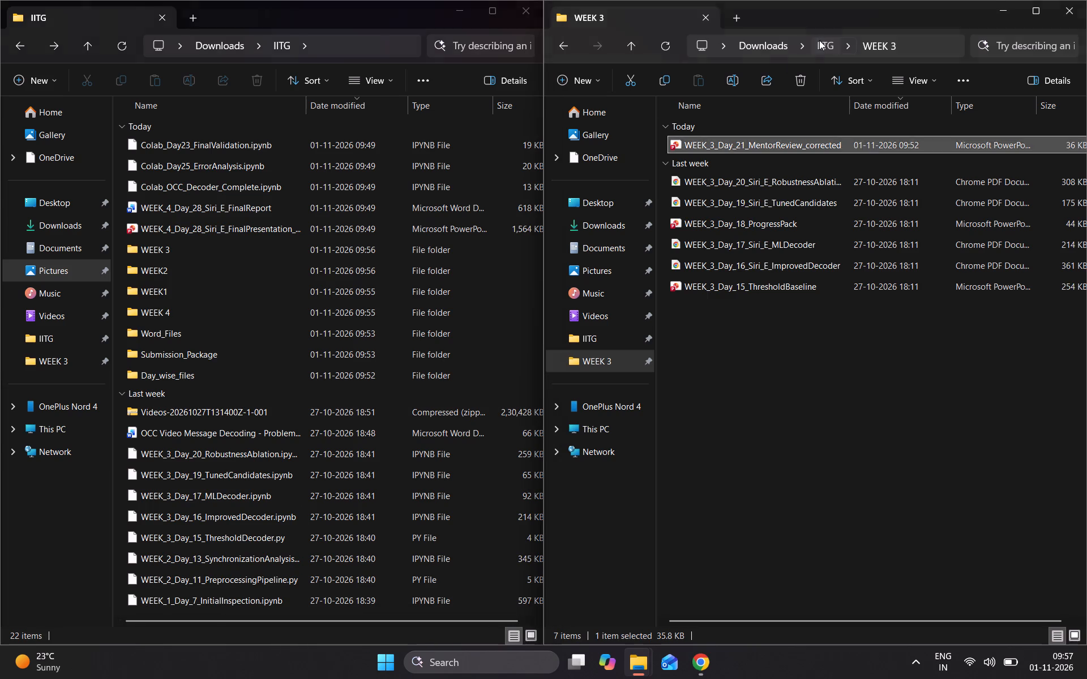
{"action": "scroll", "coordinate": [758, 335], "scroll_direction": "down", "scroll_amount": 1}
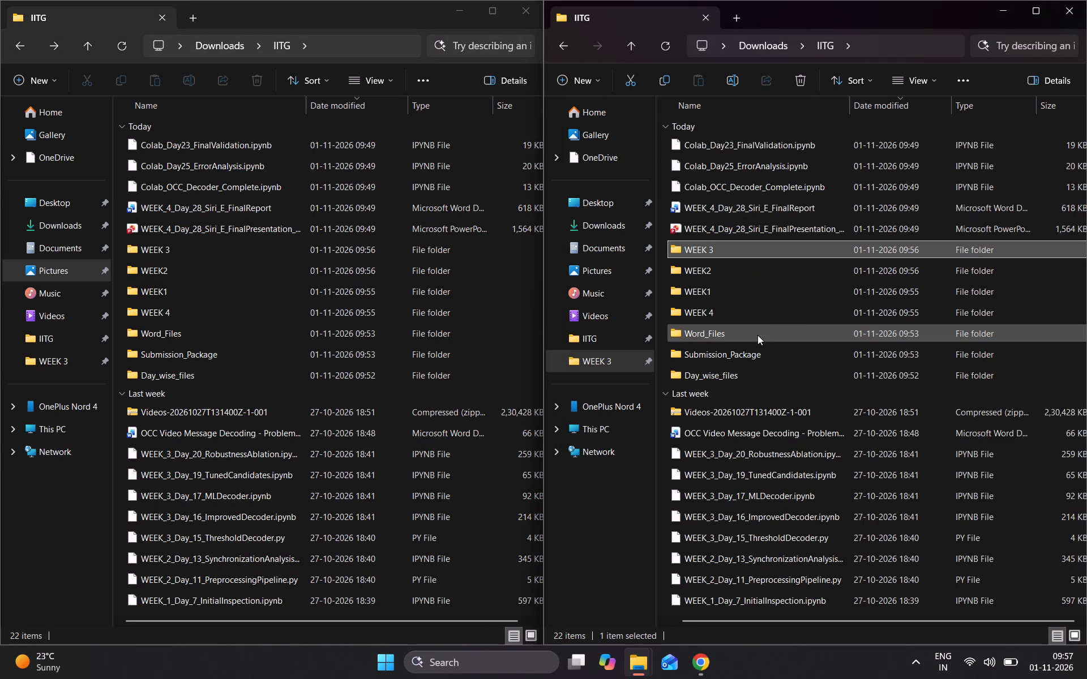
{"action": "scroll", "coordinate": [758, 335], "scroll_direction": "down", "scroll_amount": 4}
{"action": "scroll", "coordinate": [789, 316], "scroll_direction": "up", "scroll_amount": 4}
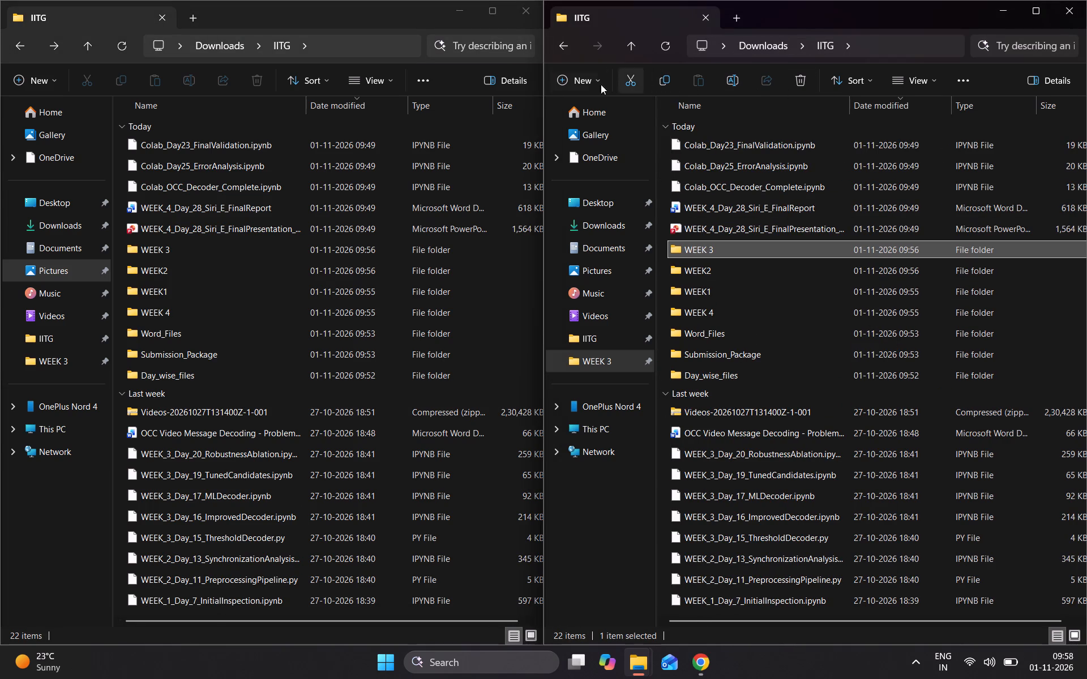
{"action": "left_click", "coordinate": [579, 84]}
{"action": "left_click", "coordinate": [666, 117]}
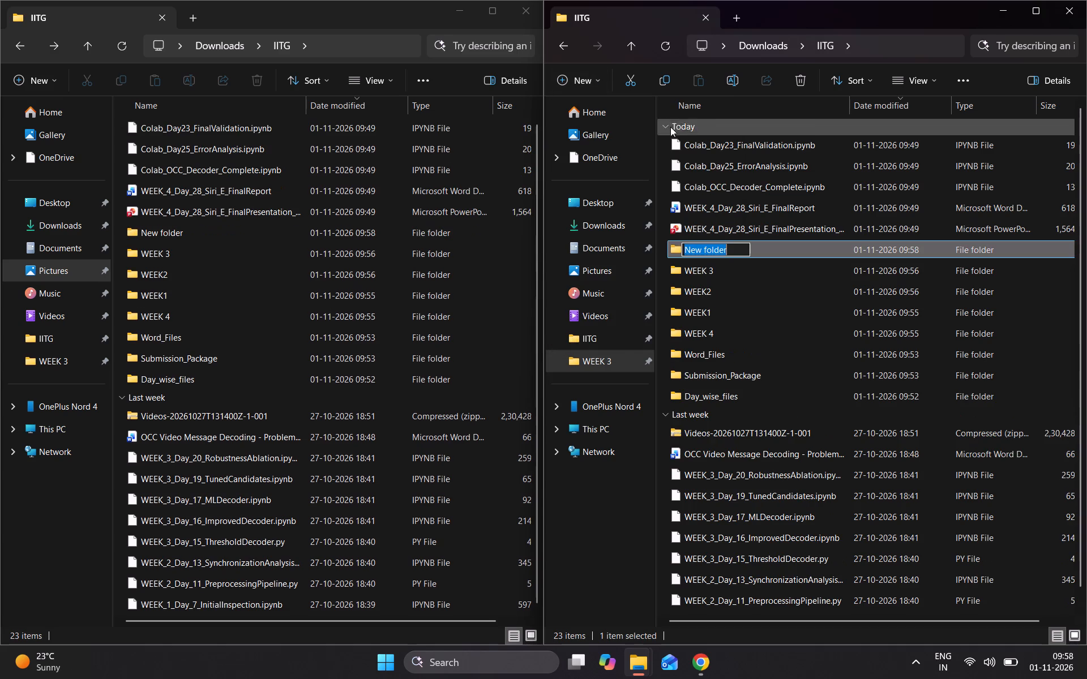
{"action": "key", "text": "BackSpace"}
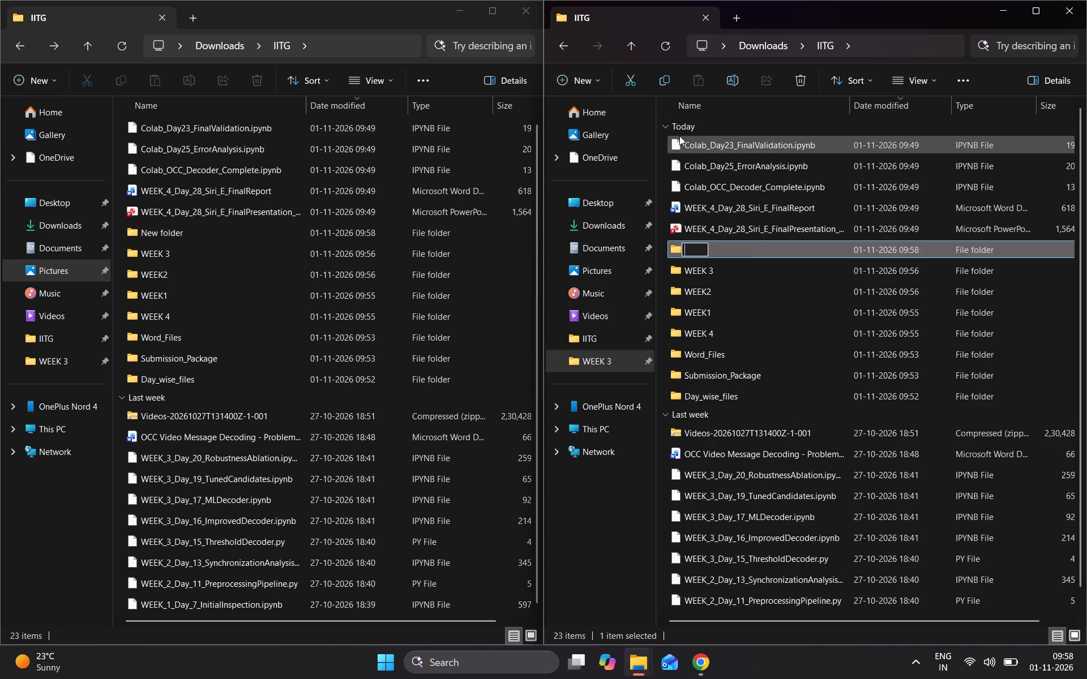
{"action": "type", "text": "IP"}
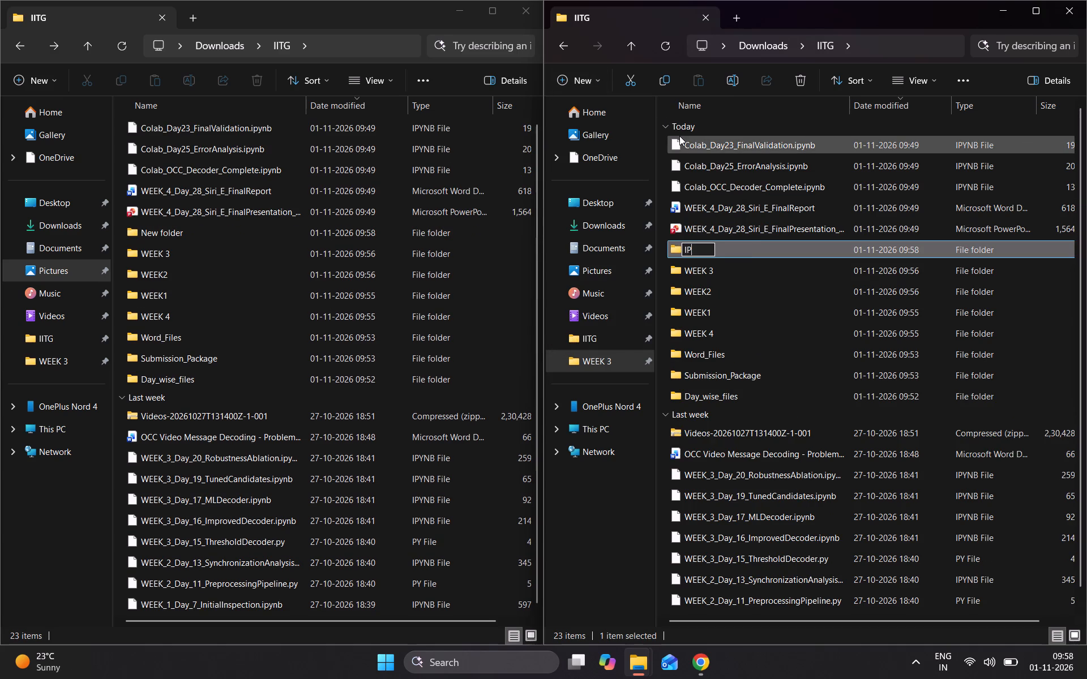
{"action": "type", "text": "YN"}
{"action": "key", "text": "b"}
{"action": "key", "text": "Return"}
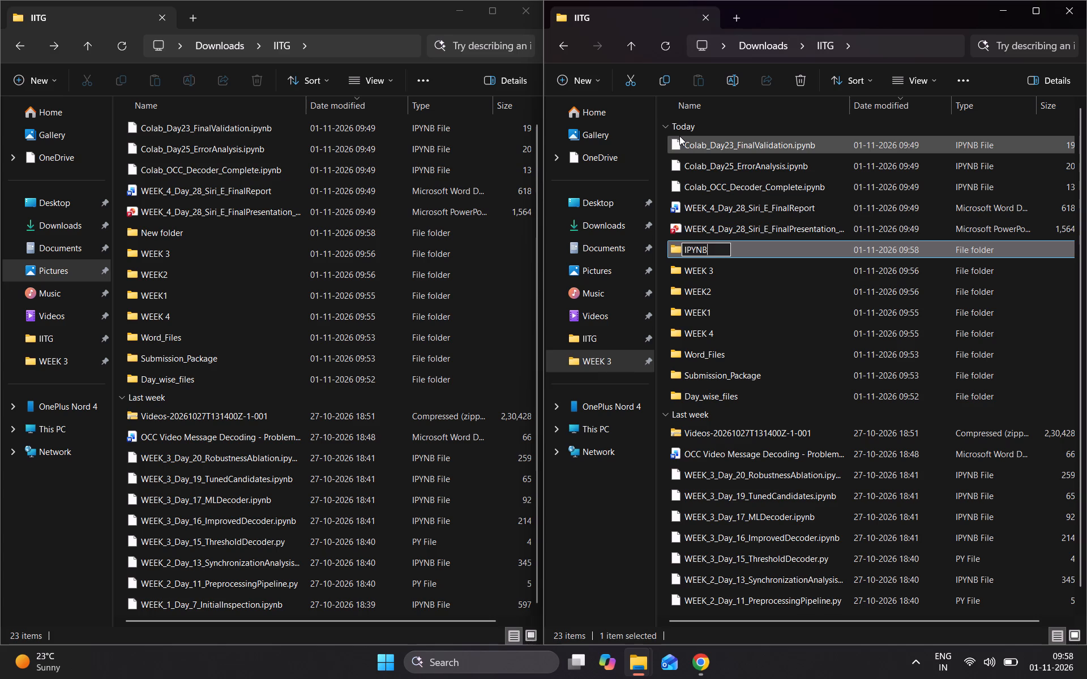
Move the eight WEEK_1 to WEEK_3 notebooks and Python files, from Day_20_RobustnessAblation to Day_7_InitialInspection, from IITG into the IPYNB folder.
{"action": "scroll", "coordinate": [324, 488], "scroll_direction": "down", "scroll_amount": 2}
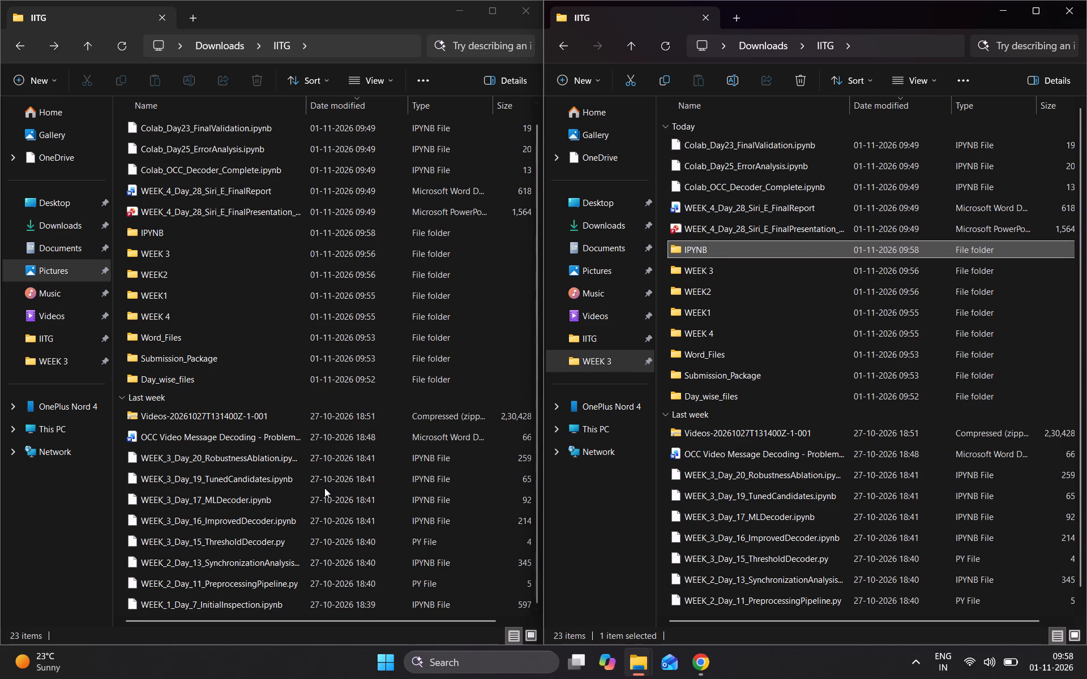
{"action": "scroll", "coordinate": [324, 488], "scroll_direction": "down", "scroll_amount": 1}
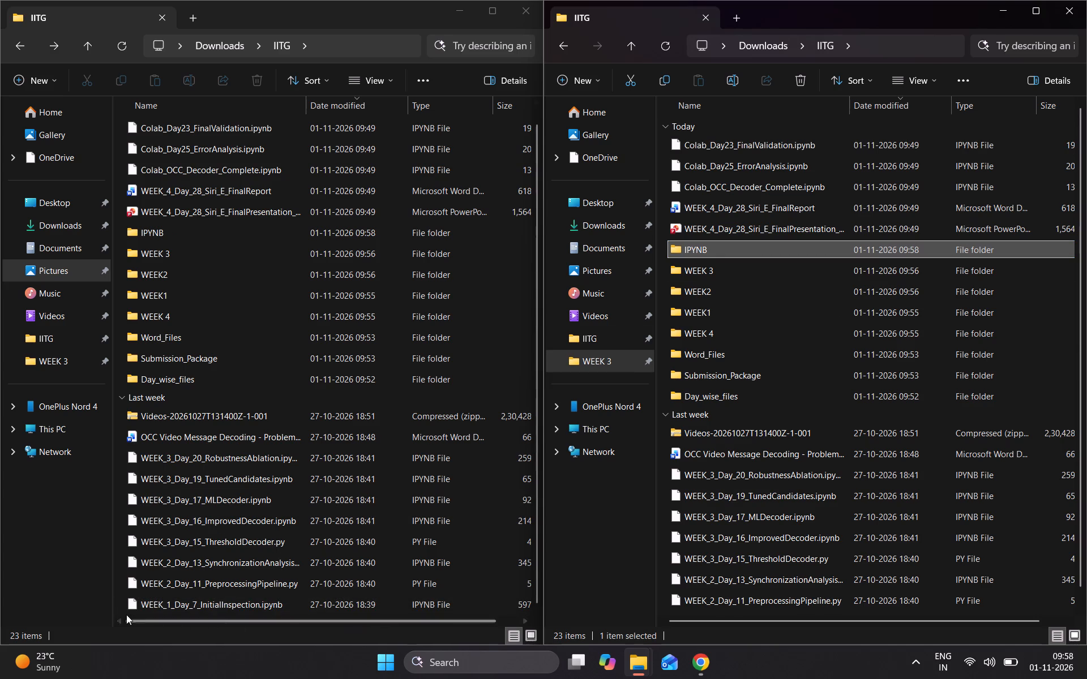
{"action": "left_click_drag", "start_coordinate": [118, 611], "coordinate": [135, 475]}
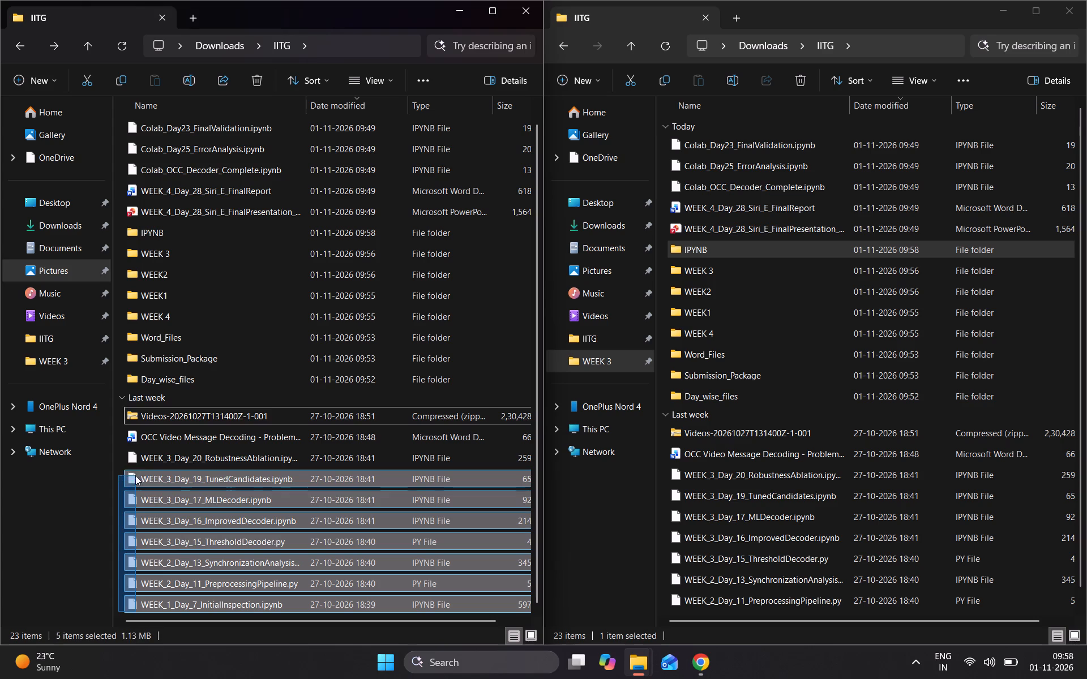
{"action": "left_click_drag", "start_coordinate": [135, 475], "coordinate": [135, 458]}
{"action": "key", "text": "ctrl+x"}
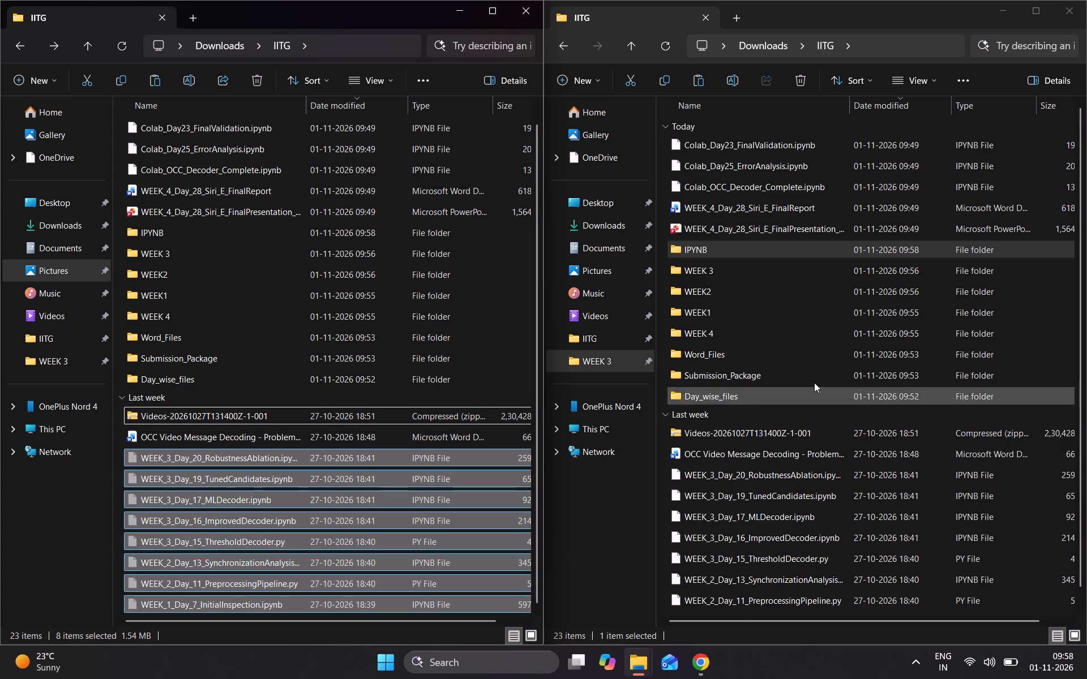
{"action": "double_click", "coordinate": [755, 247]}
{"action": "left_click", "coordinate": [772, 309]}
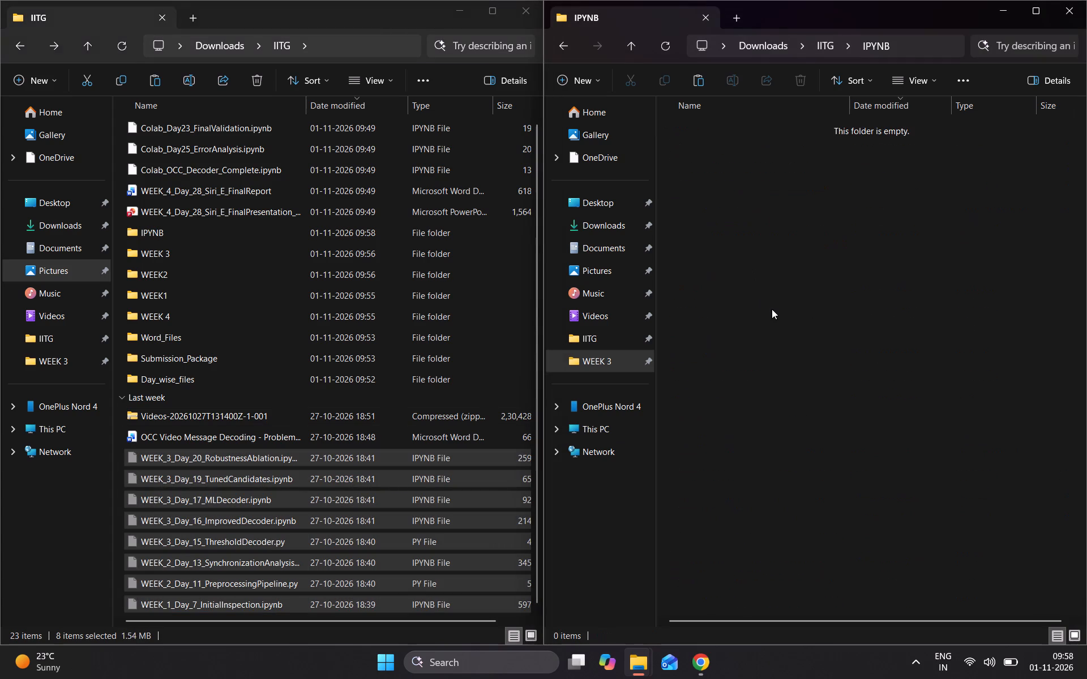
{"action": "key", "text": "ctrl+v"}
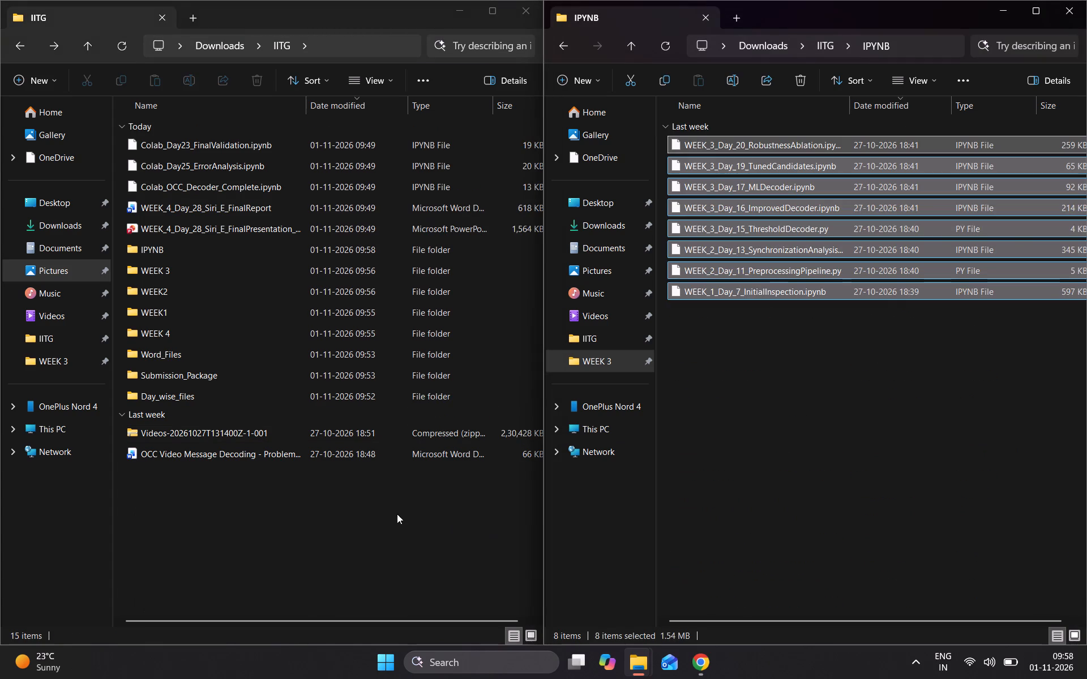
{"action": "left_click", "coordinate": [325, 545]}
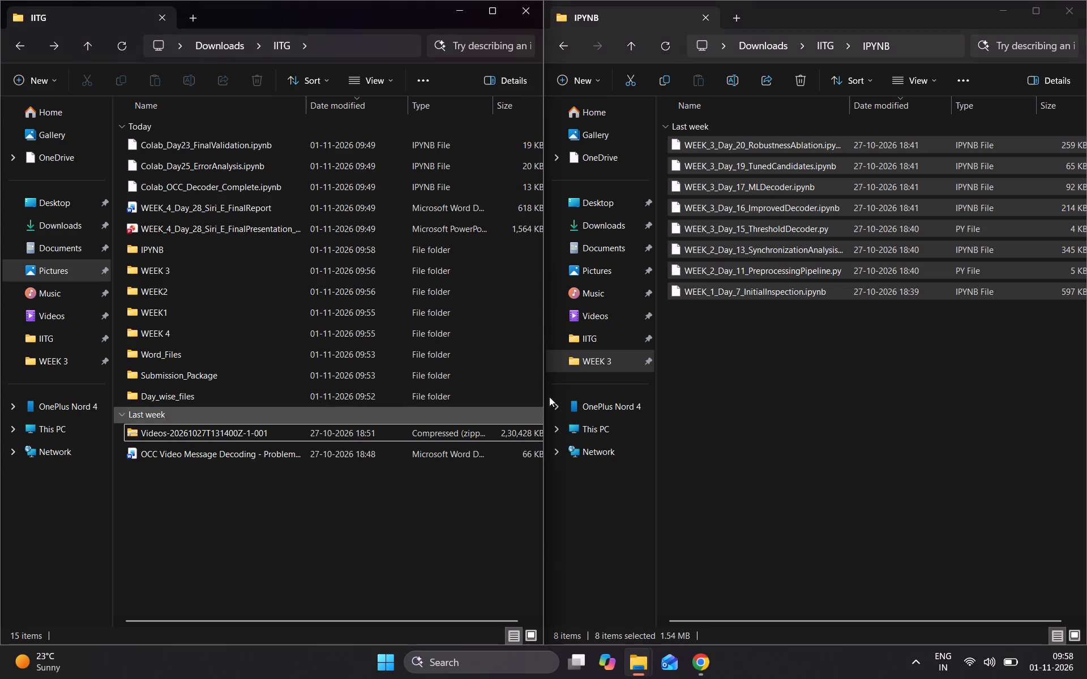
Move Colab_Day23_FinalValidation.ipynb, Colab_Day25_ErrorAnalysis.ipynb and Colab_OCC_Decoder_Complete.ipynb from IITG into the IPYNB folder.
{"action": "left_click", "coordinate": [559, 46]}
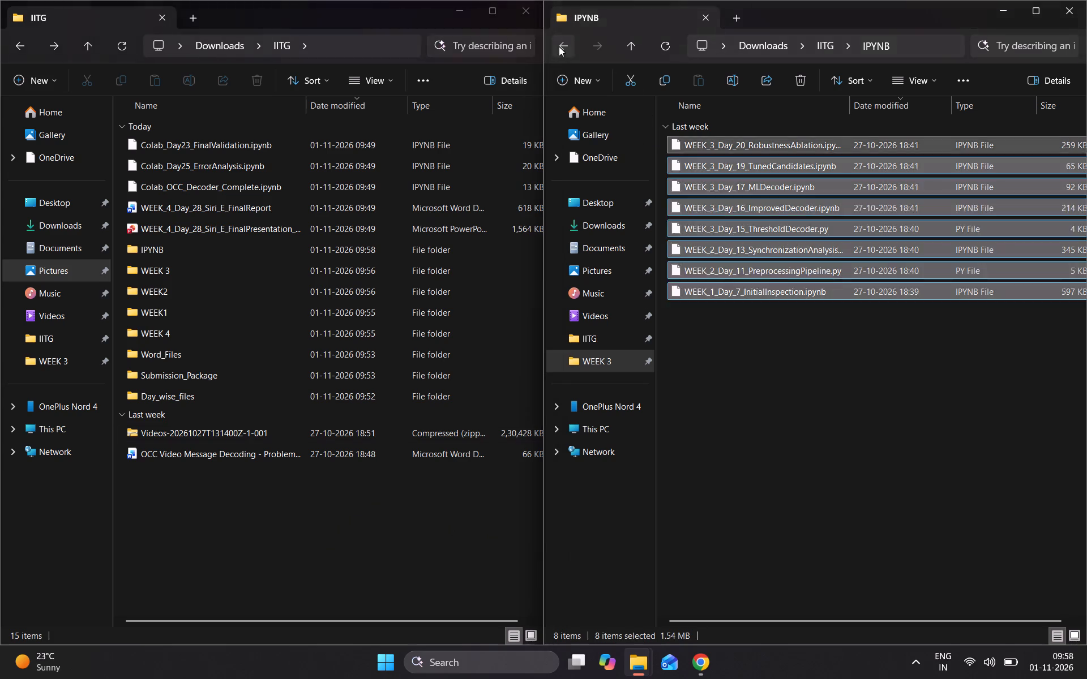
{"action": "left_click", "coordinate": [760, 549]}
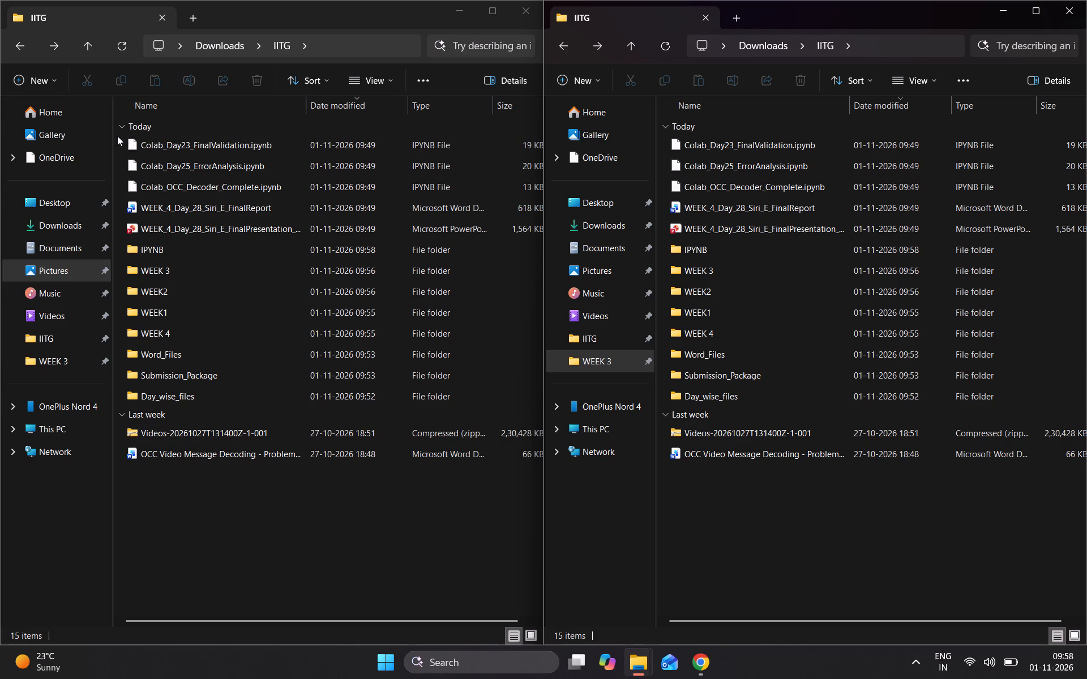
{"action": "left_click_drag", "start_coordinate": [117, 136], "coordinate": [140, 183]}
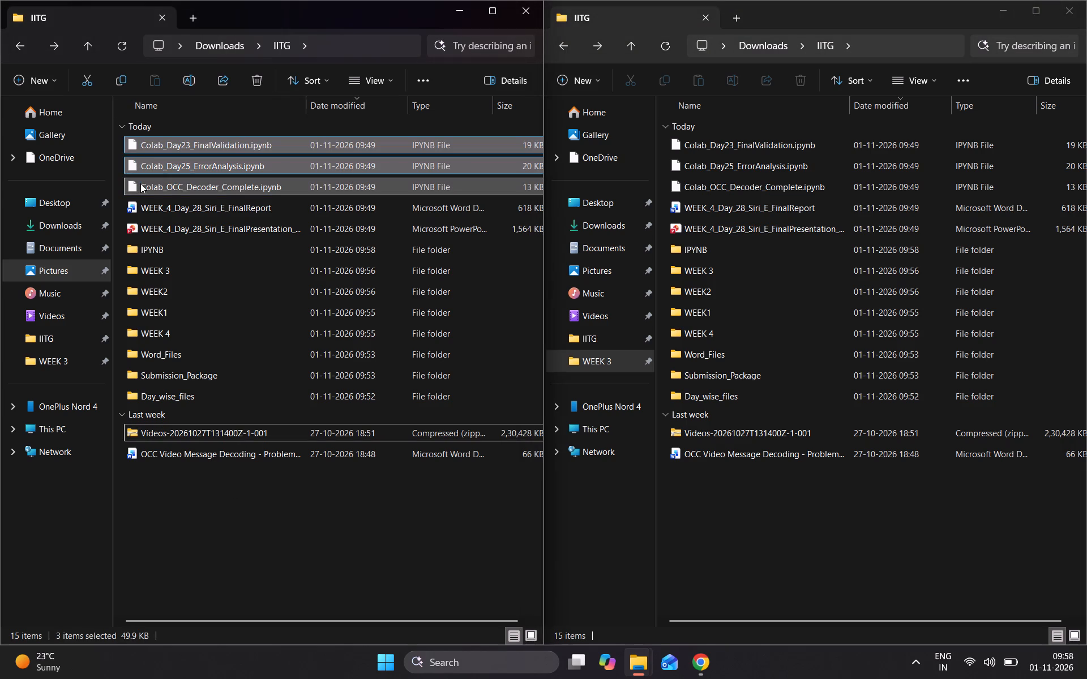
{"action": "key", "text": "ctrl+x"}
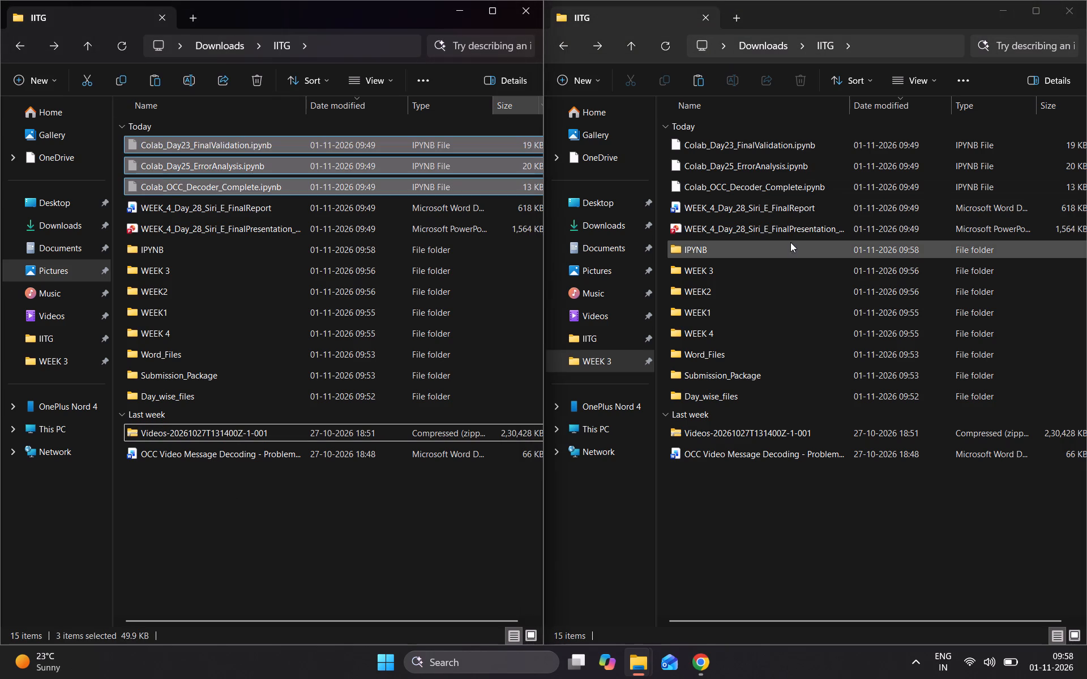
{"action": "double_click", "coordinate": [789, 252]}
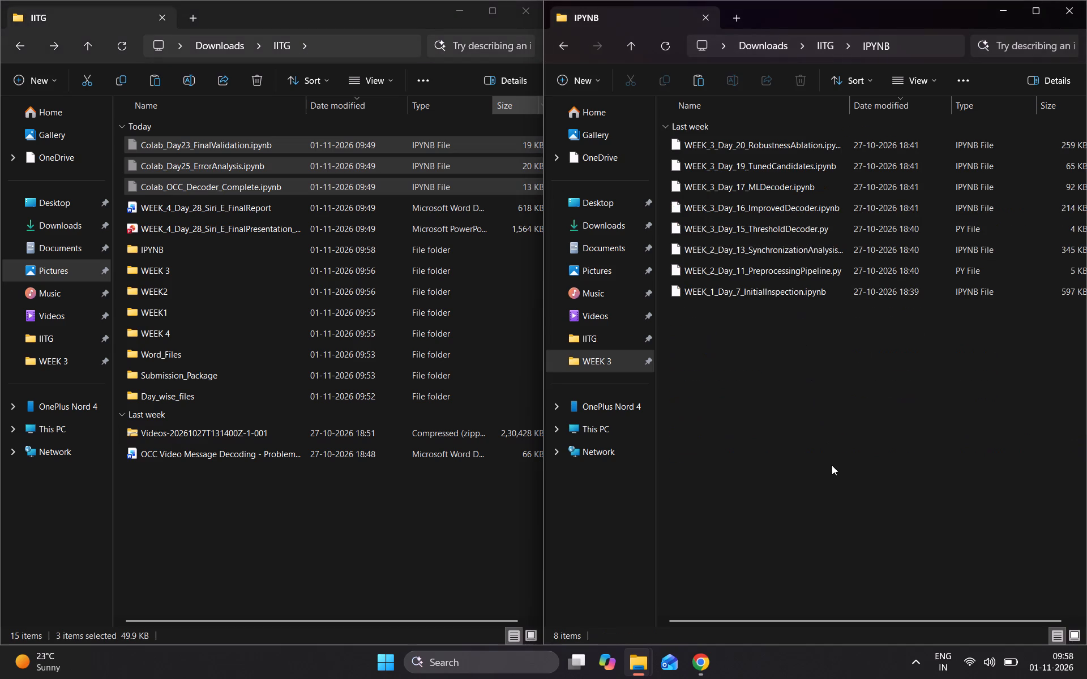
{"action": "key", "text": "ctrl+v"}
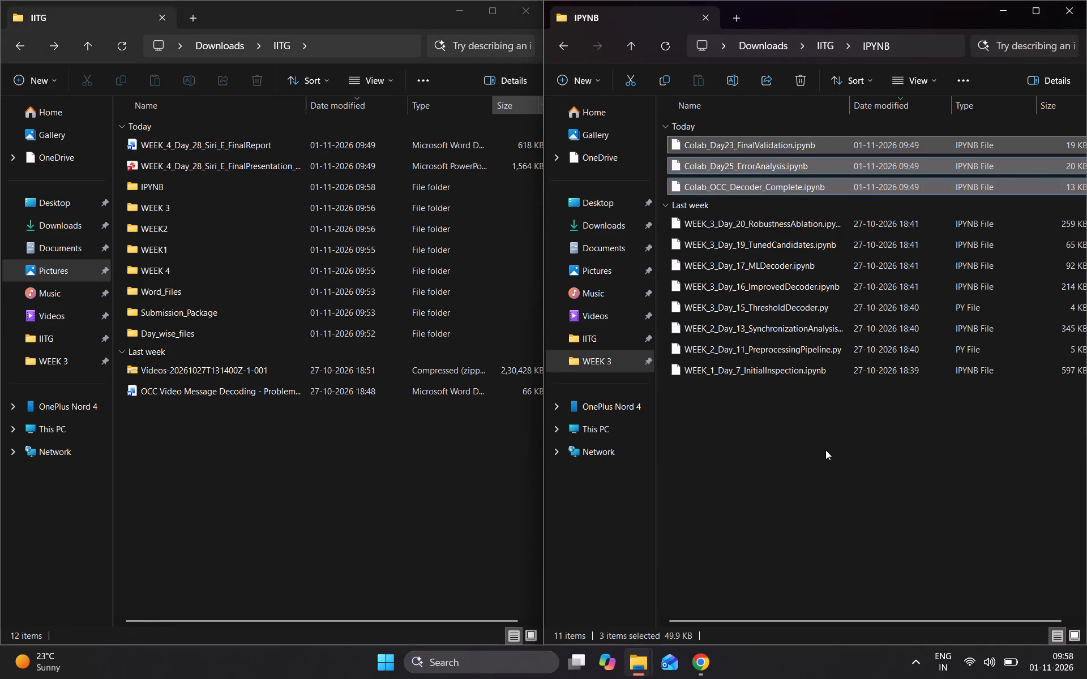
{"action": "left_click", "coordinate": [263, 469]}
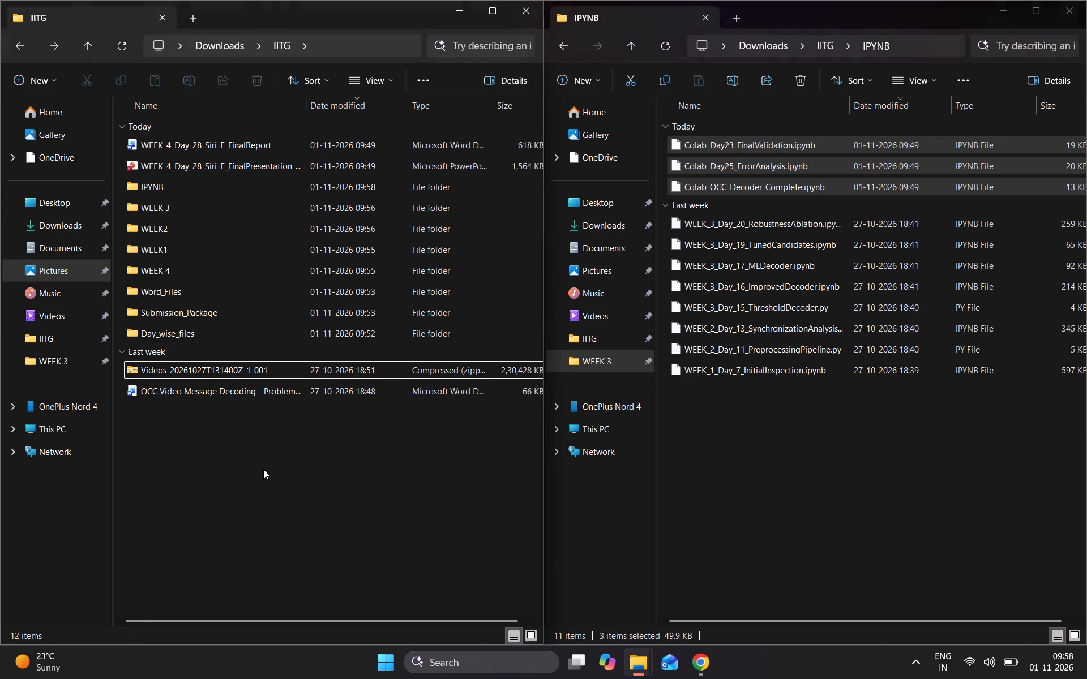
Close the second file window showing IPYNB and maximise the IITG window.
{"action": "left_click", "coordinate": [1064, 11]}
{"action": "left_click", "coordinate": [489, 19]}
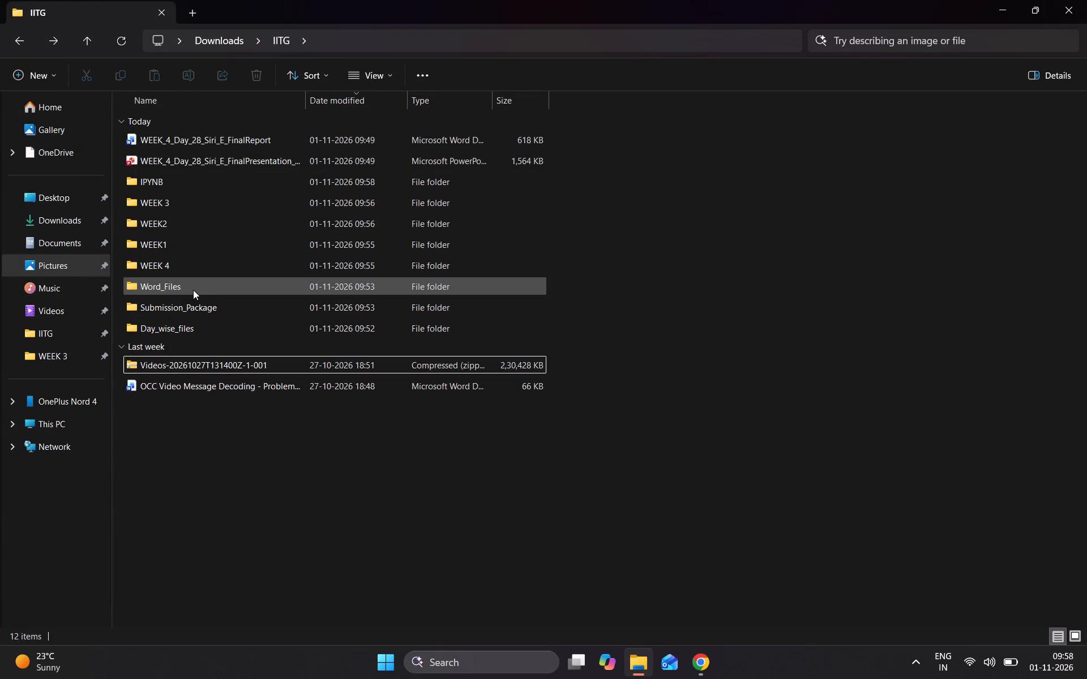
Open the WEEK_4_Day_22 FinalMethodSelection document from IITG > Word_Files > Word_Files in Word and enable editing.
{"action": "double_click", "coordinate": [193, 290]}
{"action": "double_click", "coordinate": [202, 141]}
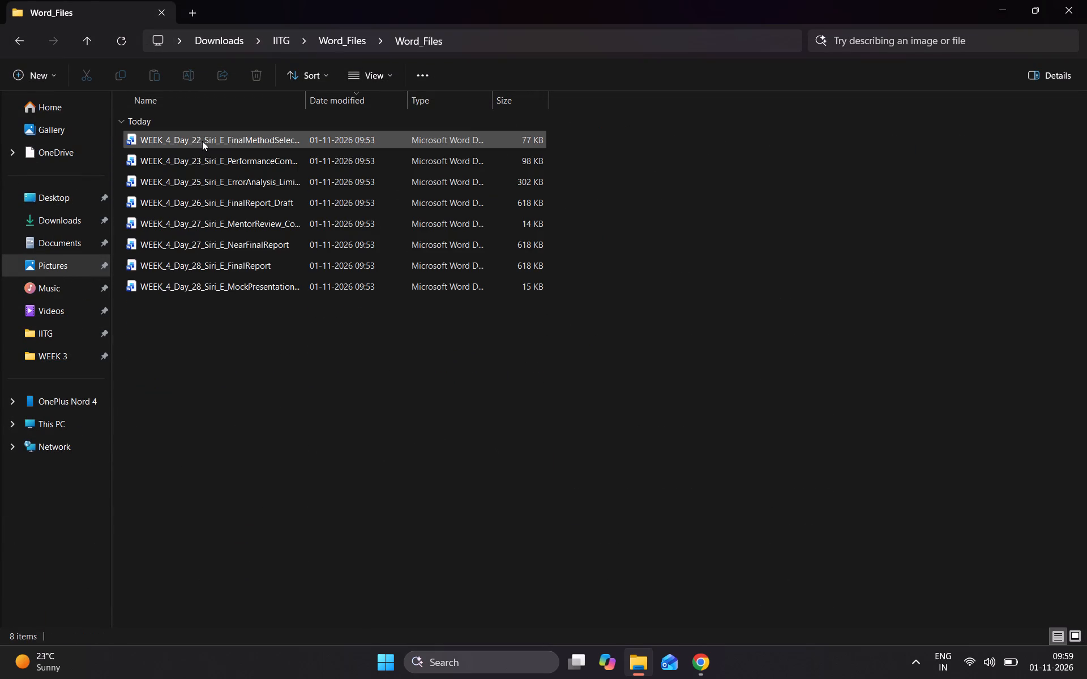
{"action": "double_click", "coordinate": [200, 141]}
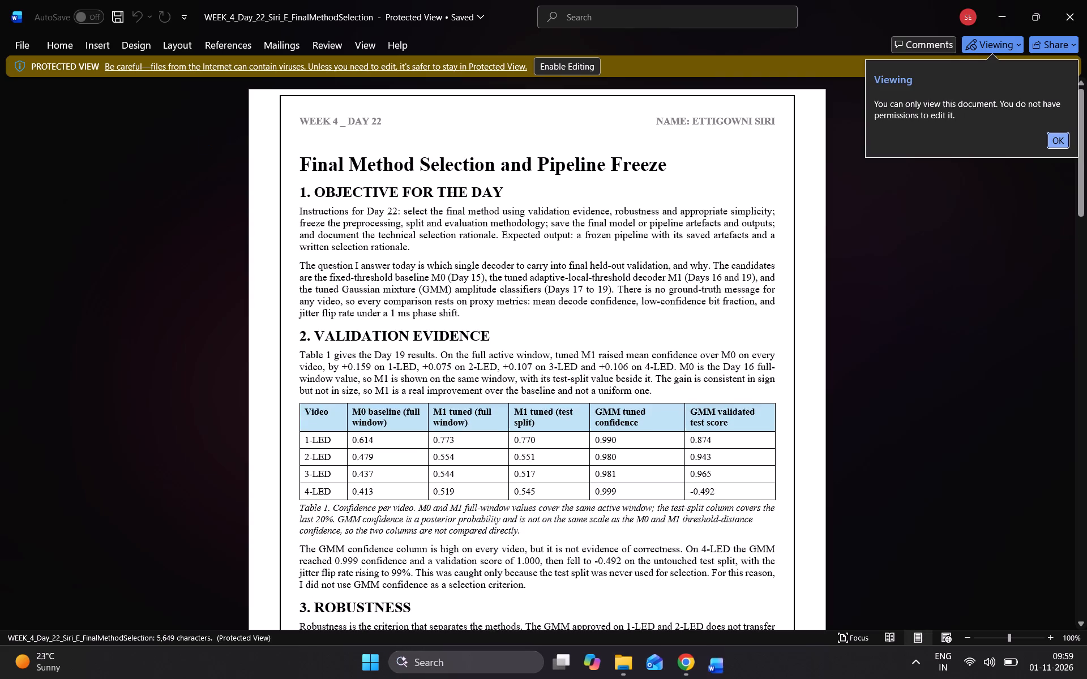
{"action": "left_click", "coordinate": [1055, 143]}
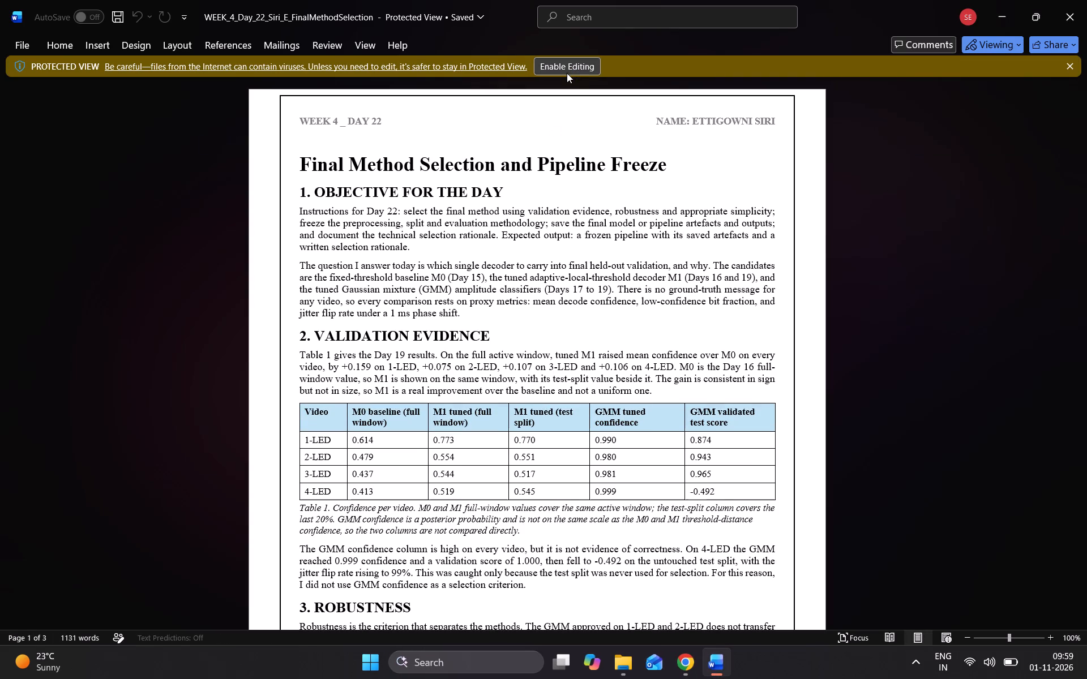
{"action": "left_click", "coordinate": [567, 68]}
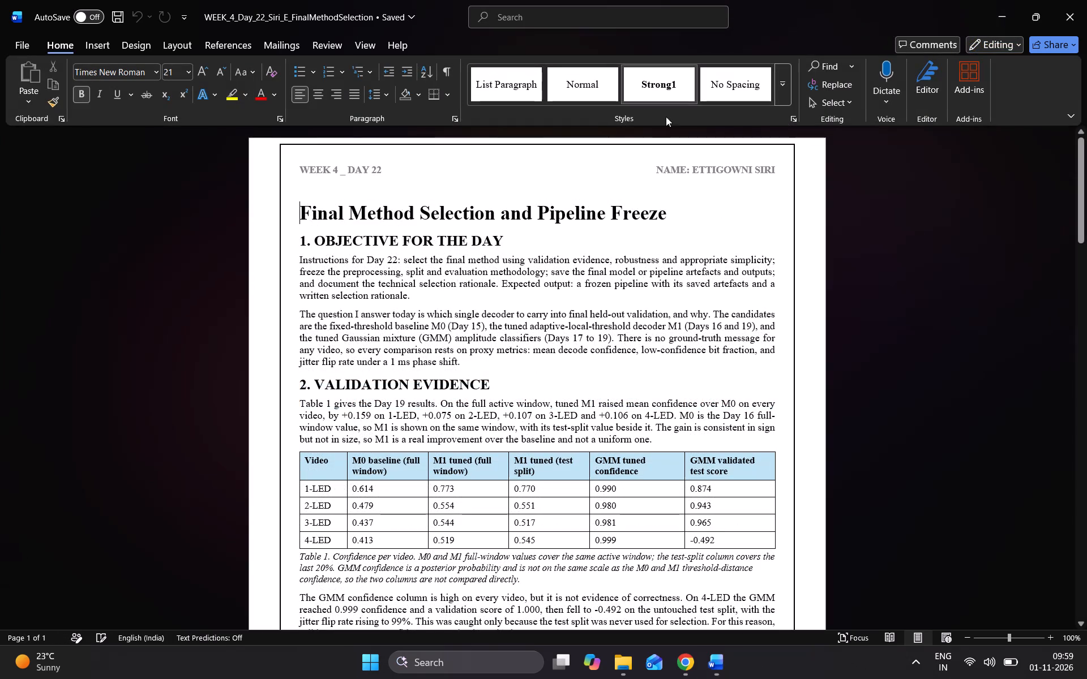
Examine the Day 22 document's page header and its Validation Evidence and Robustness sections.
{"action": "left_click", "coordinate": [682, 165]}
{"action": "double_click", "coordinate": [683, 168]}
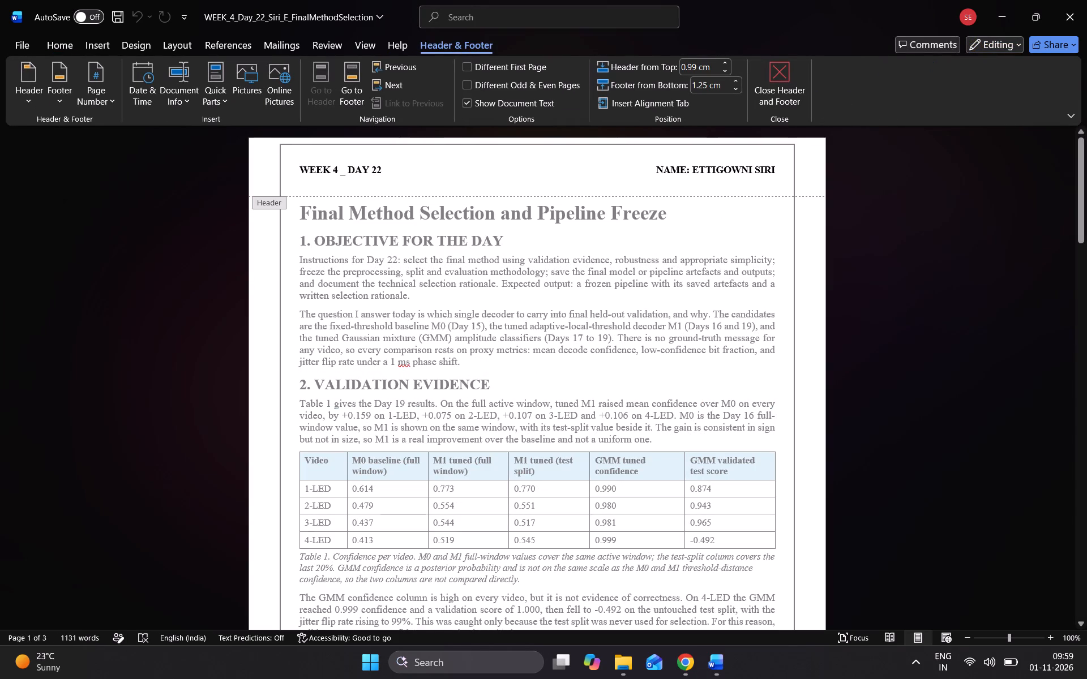
{"action": "left_click", "coordinate": [65, 46]}
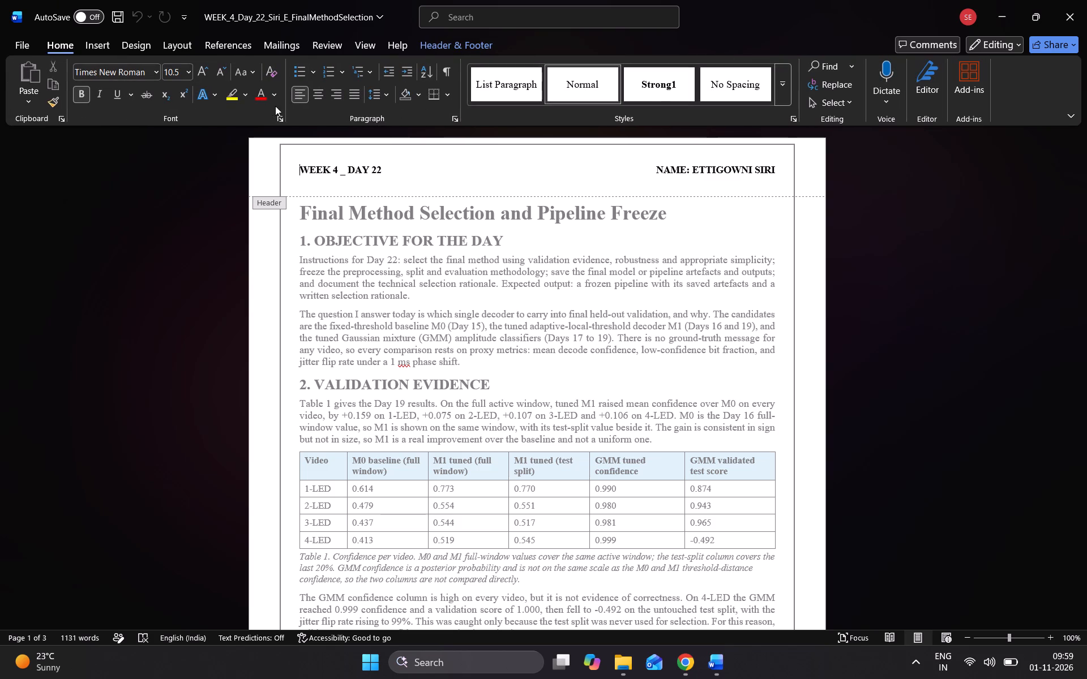
{"action": "left_click", "coordinate": [1007, 324]}
{"action": "double_click", "coordinate": [1007, 323]}
{"action": "scroll", "coordinate": [1000, 311], "scroll_direction": "down", "scroll_amount": 9}
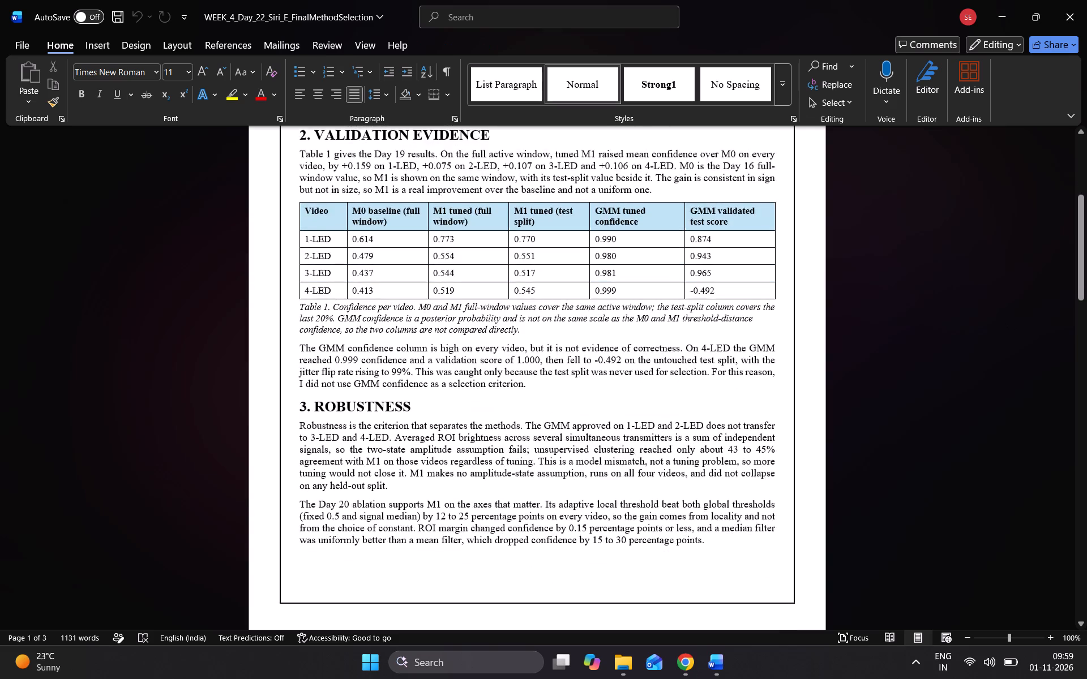
{"action": "scroll", "coordinate": [969, 234], "scroll_direction": "down", "scroll_amount": 7}
{"action": "scroll", "coordinate": [969, 285], "scroll_direction": "up", "scroll_amount": 13}
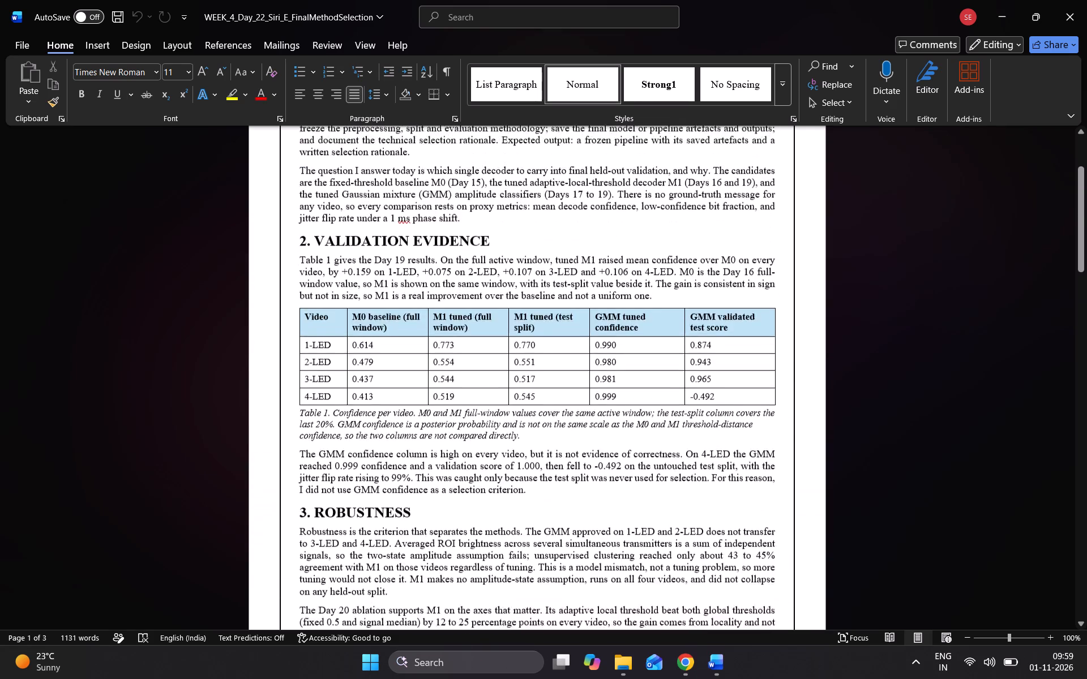
{"action": "scroll", "coordinate": [966, 263], "scroll_direction": "up", "scroll_amount": 16}
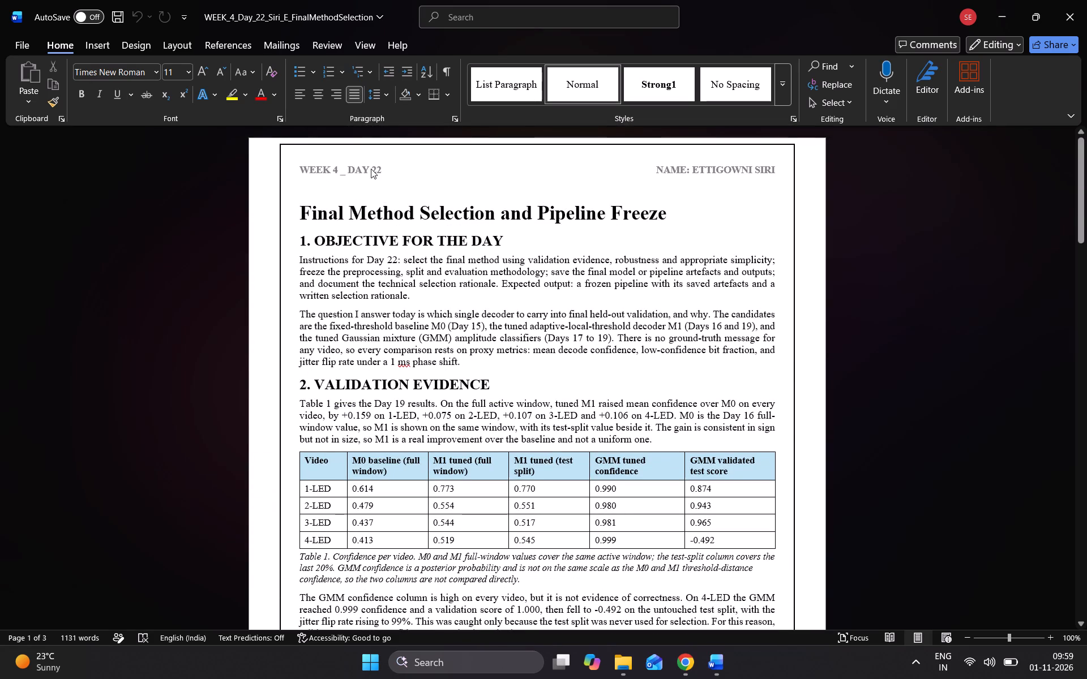
Cut the line with the week, day and author name out of the Day 22 document's page header.
{"action": "double_click", "coordinate": [371, 169]}
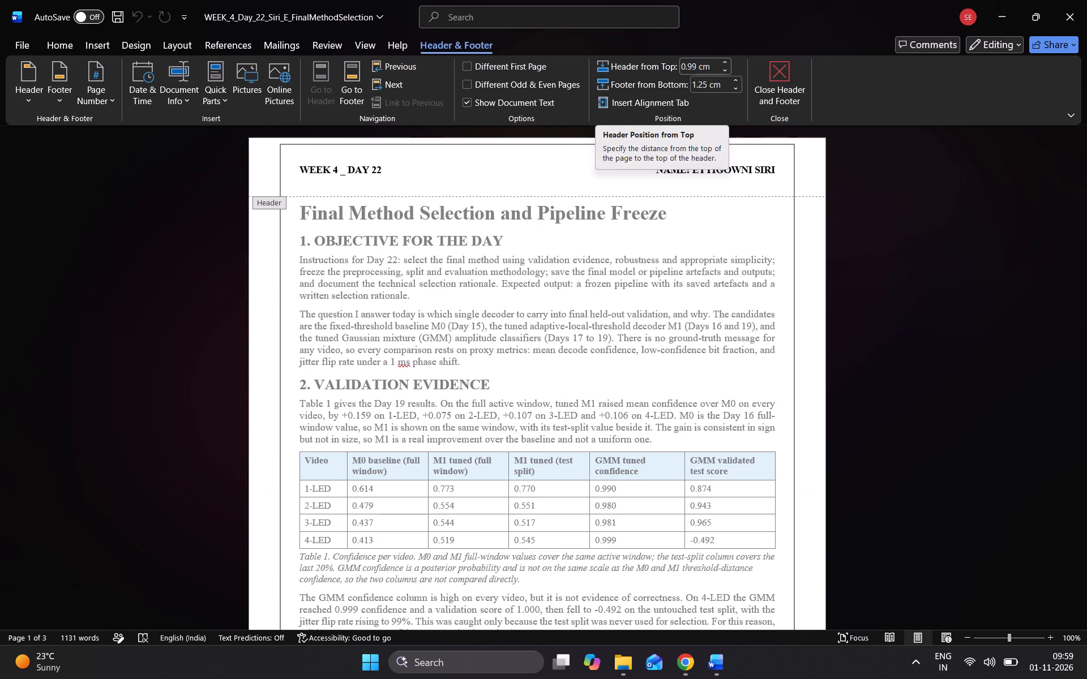
{"action": "left_click_drag", "start_coordinate": [265, 197], "coordinate": [266, 168]}
{"action": "left_click_drag", "start_coordinate": [273, 202], "coordinate": [273, 173]}
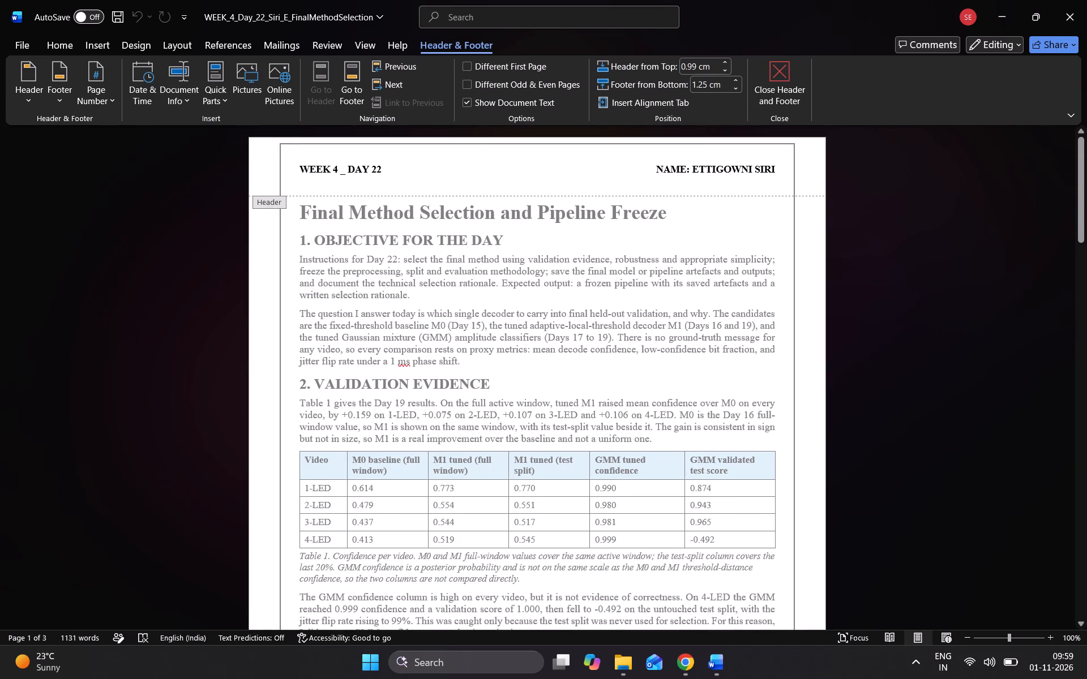
{"action": "left_click_drag", "start_coordinate": [299, 172], "coordinate": [787, 159]}
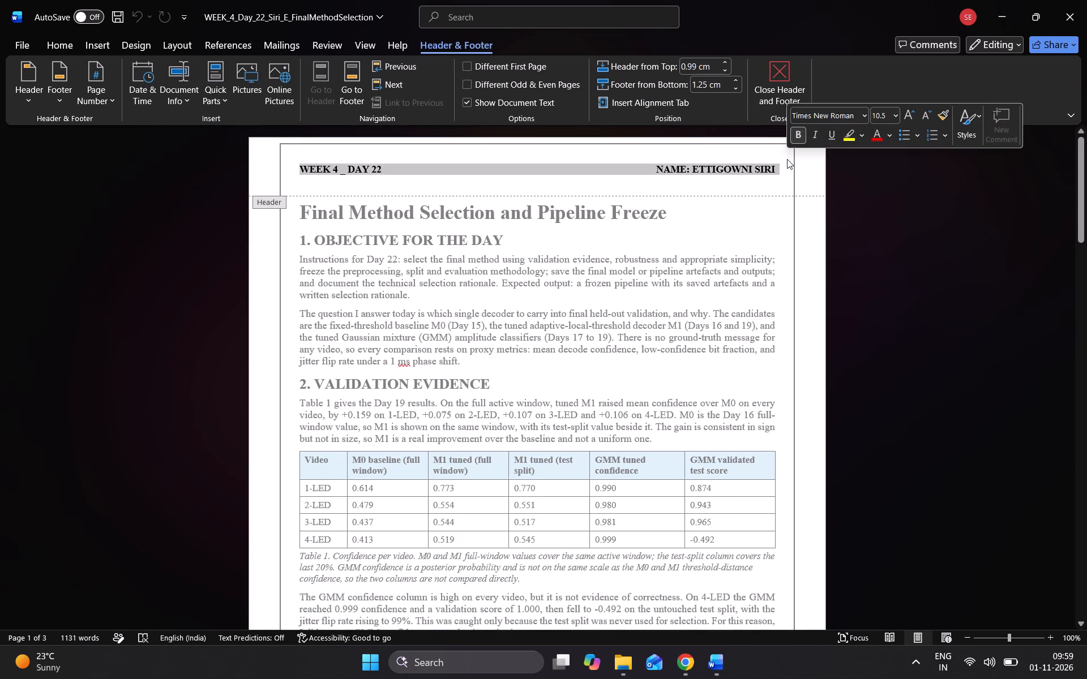
{"action": "key", "text": "ctrl+x"}
{"action": "left_click", "coordinate": [854, 247]}
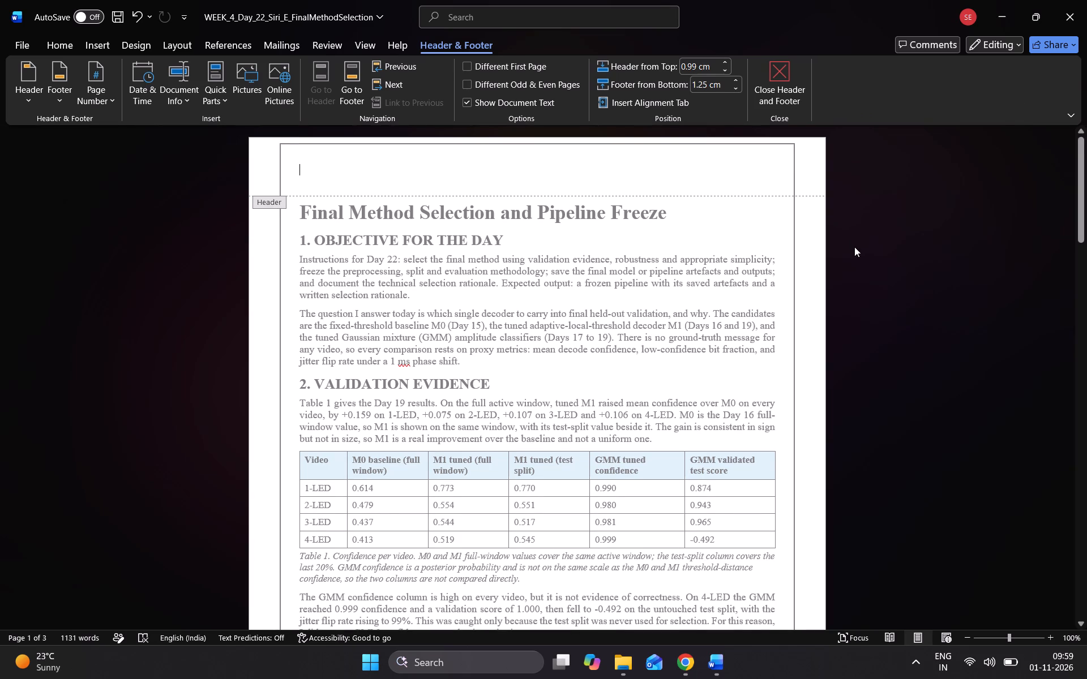
{"action": "left_click", "coordinate": [928, 210]}
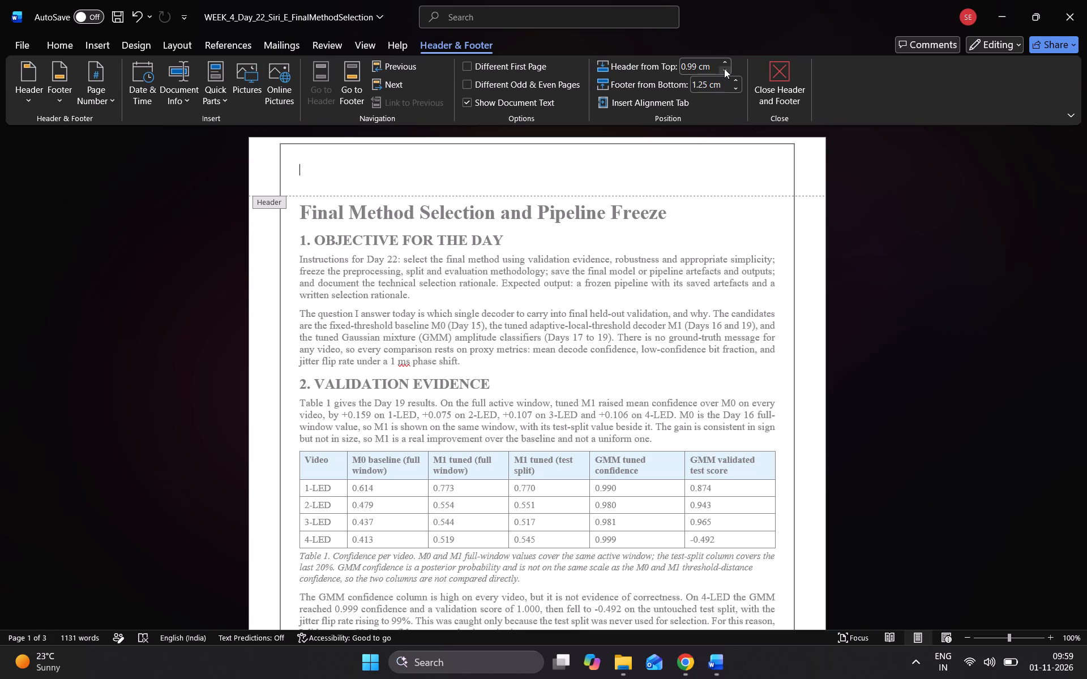
Set the header distance from the top to 0 cm and the footer distance from the bottom to 0.5 cm, and leave header editing.
{"action": "double_click", "coordinate": [724, 68]}
{"action": "triple_click", "coordinate": [724, 68]}
{"action": "triple_click", "coordinate": [724, 68]}
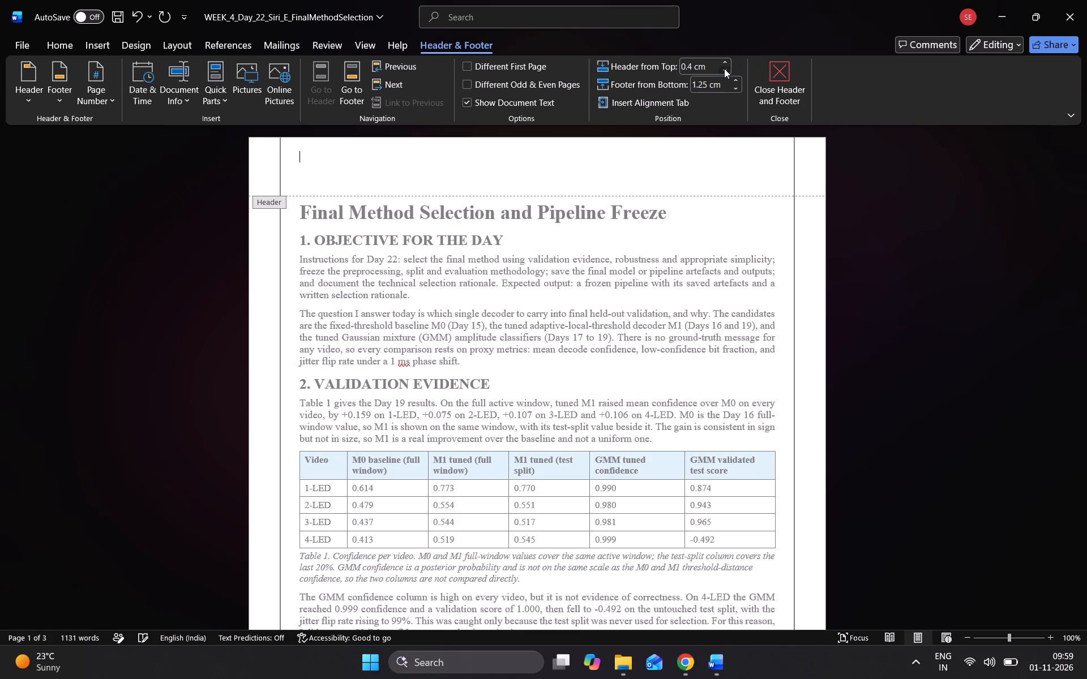
{"action": "triple_click", "coordinate": [724, 68]}
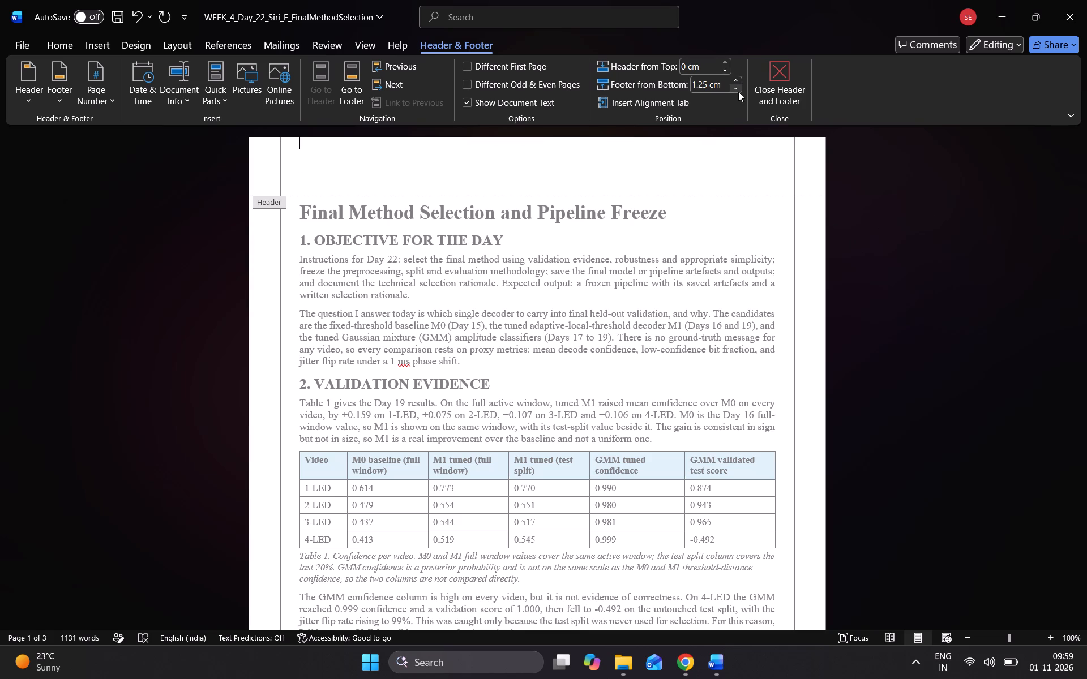
{"action": "triple_click", "coordinate": [738, 92]}
{"action": "left_click", "coordinate": [738, 92]}
{"action": "left_click", "coordinate": [904, 202]}
{"action": "double_click", "coordinate": [904, 202]}
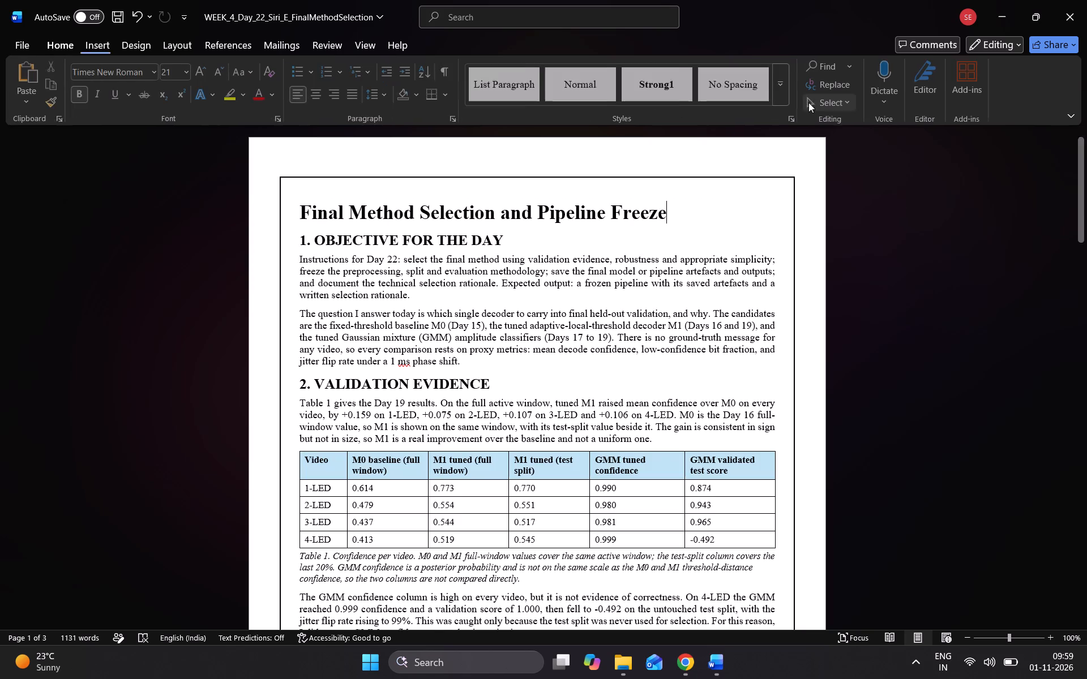
{"action": "scroll", "coordinate": [365, 198], "scroll_direction": "up", "scroll_amount": 2}
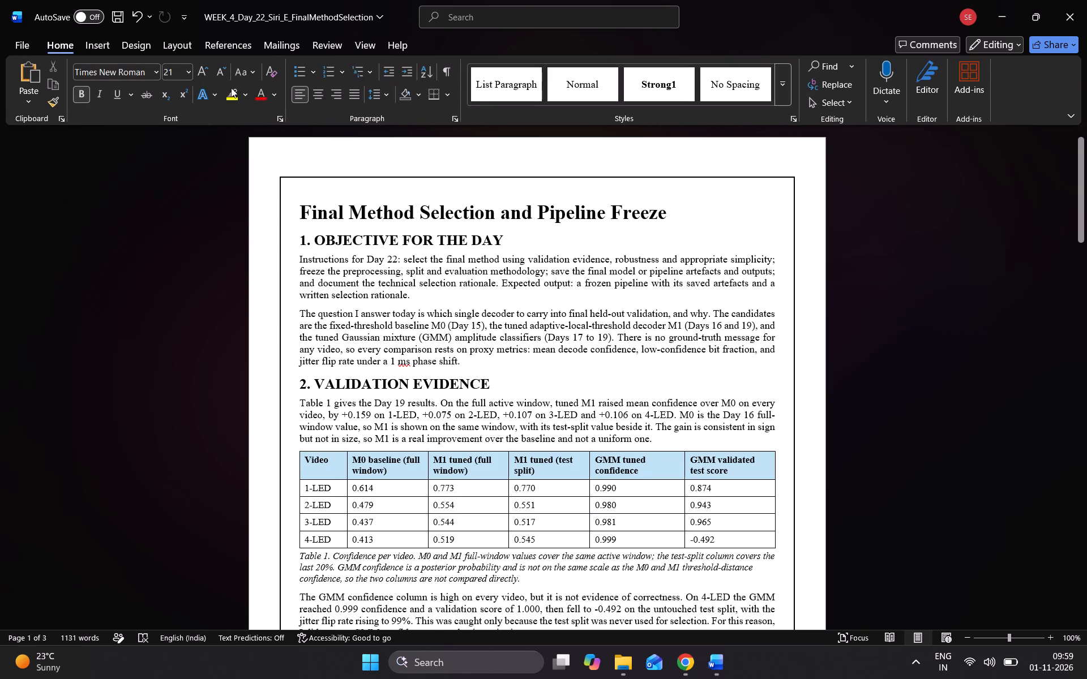
Apply the Narrow margin preset (1.27 cm on all sides) to the document.
{"action": "left_click", "coordinate": [176, 41]}
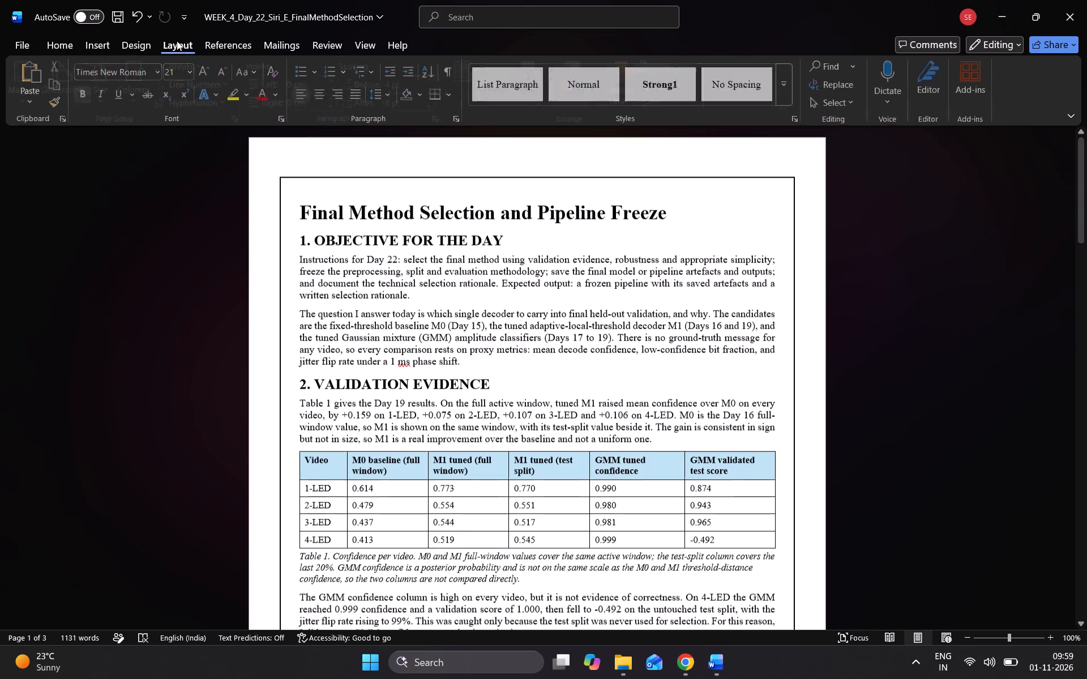
{"action": "left_click", "coordinate": [43, 102]}
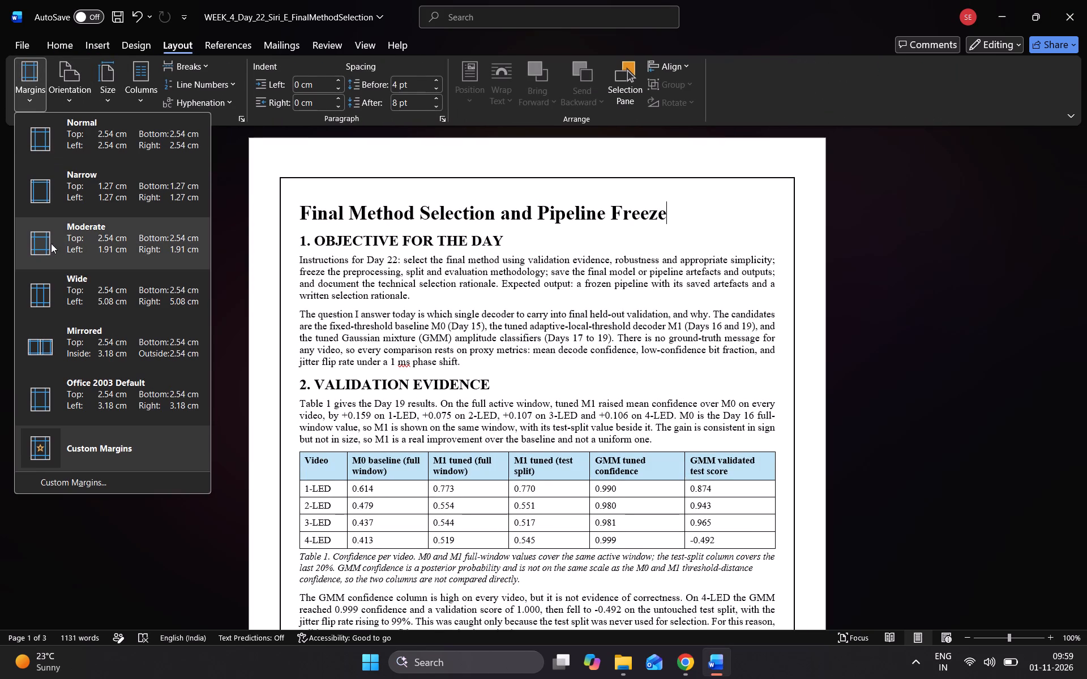
{"action": "left_click", "coordinate": [33, 188]}
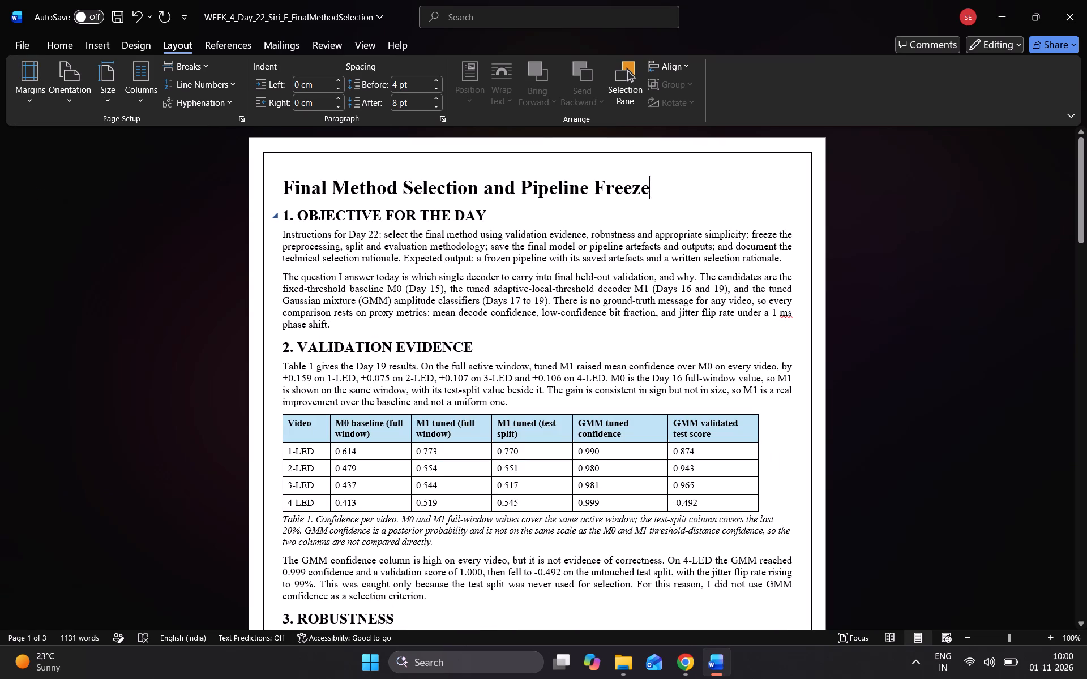
Paste the cut week, day and name line into the body above the "Final Method Selection and Pipeline Freeze" title, with a blank line below it.
{"action": "left_click", "coordinate": [291, 172]}
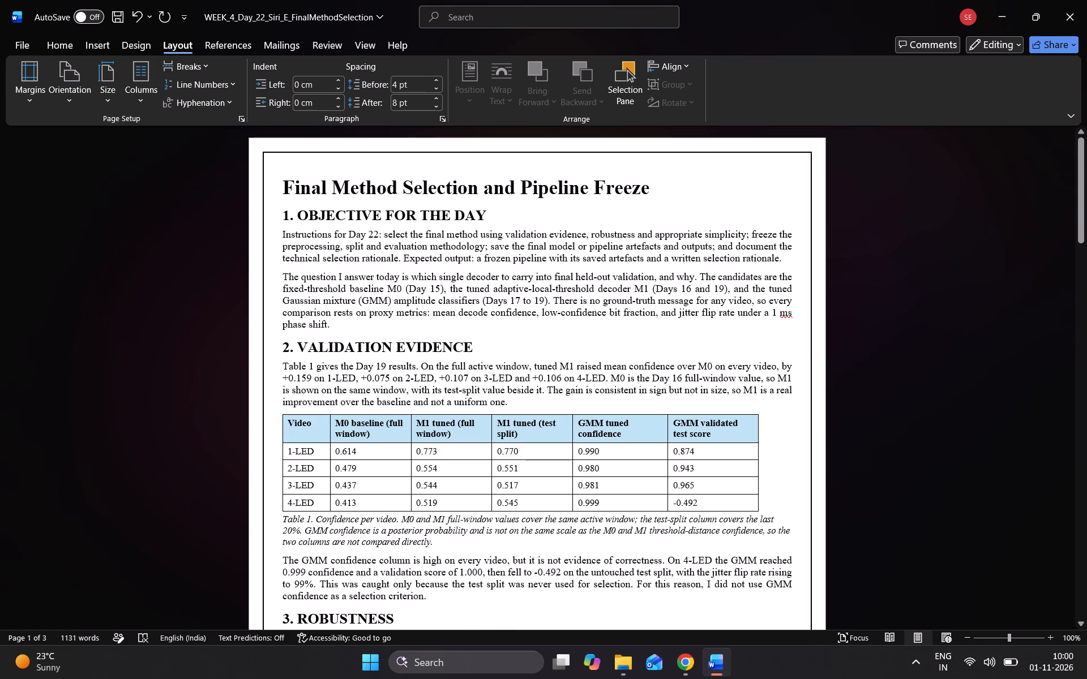
{"action": "left_click", "coordinate": [284, 183]}
{"action": "key", "text": "ctrl+v"}
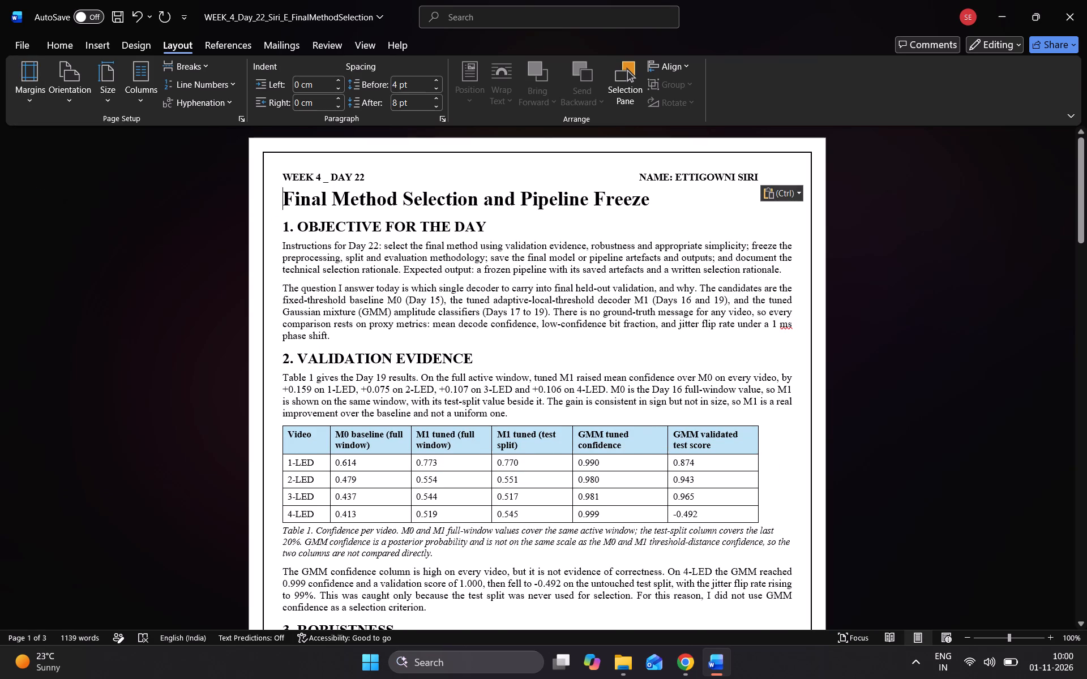
{"action": "key", "text": "Return"}
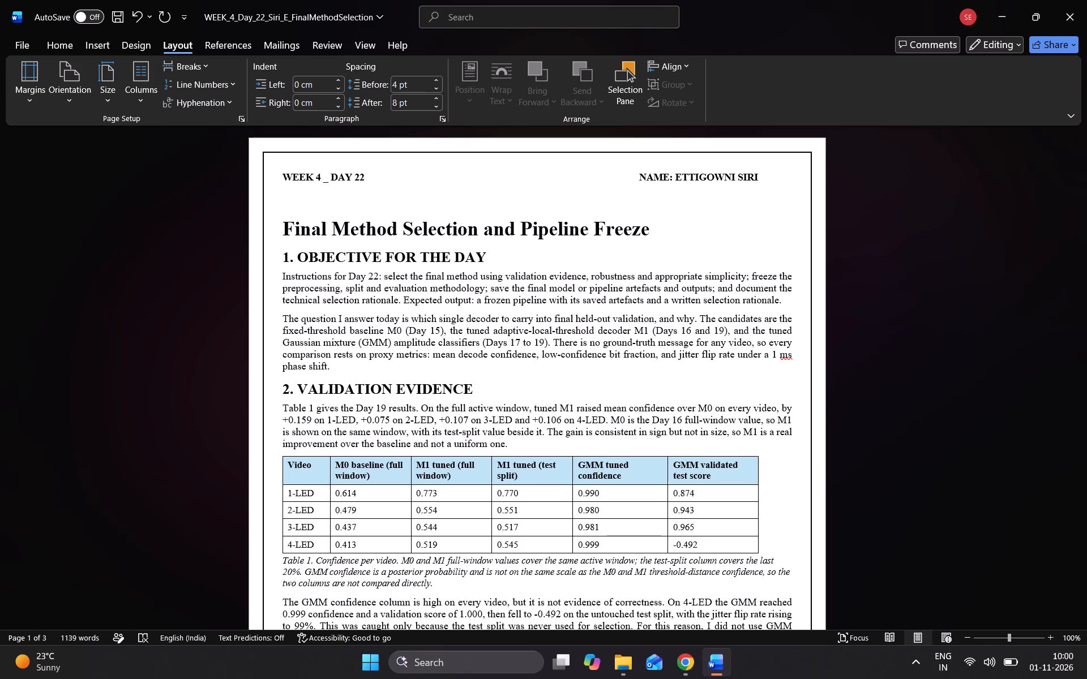
Check the first page's layout down to its bottom edge and recheck the Narrow margin preset.
{"action": "scroll", "coordinate": [536, 224], "scroll_direction": "down", "scroll_amount": 4}
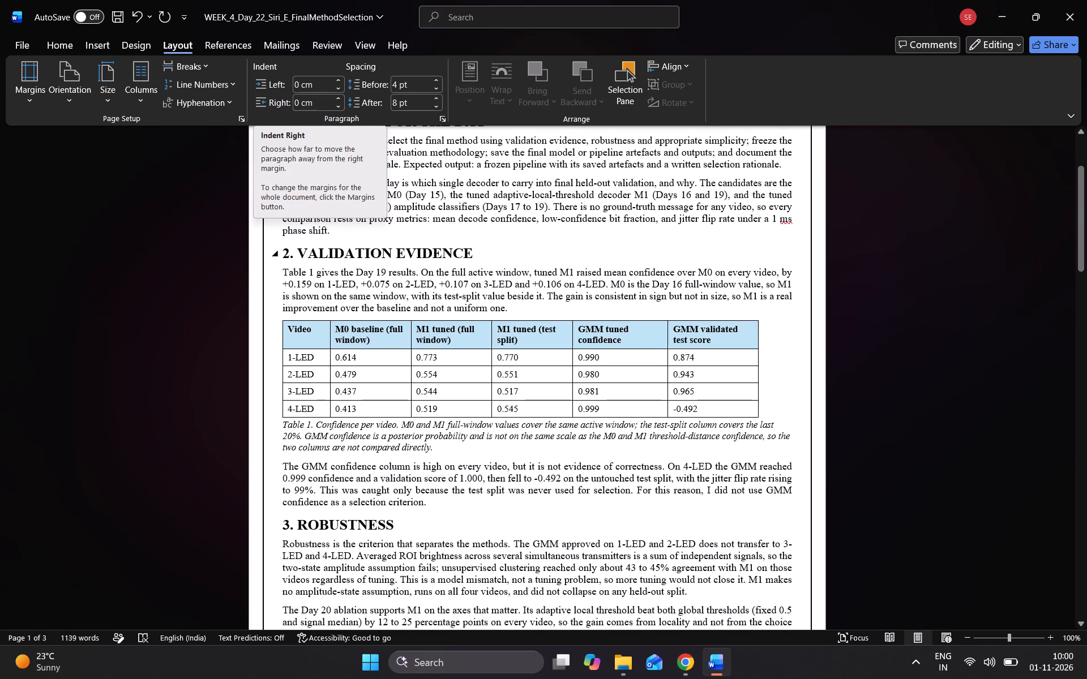
{"action": "scroll", "coordinate": [387, 299], "scroll_direction": "up", "scroll_amount": 6}
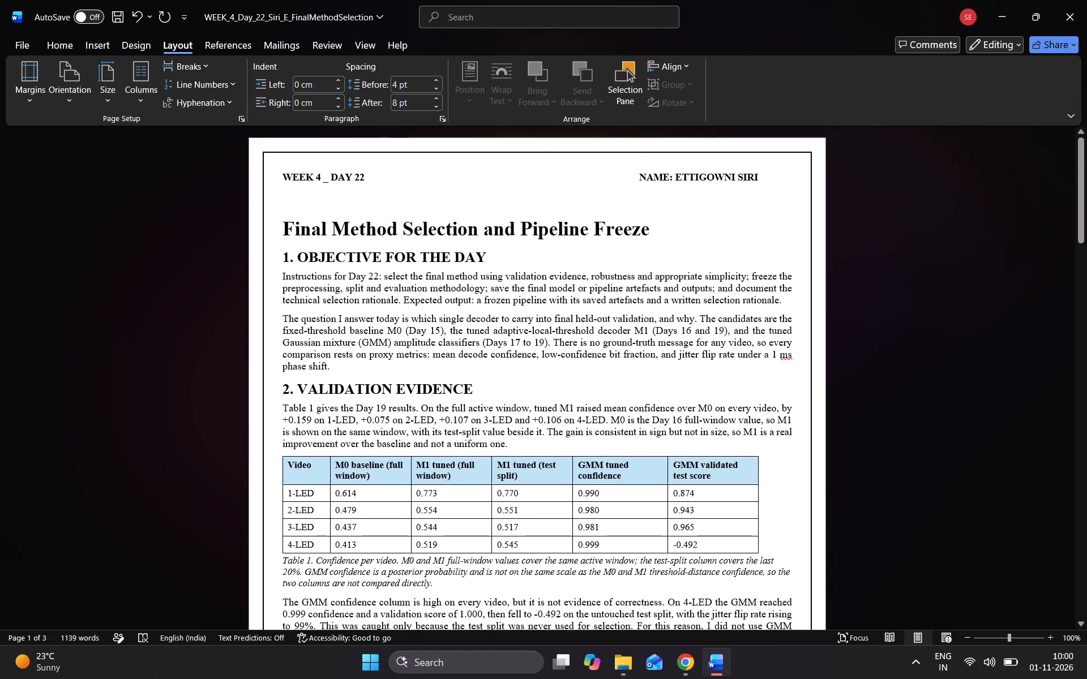
{"action": "left_click", "coordinate": [23, 96]}
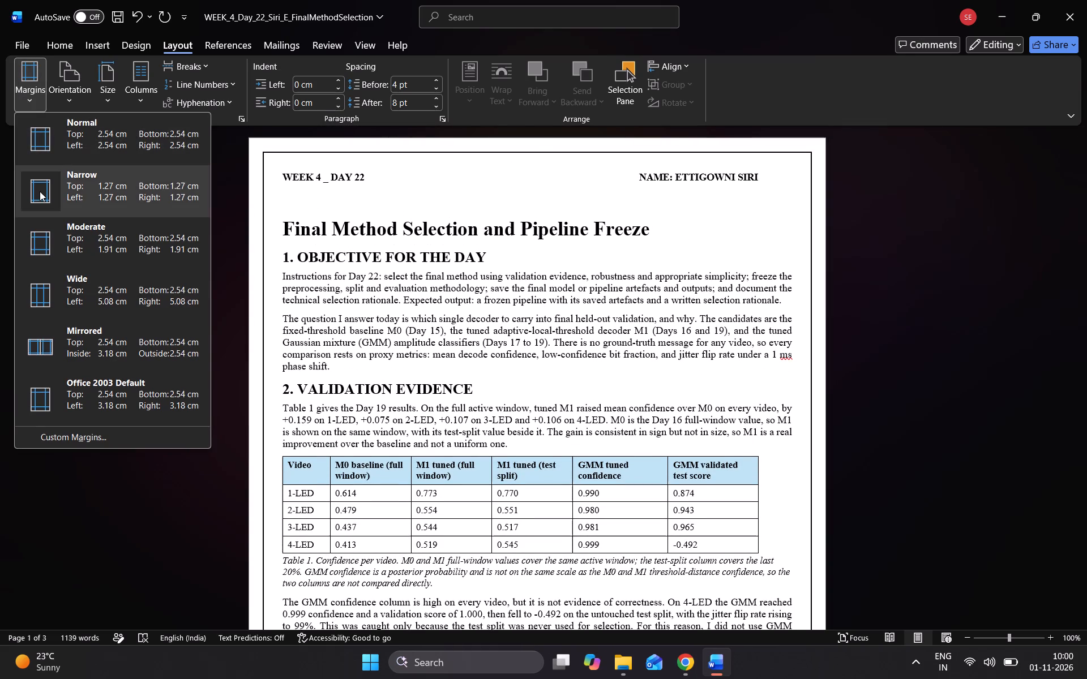
{"action": "left_click", "coordinate": [40, 191]}
{"action": "left_click", "coordinate": [25, 97]}
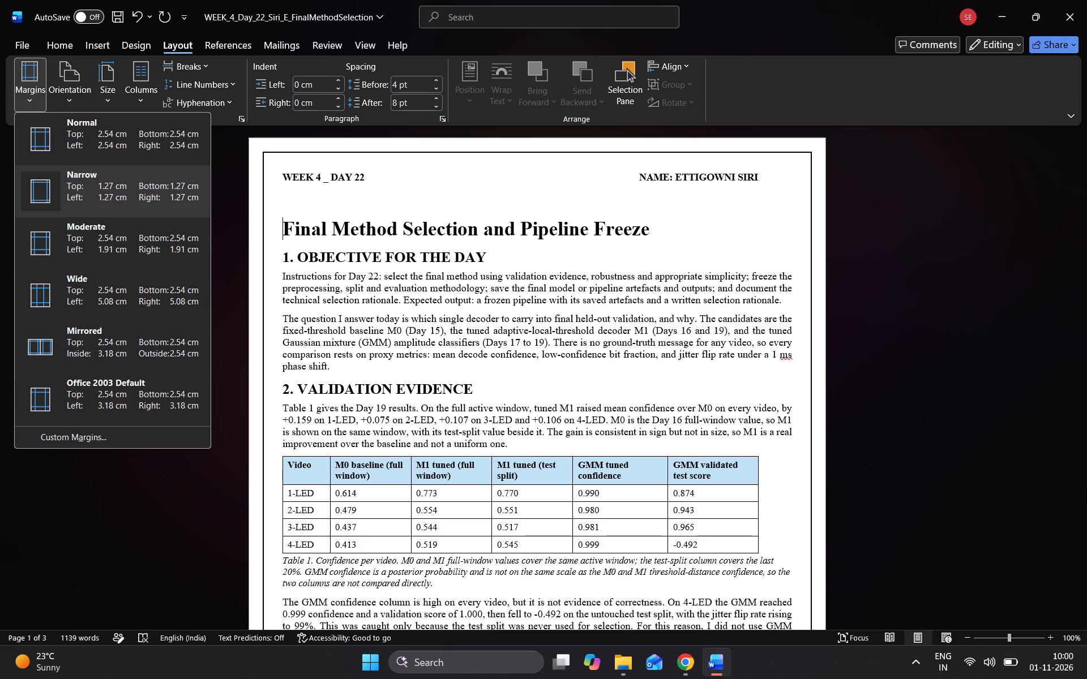
{"action": "left_click", "coordinate": [1035, 472]}
{"action": "scroll", "coordinate": [895, 412], "scroll_direction": "down", "scroll_amount": 3}
{"action": "scroll", "coordinate": [861, 376], "scroll_direction": "down", "scroll_amount": 5}
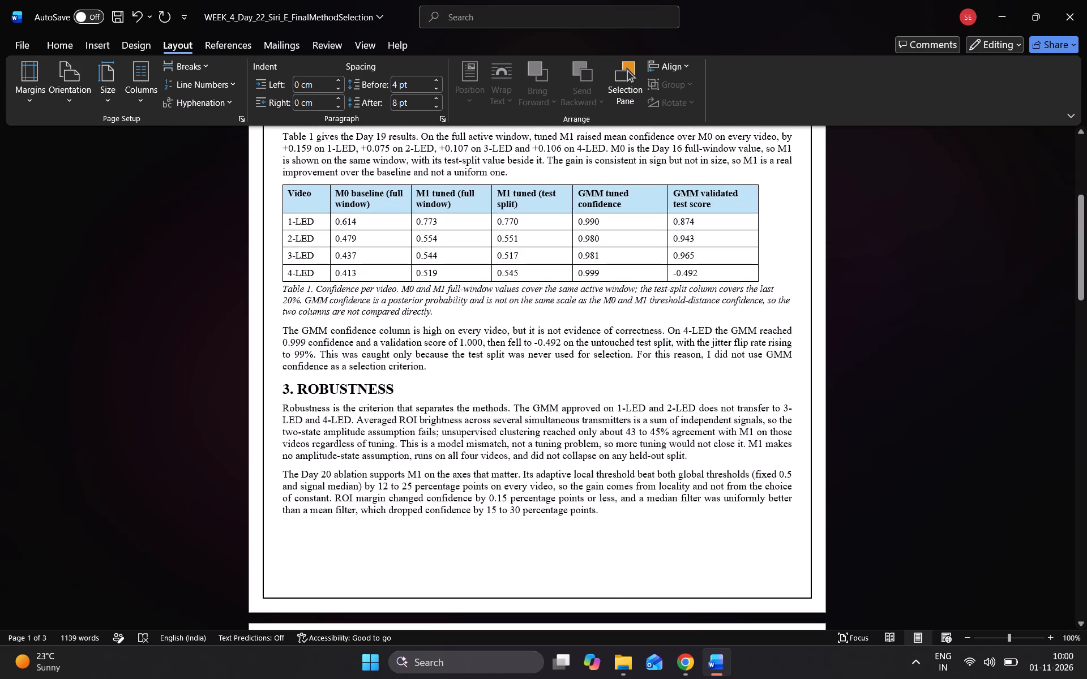
{"action": "scroll", "coordinate": [756, 354], "scroll_direction": "up", "scroll_amount": 8}
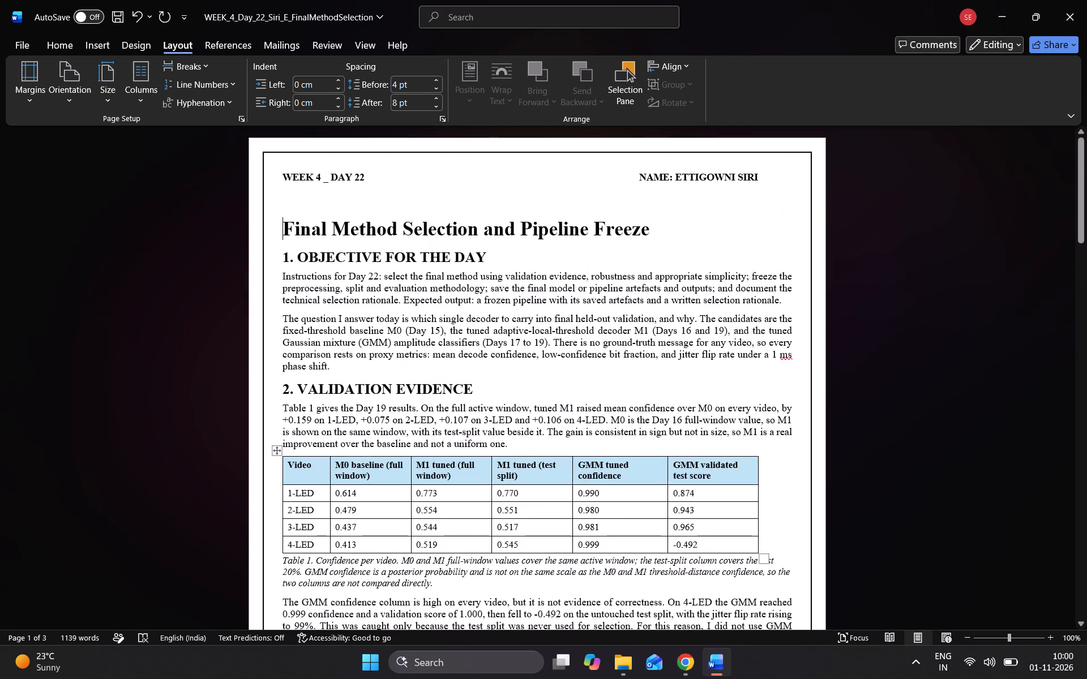
Delete the sentence "Table 1 gives the Day 19 results." from the start of the Validation Evidence section.
{"action": "left_click", "coordinate": [59, 48]}
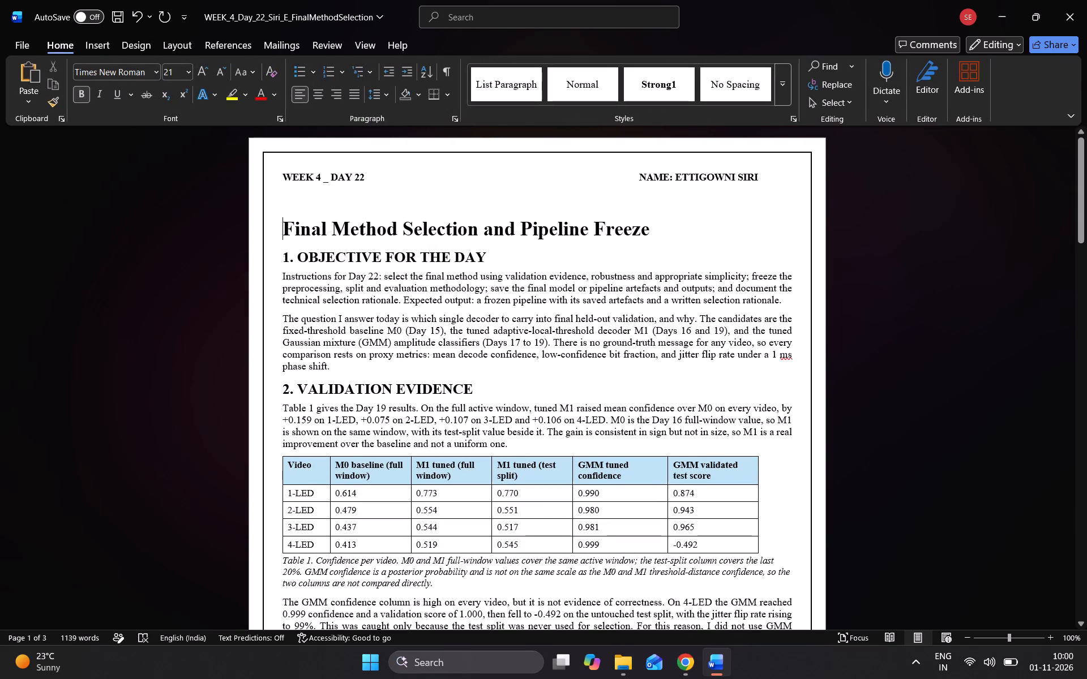
{"action": "left_click", "coordinate": [382, 345]}
{"action": "left_click", "coordinate": [388, 453]}
{"action": "scroll", "coordinate": [388, 422], "scroll_direction": "down", "scroll_amount": 4}
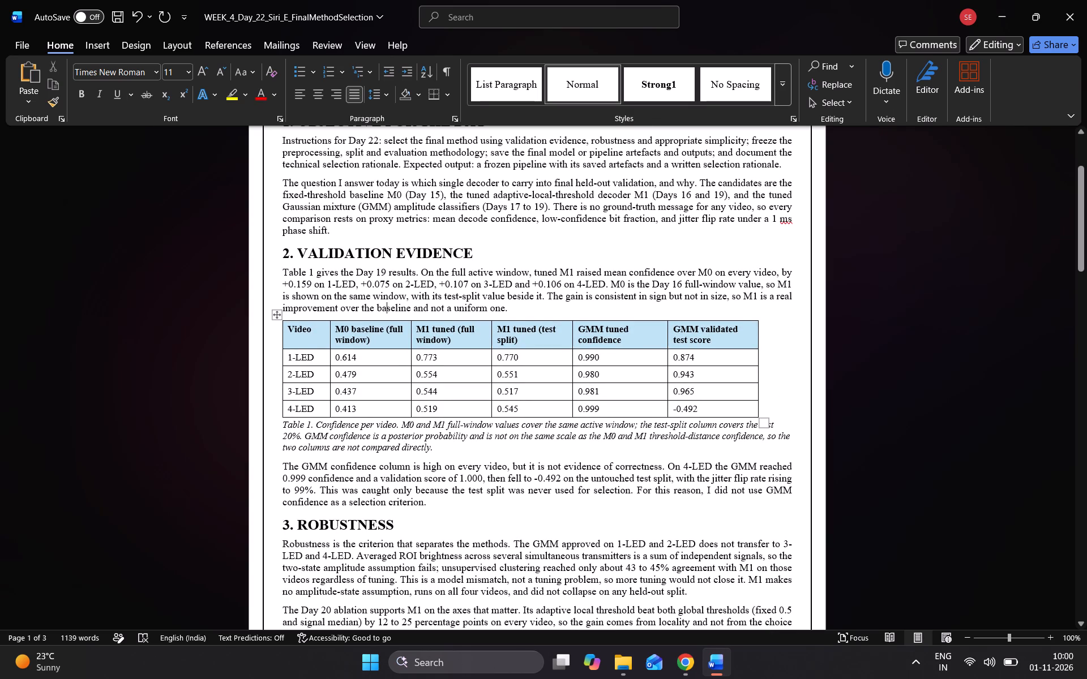
{"action": "left_click_drag", "start_coordinate": [418, 274], "coordinate": [281, 277]}
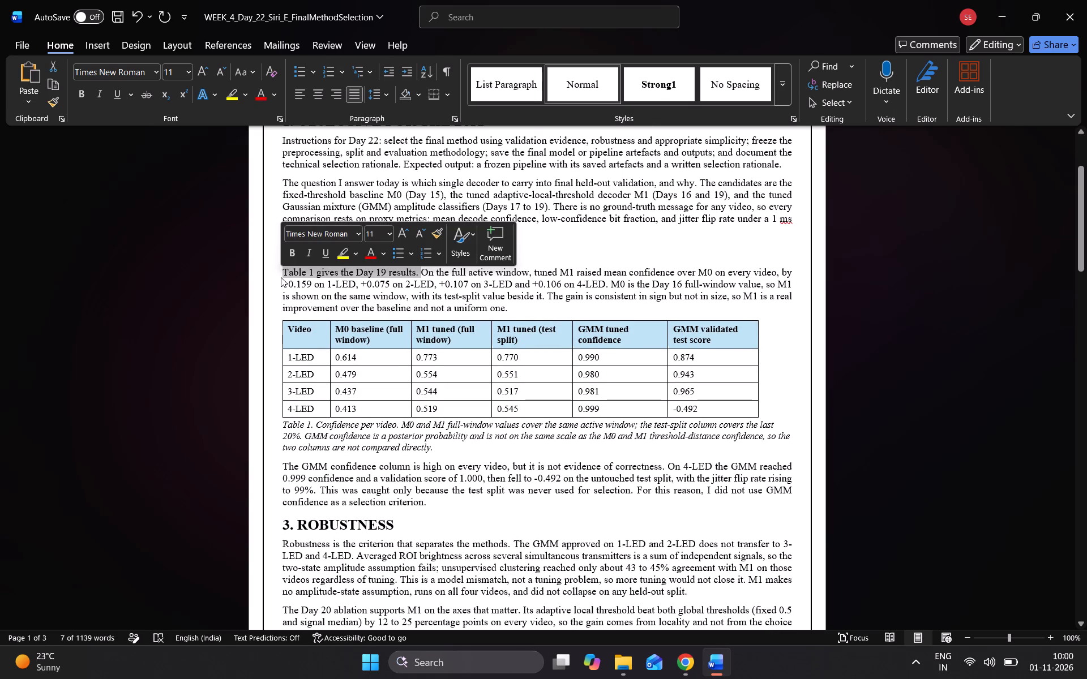
{"action": "key", "text": "BackSpace"}
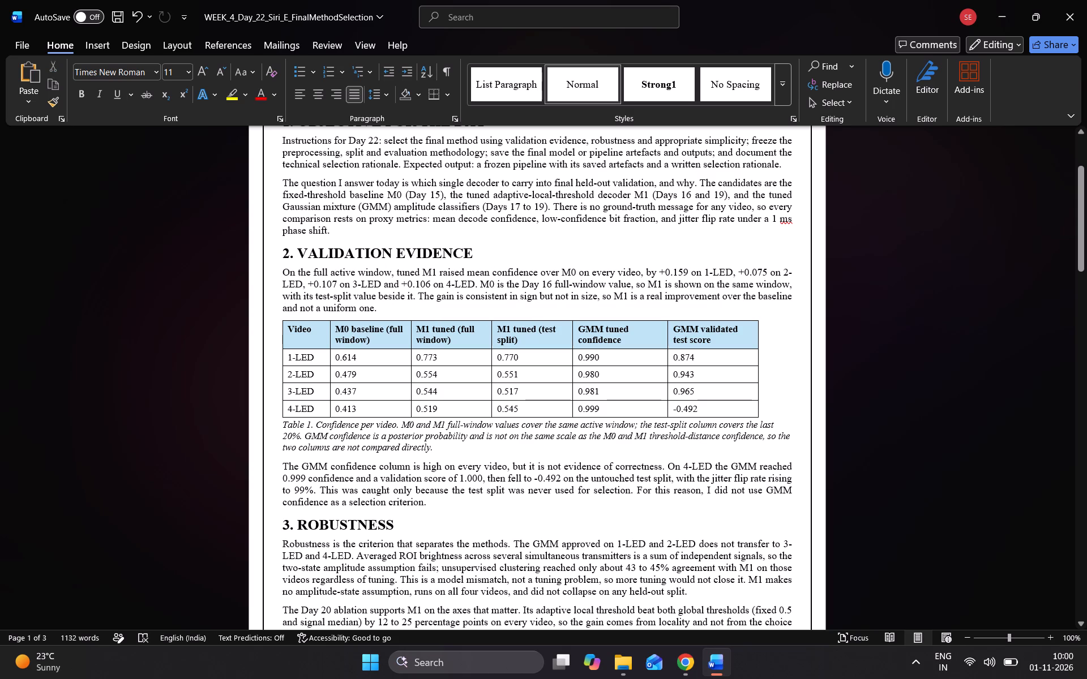
Examine the remaining pages of the Day 22 document, from the Robustness section through Next Step.
{"action": "scroll", "coordinate": [477, 469], "scroll_direction": "down", "scroll_amount": 13}
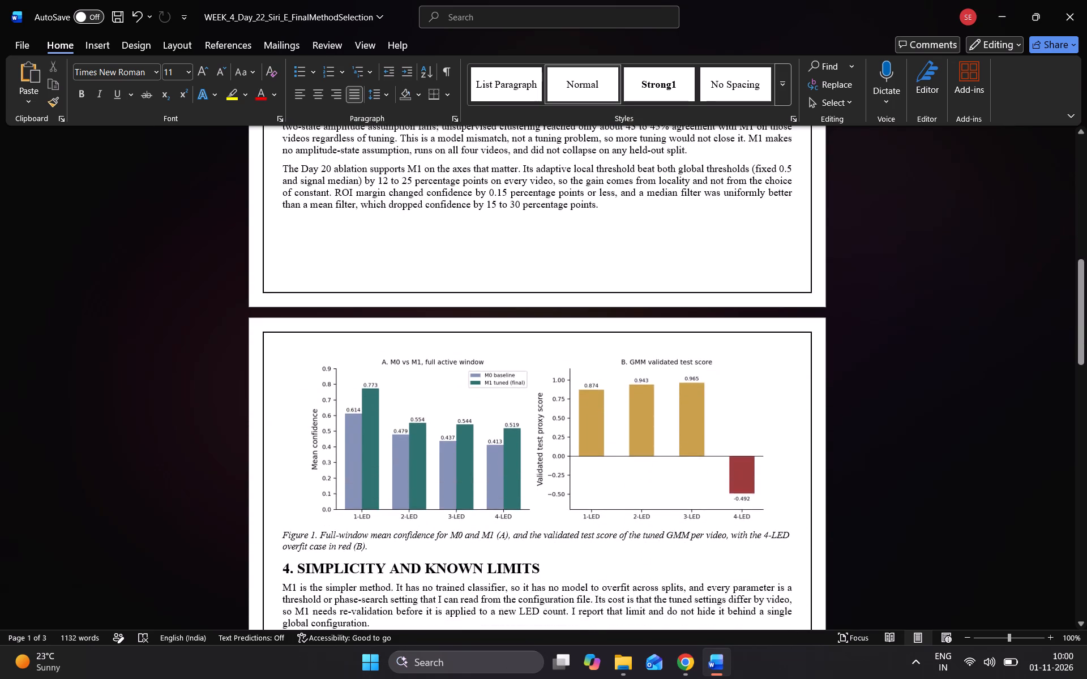
{"action": "scroll", "coordinate": [481, 448], "scroll_direction": "down", "scroll_amount": 6}
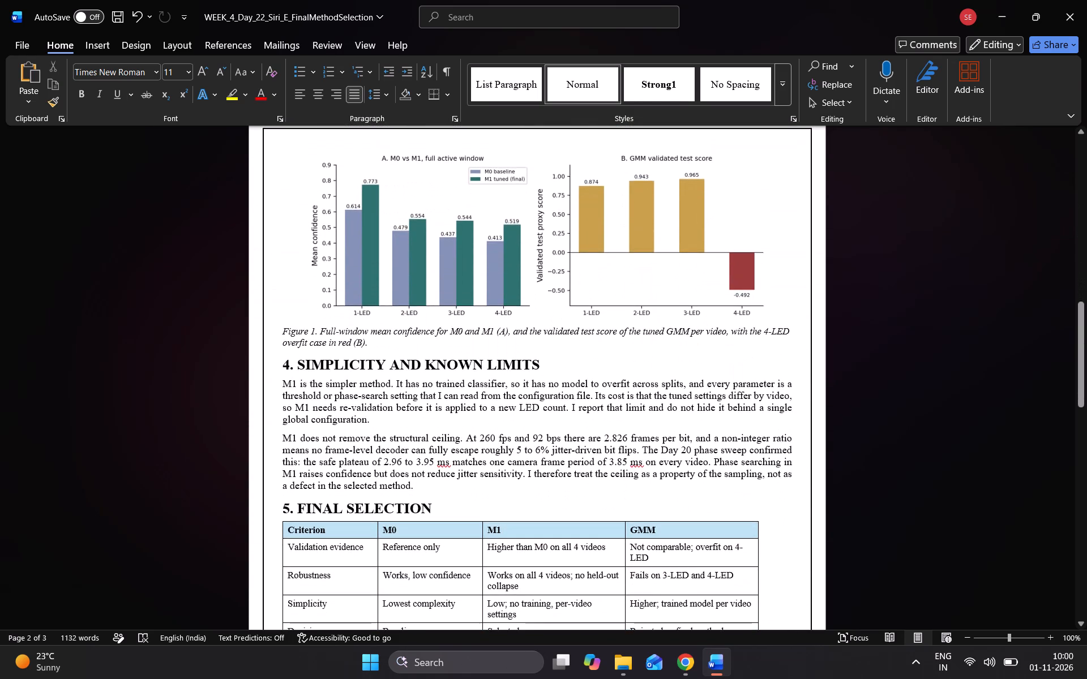
{"action": "scroll", "coordinate": [481, 445], "scroll_direction": "down", "scroll_amount": 17}
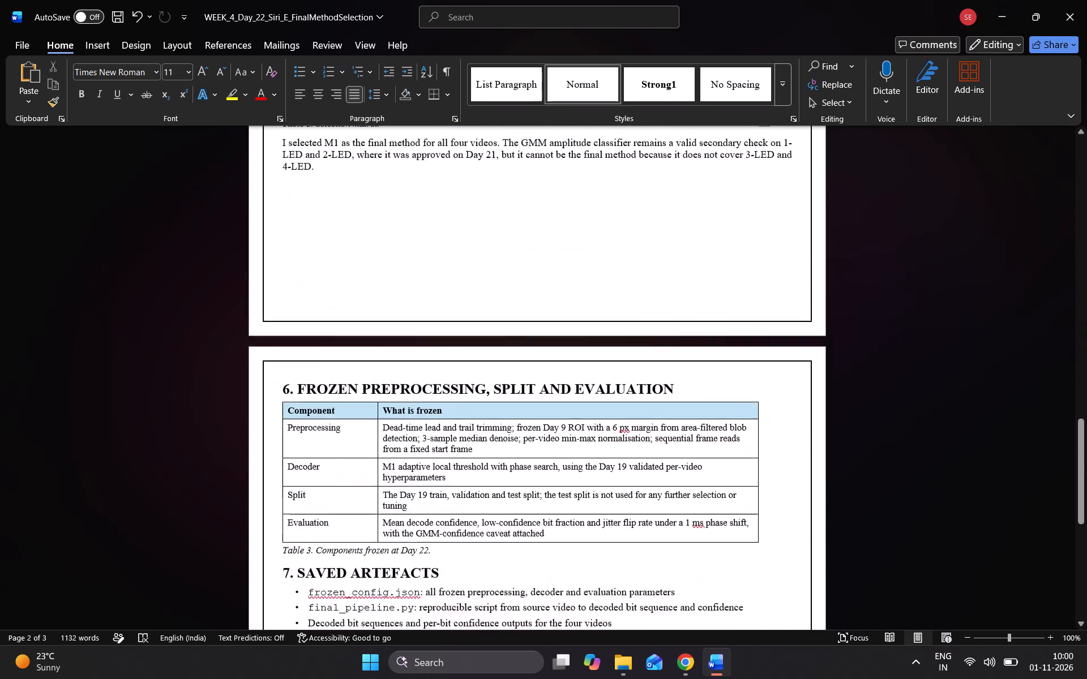
{"action": "scroll", "coordinate": [481, 445], "scroll_direction": "down", "scroll_amount": 4}
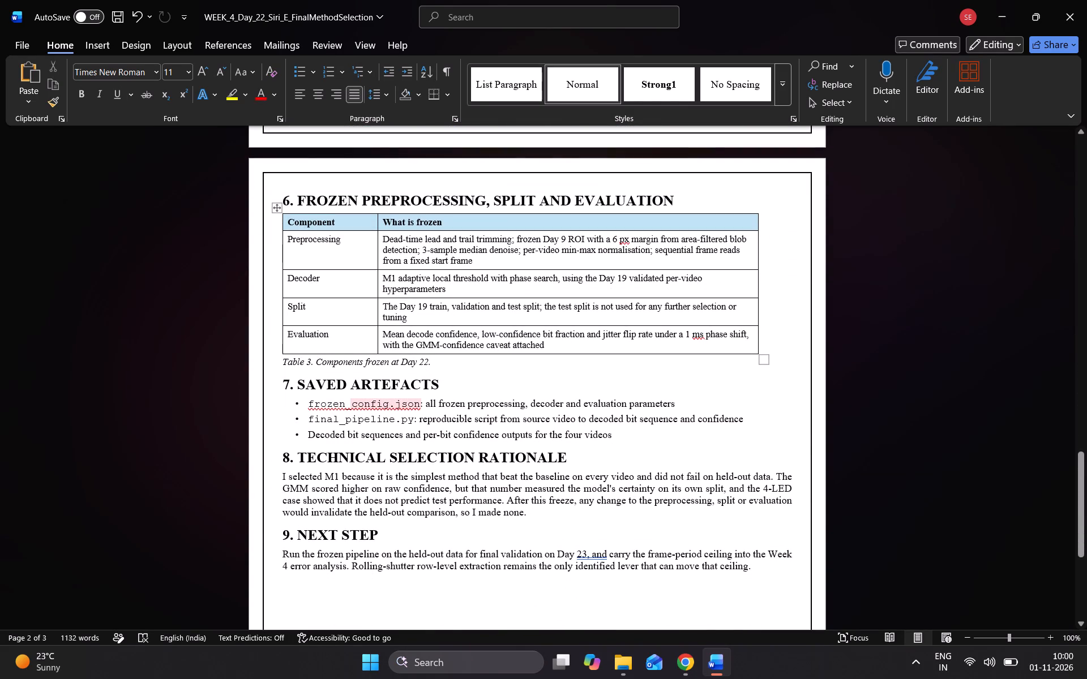
{"action": "scroll", "coordinate": [751, 440], "scroll_direction": "down", "scroll_amount": 4}
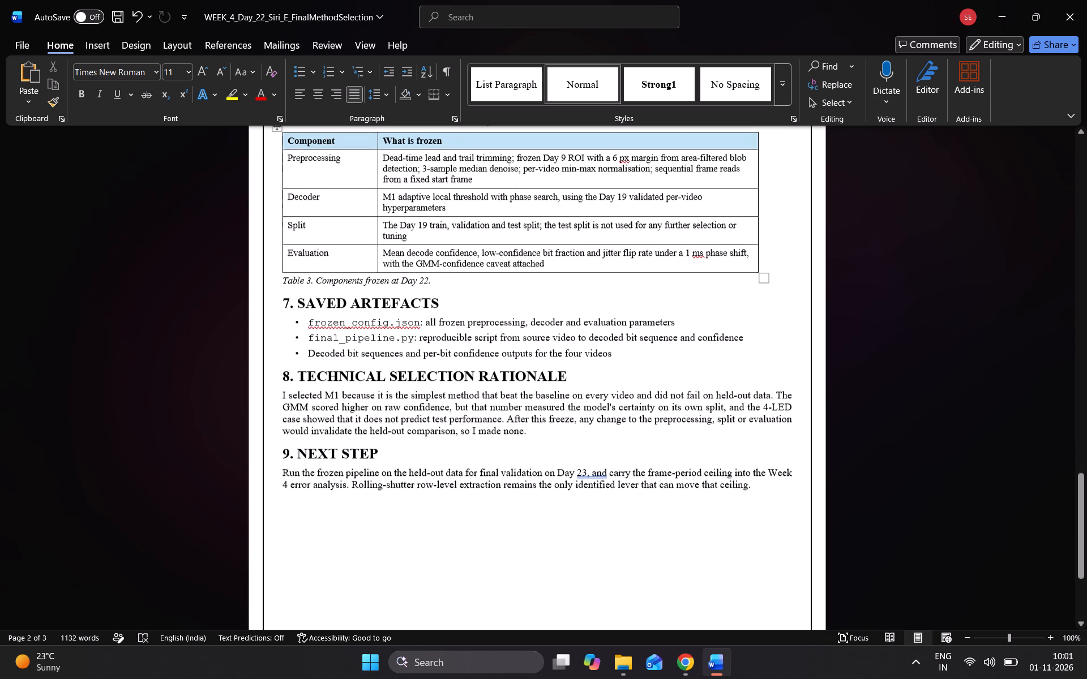
Accept the suggested grammar correction in the Next Step section, removing the comma after "Day 23".
{"action": "scroll", "coordinate": [691, 441], "scroll_direction": "down", "scroll_amount": 3}
{"action": "scroll", "coordinate": [374, 398], "scroll_direction": "down", "scroll_amount": 7}
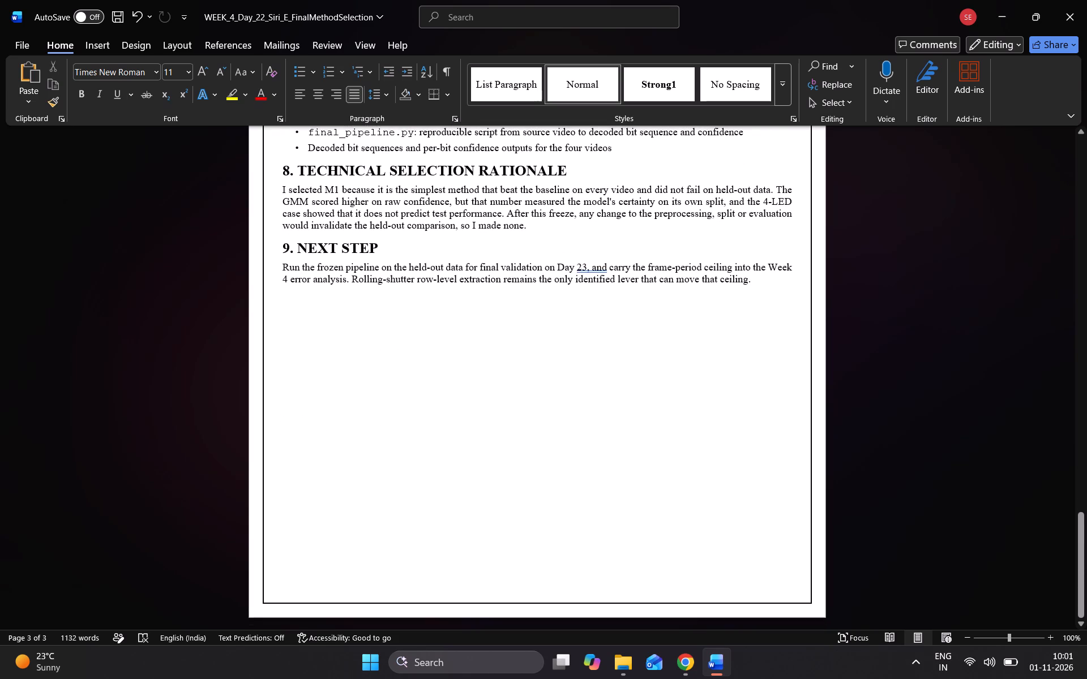
{"action": "left_click", "coordinate": [584, 270]}
{"action": "left_click", "coordinate": [589, 317]}
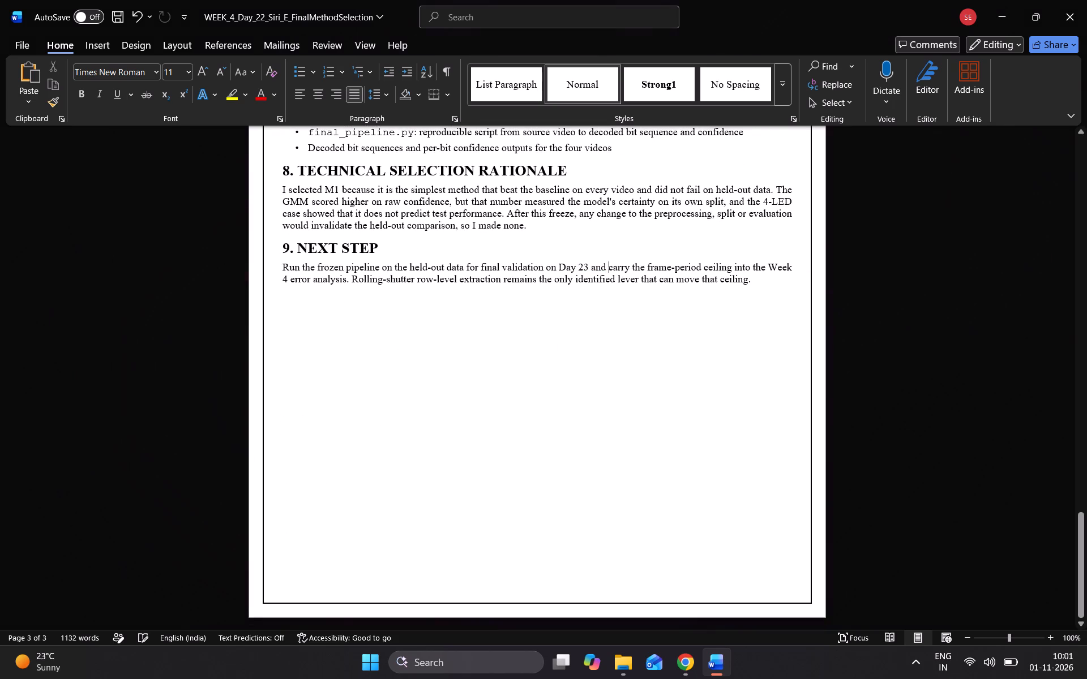
Review the edited document's page layout from the Next Step section back to the first page.
{"action": "scroll", "coordinate": [589, 317], "scroll_direction": "up", "scroll_amount": 3}
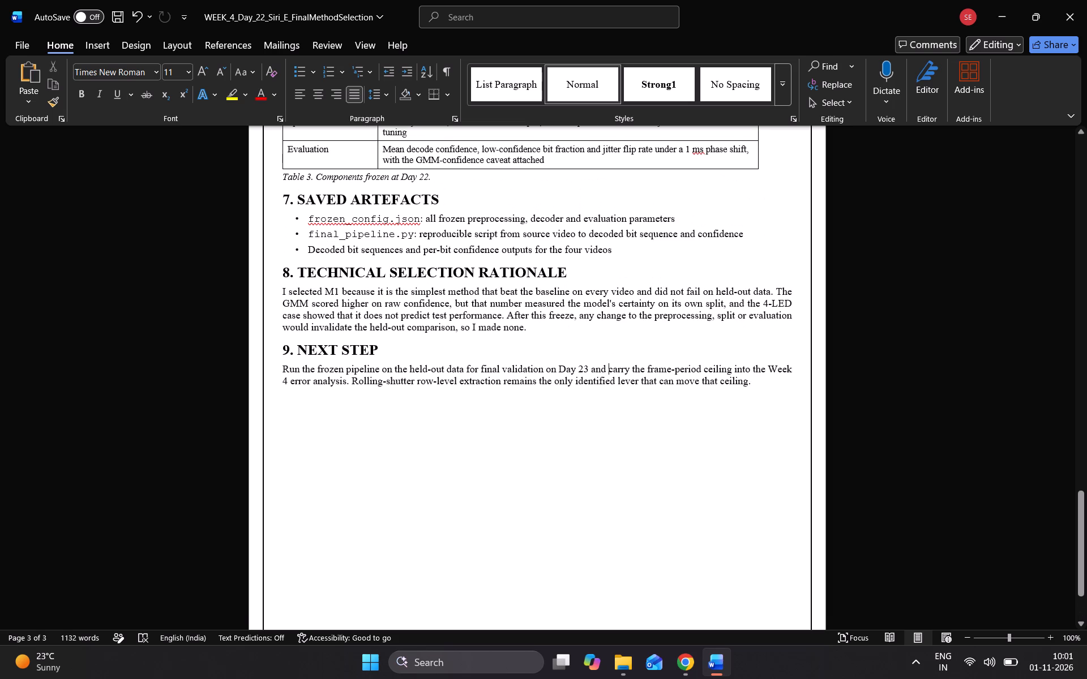
{"action": "scroll", "coordinate": [513, 304], "scroll_direction": "up", "scroll_amount": 7}
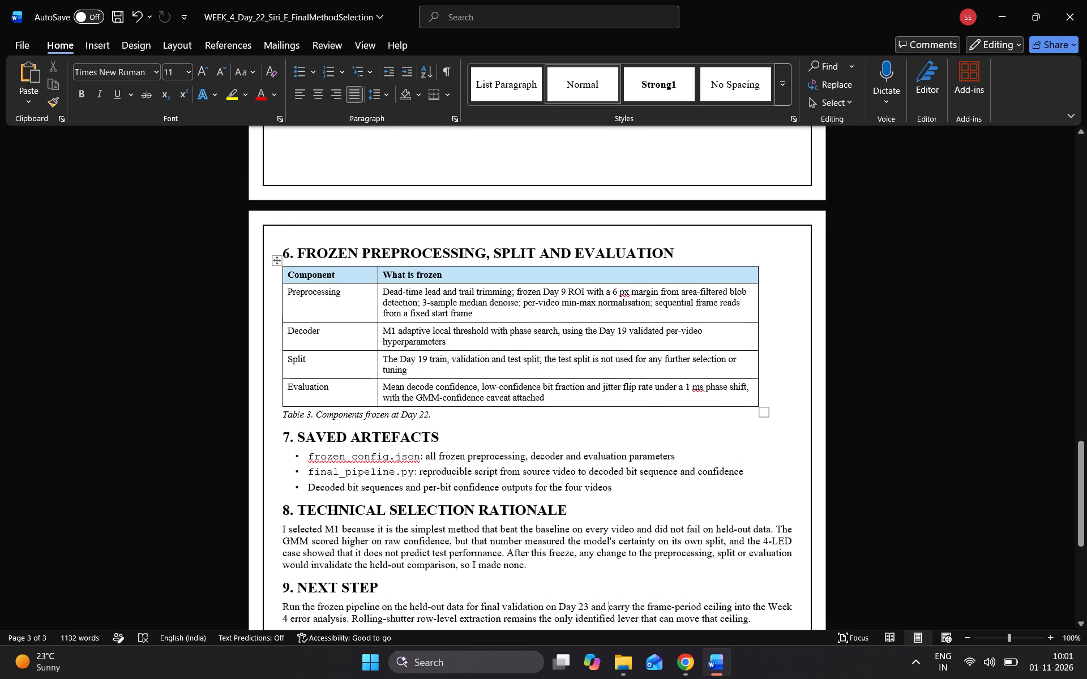
{"action": "scroll", "coordinate": [513, 304], "scroll_direction": "up", "scroll_amount": 1}
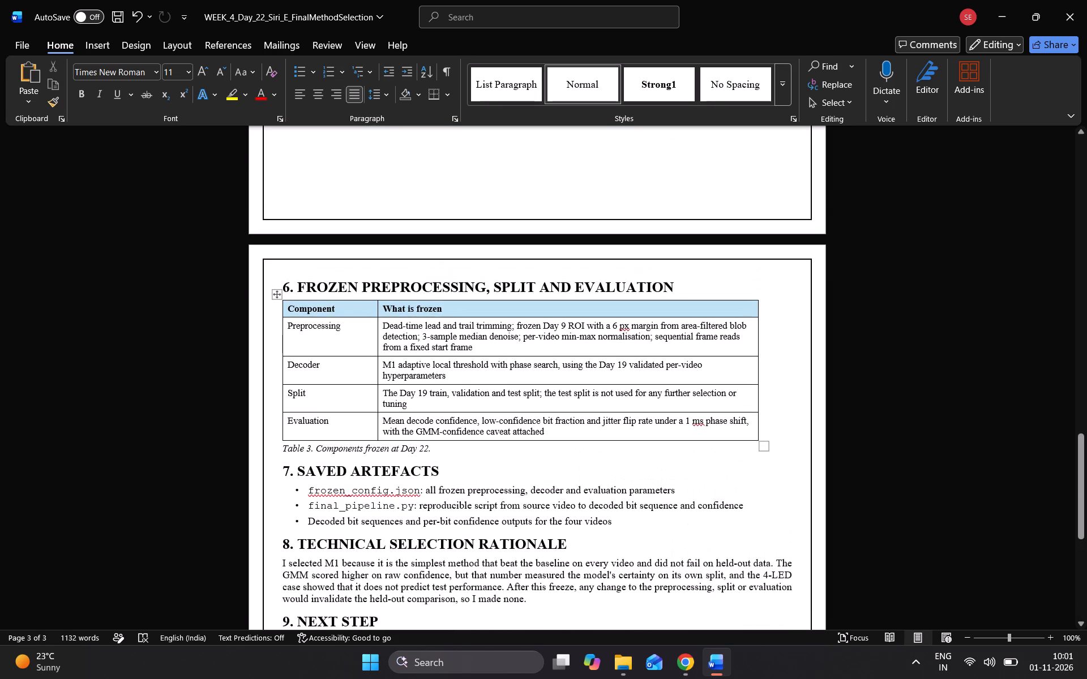
{"action": "scroll", "coordinate": [513, 304], "scroll_direction": "up", "scroll_amount": 5}
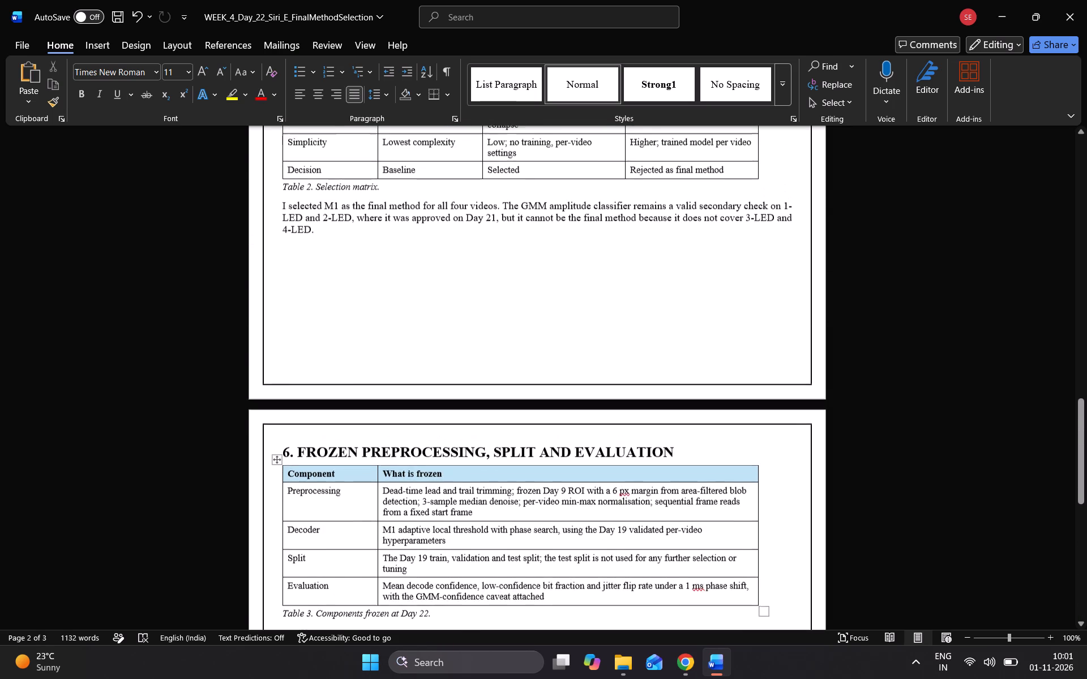
{"action": "scroll", "coordinate": [513, 300], "scroll_direction": "up", "scroll_amount": 20}
{"action": "scroll", "coordinate": [513, 300], "scroll_direction": "up", "scroll_amount": 2}
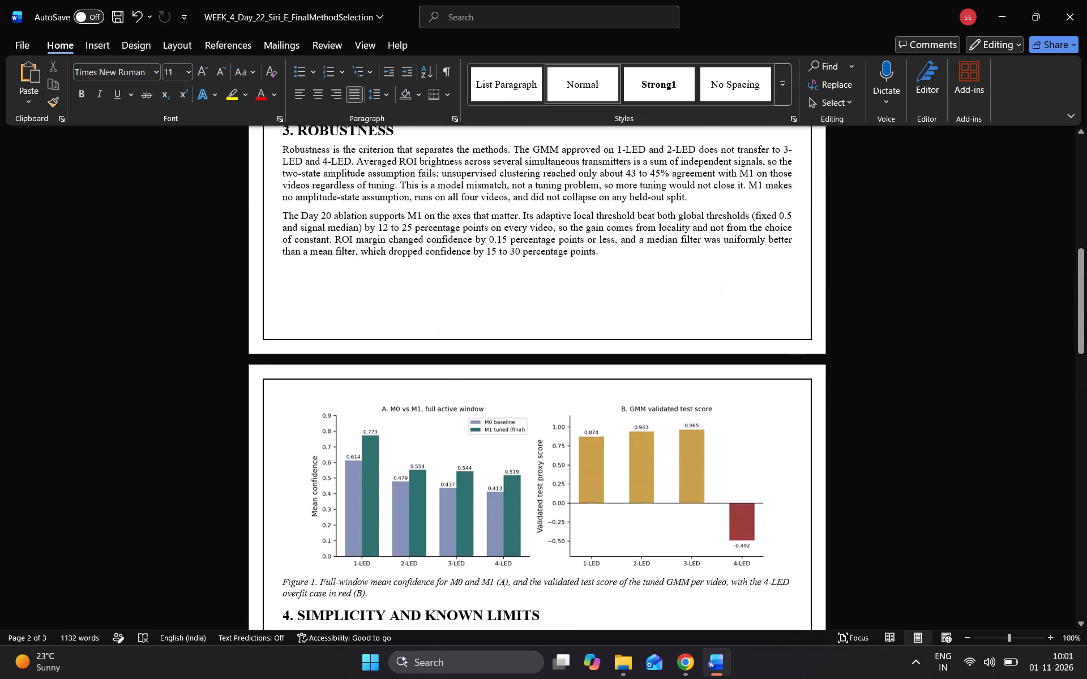
{"action": "scroll", "coordinate": [514, 298], "scroll_direction": "up", "scroll_amount": 18}
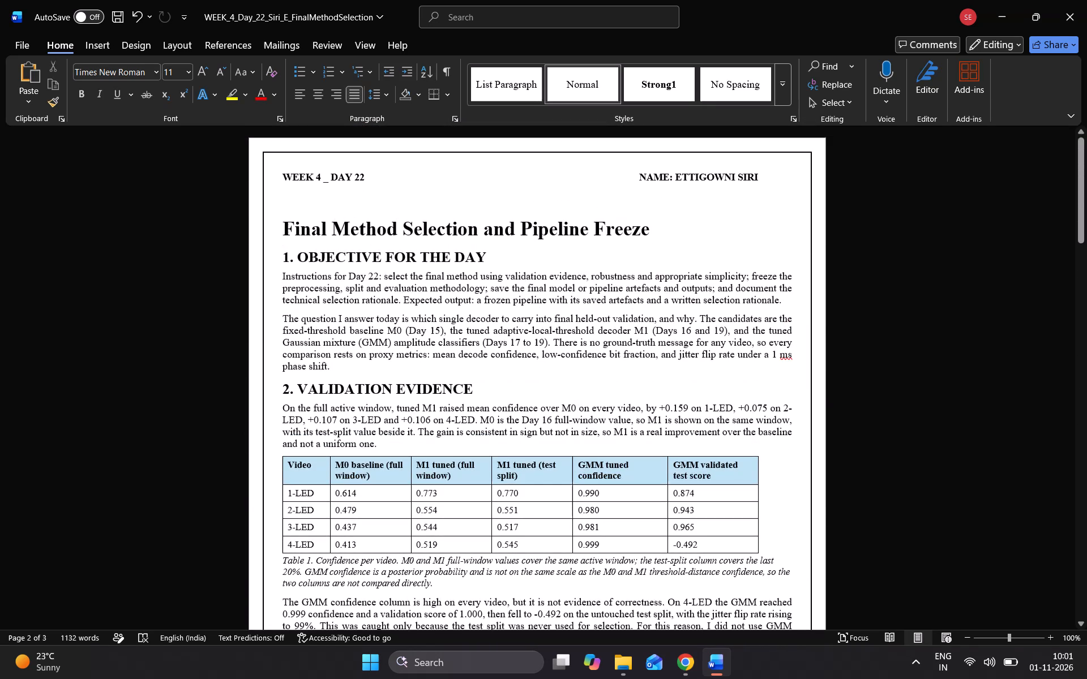
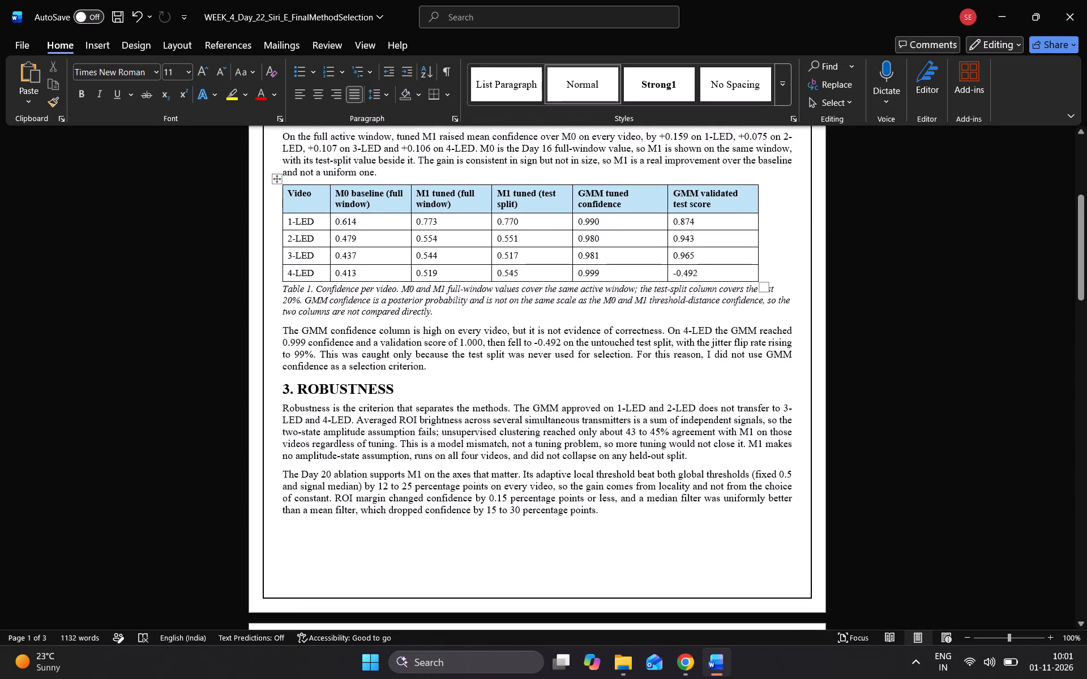
Increase the font size to 12 for the GMM confidence paragraph below Table 1 and both Robustness paragraphs.
{"action": "left_click", "coordinate": [422, 354]}
{"action": "left_click_drag", "start_coordinate": [430, 368], "coordinate": [303, 346]}
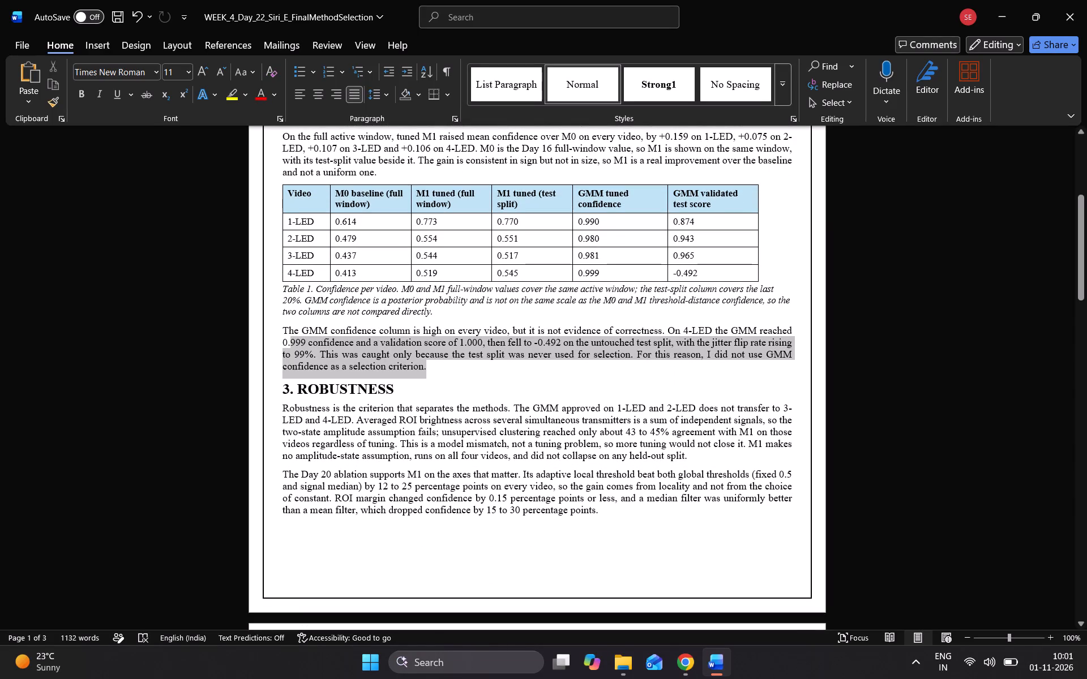
{"action": "left_click_drag", "start_coordinate": [303, 346], "coordinate": [272, 332]}
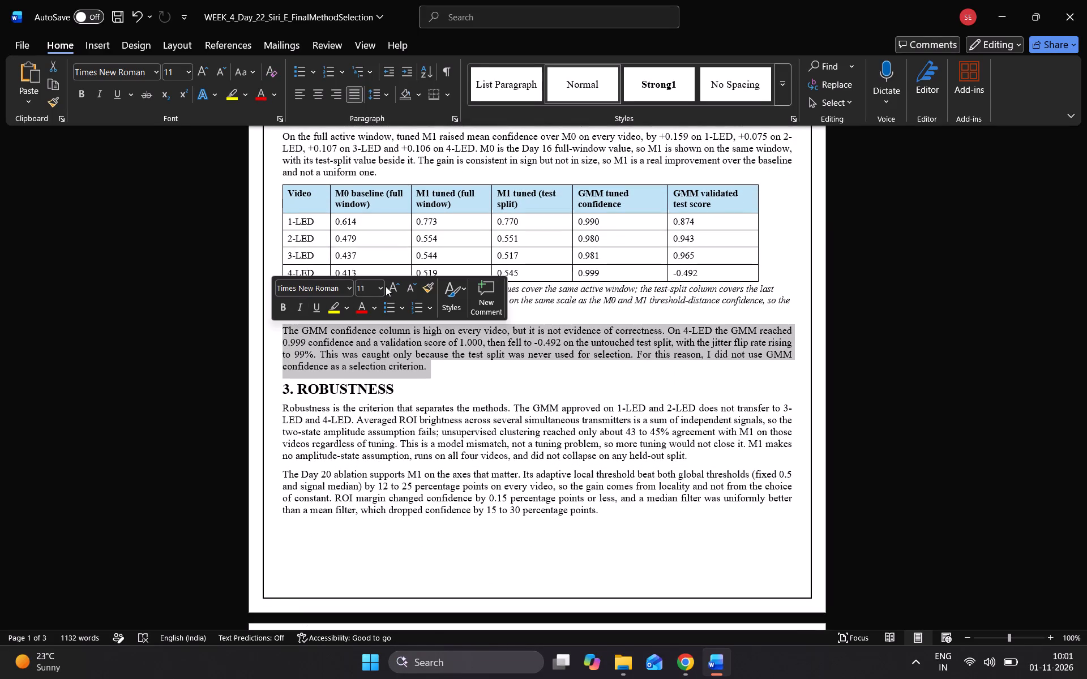
{"action": "left_click", "coordinate": [388, 286]}
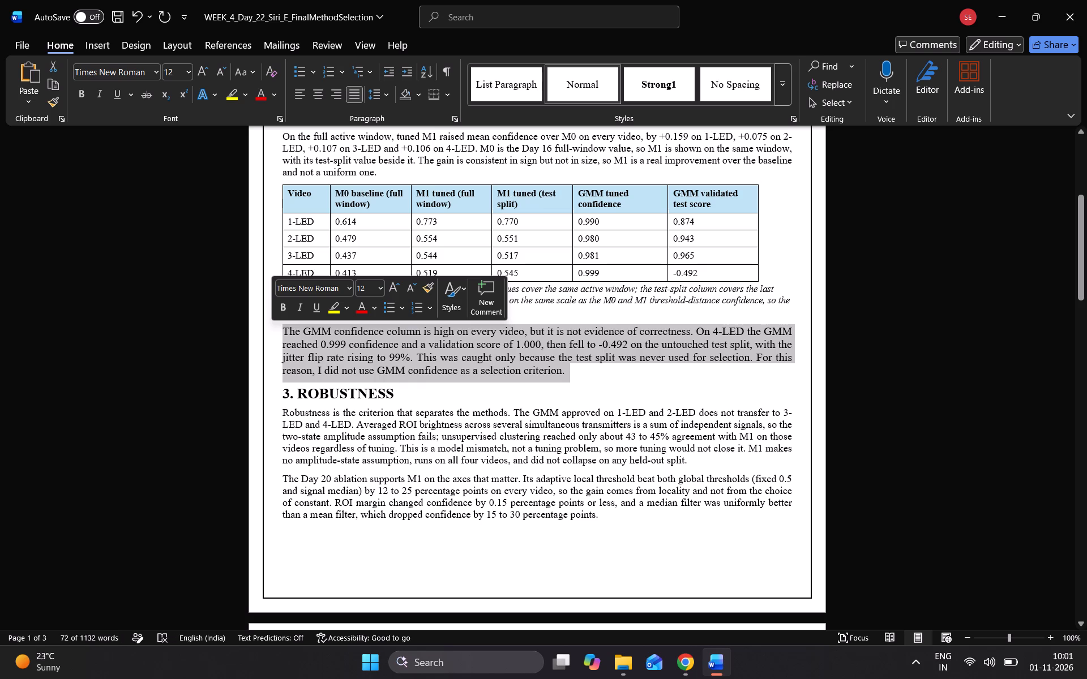
{"action": "left_click_drag", "start_coordinate": [605, 514], "coordinate": [279, 414]}
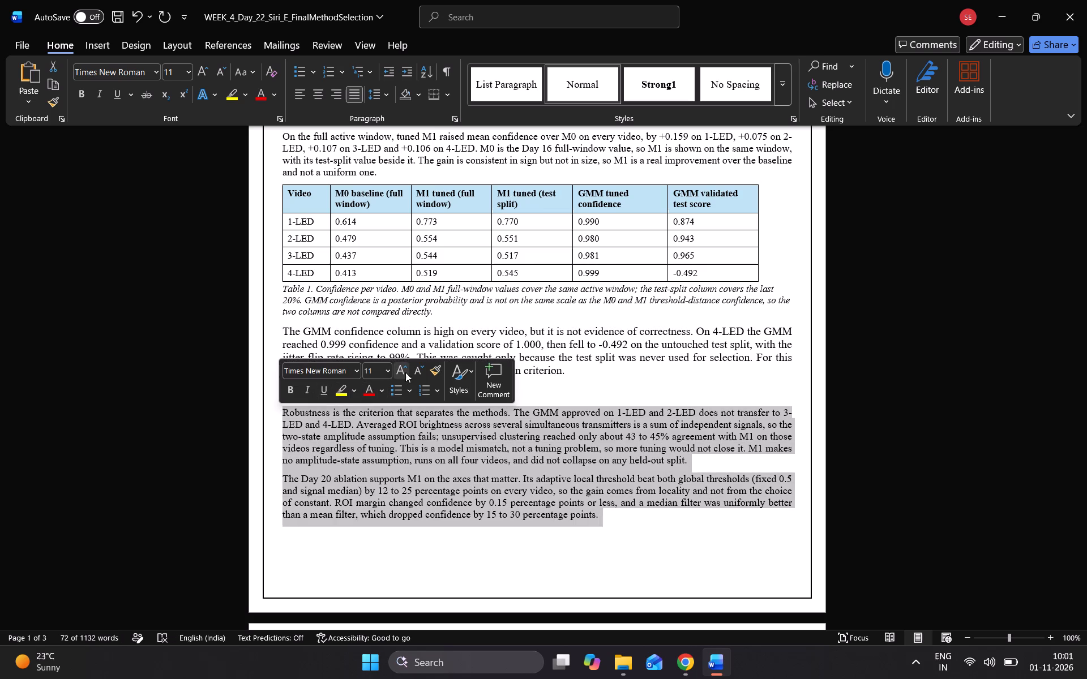
{"action": "left_click", "coordinate": [405, 372]}
Increase the font size to 12 for the Validation Evidence opening paragraph and both Objective for the Day paragraphs.
{"action": "scroll", "coordinate": [525, 399], "scroll_direction": "up", "scroll_amount": 5}
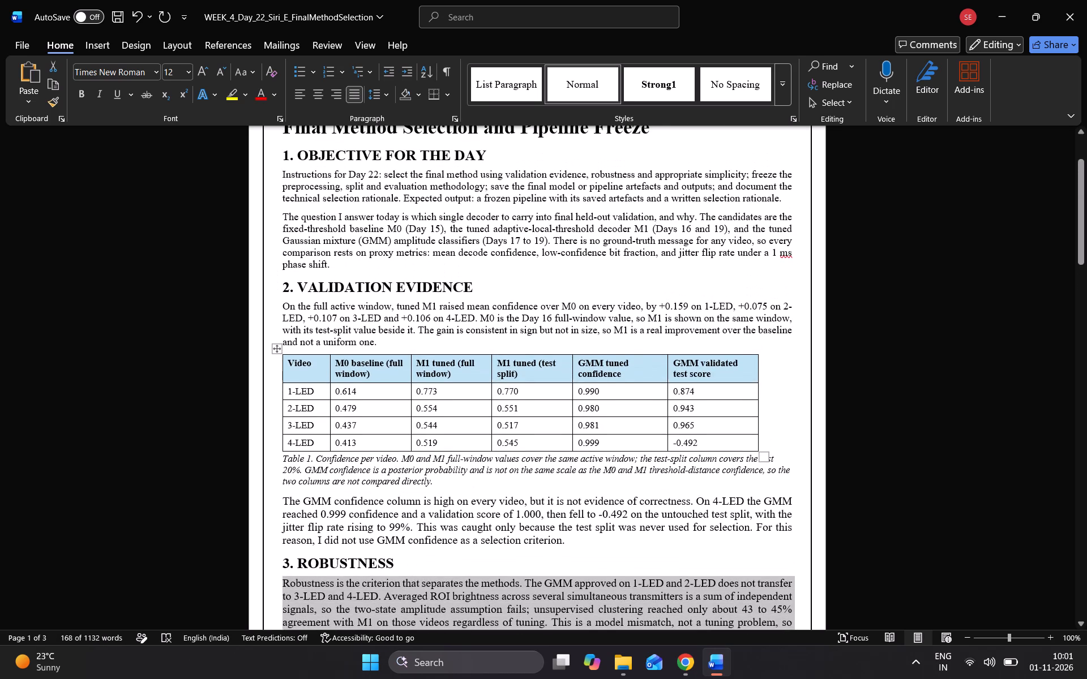
{"action": "left_click_drag", "start_coordinate": [383, 345], "coordinate": [279, 308]}
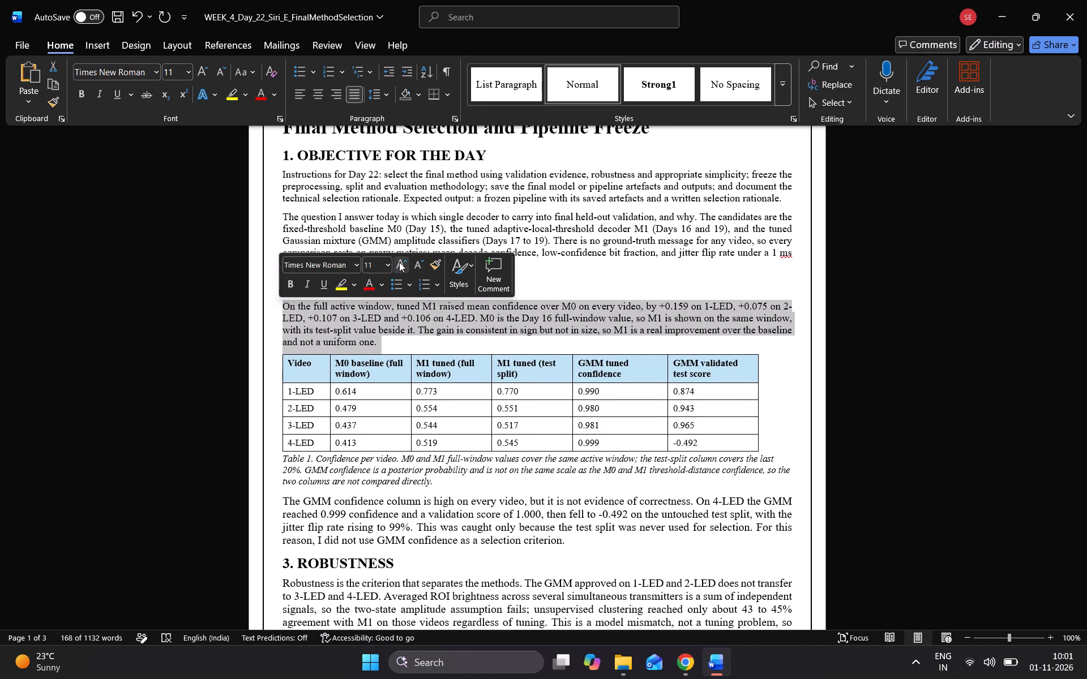
{"action": "left_click", "coordinate": [399, 262]}
{"action": "scroll", "coordinate": [566, 317], "scroll_direction": "up", "scroll_amount": 4}
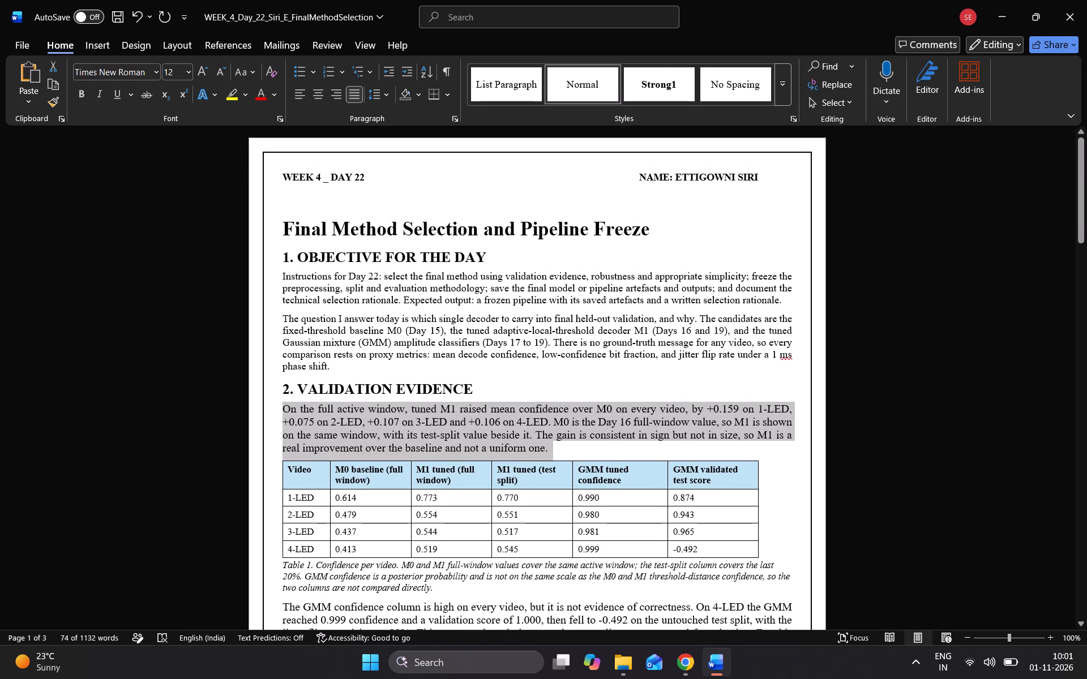
{"action": "left_click_drag", "start_coordinate": [337, 367], "coordinate": [280, 270]}
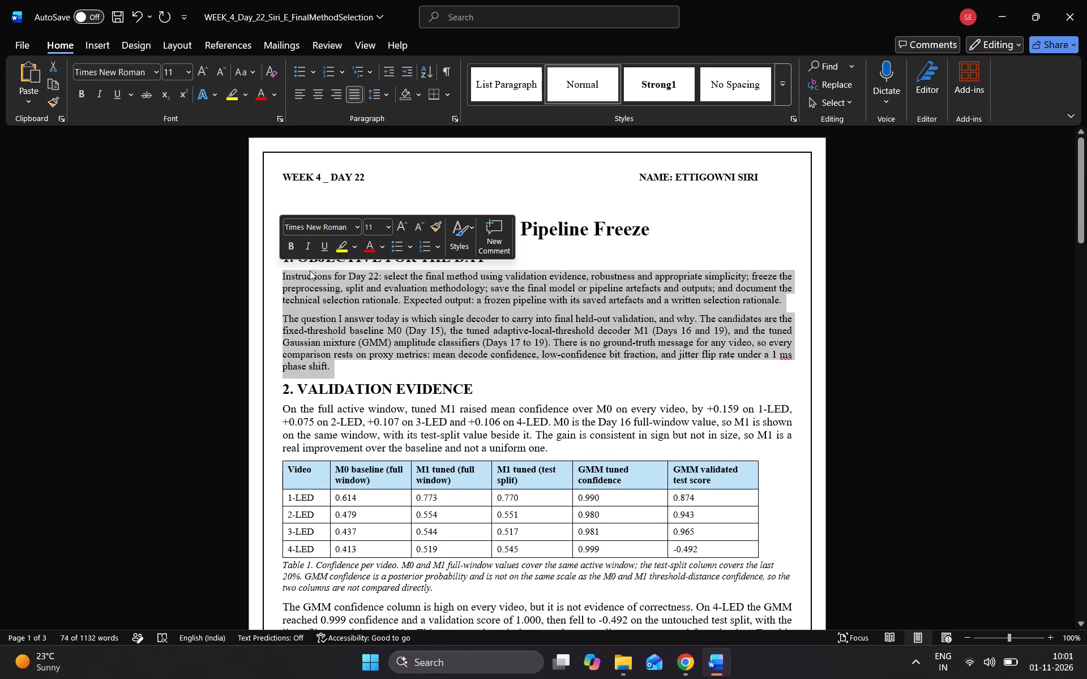
{"action": "left_click", "coordinate": [402, 227]}
{"action": "left_click", "coordinate": [168, 252]}
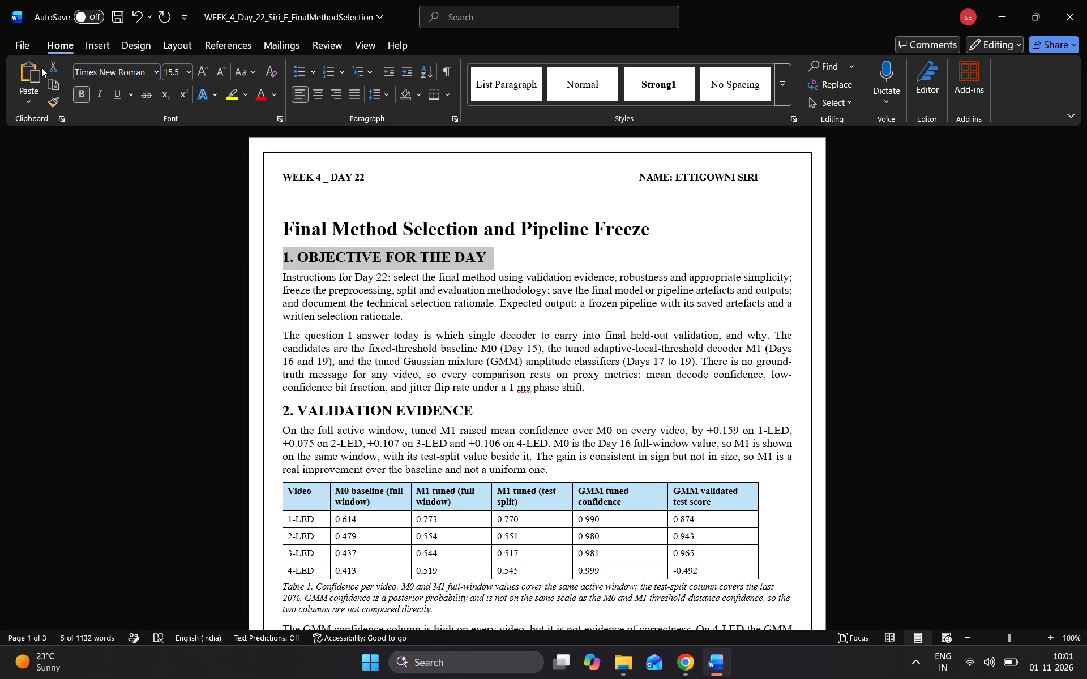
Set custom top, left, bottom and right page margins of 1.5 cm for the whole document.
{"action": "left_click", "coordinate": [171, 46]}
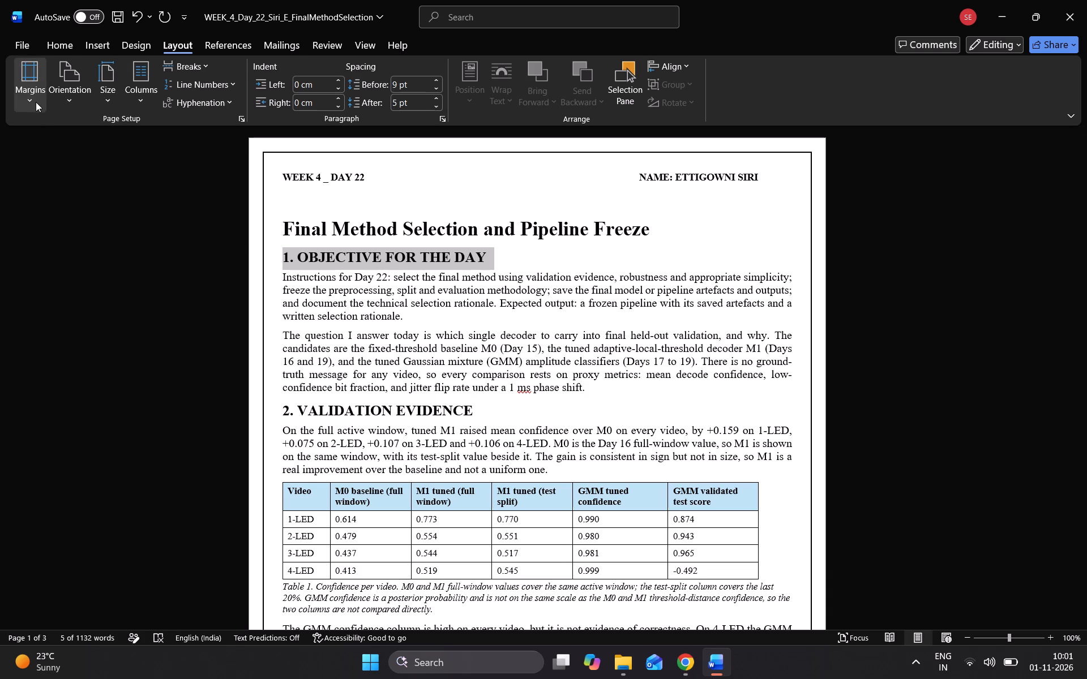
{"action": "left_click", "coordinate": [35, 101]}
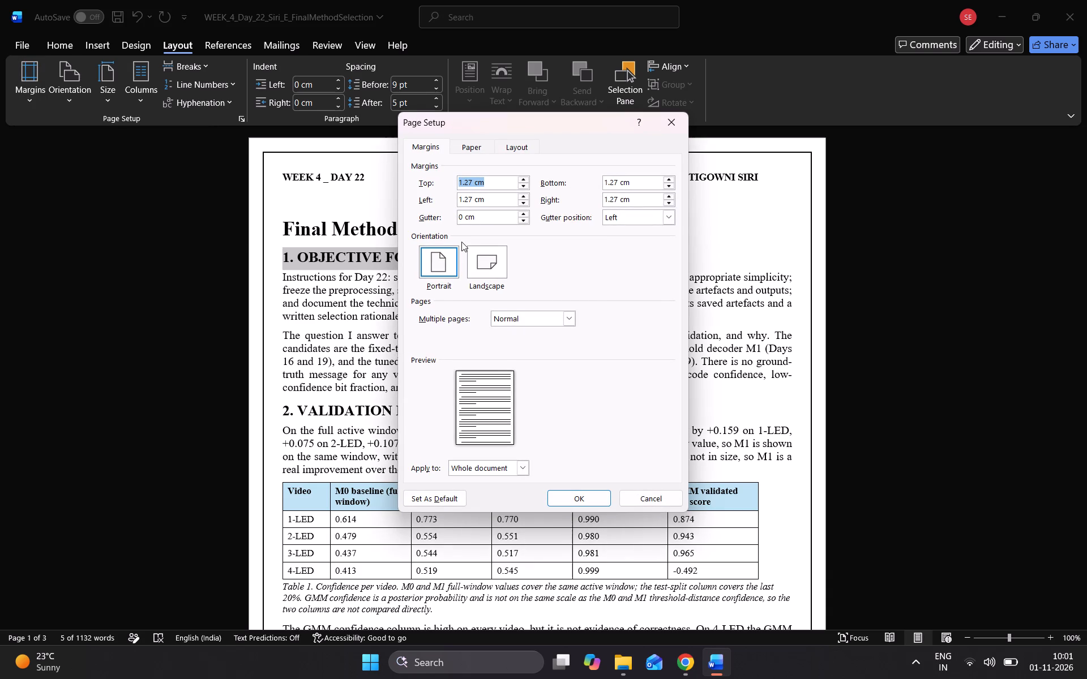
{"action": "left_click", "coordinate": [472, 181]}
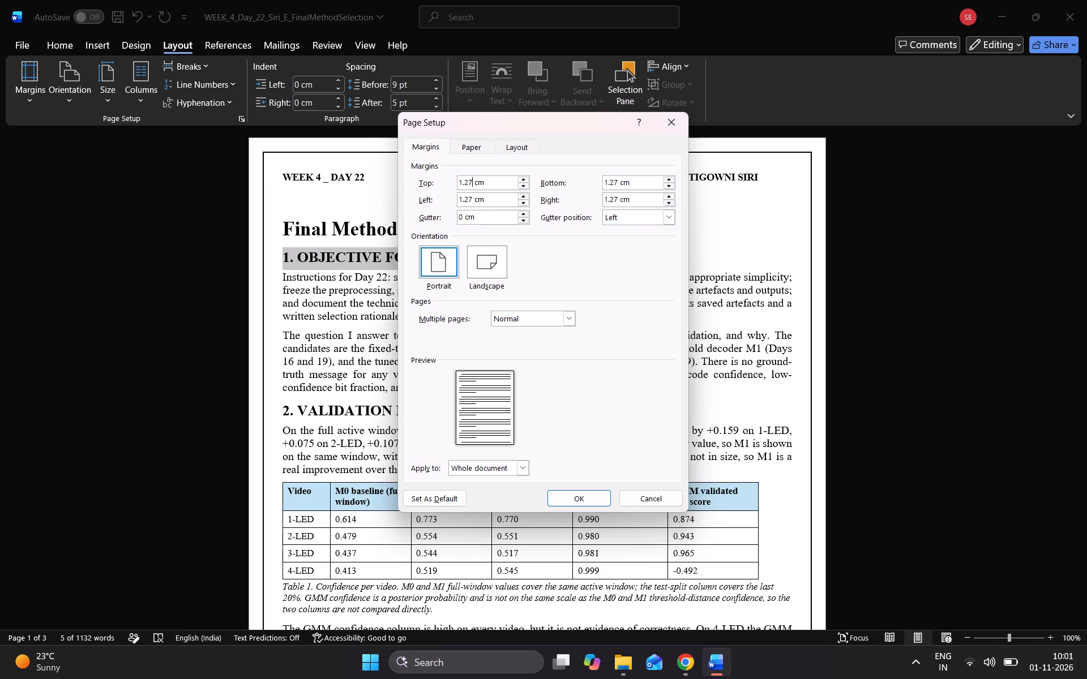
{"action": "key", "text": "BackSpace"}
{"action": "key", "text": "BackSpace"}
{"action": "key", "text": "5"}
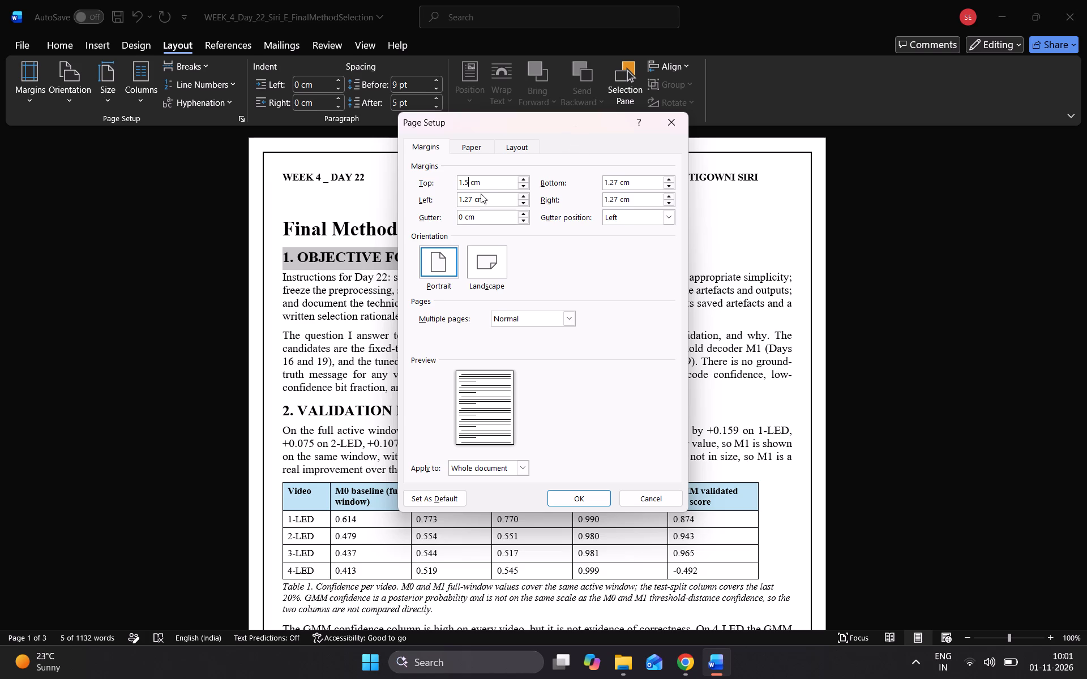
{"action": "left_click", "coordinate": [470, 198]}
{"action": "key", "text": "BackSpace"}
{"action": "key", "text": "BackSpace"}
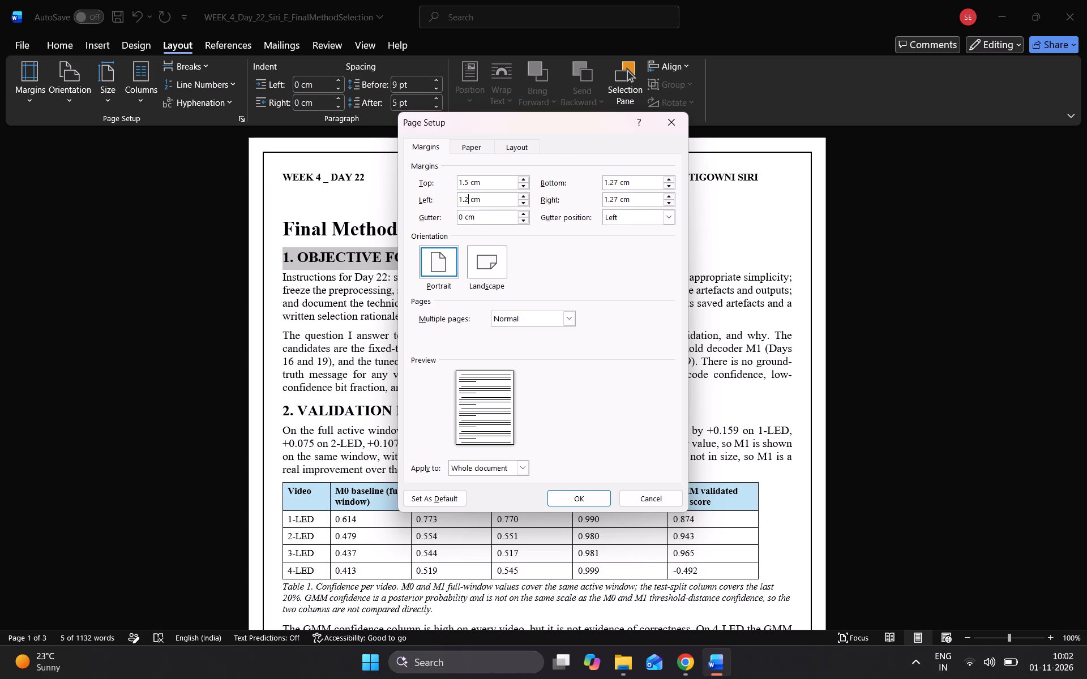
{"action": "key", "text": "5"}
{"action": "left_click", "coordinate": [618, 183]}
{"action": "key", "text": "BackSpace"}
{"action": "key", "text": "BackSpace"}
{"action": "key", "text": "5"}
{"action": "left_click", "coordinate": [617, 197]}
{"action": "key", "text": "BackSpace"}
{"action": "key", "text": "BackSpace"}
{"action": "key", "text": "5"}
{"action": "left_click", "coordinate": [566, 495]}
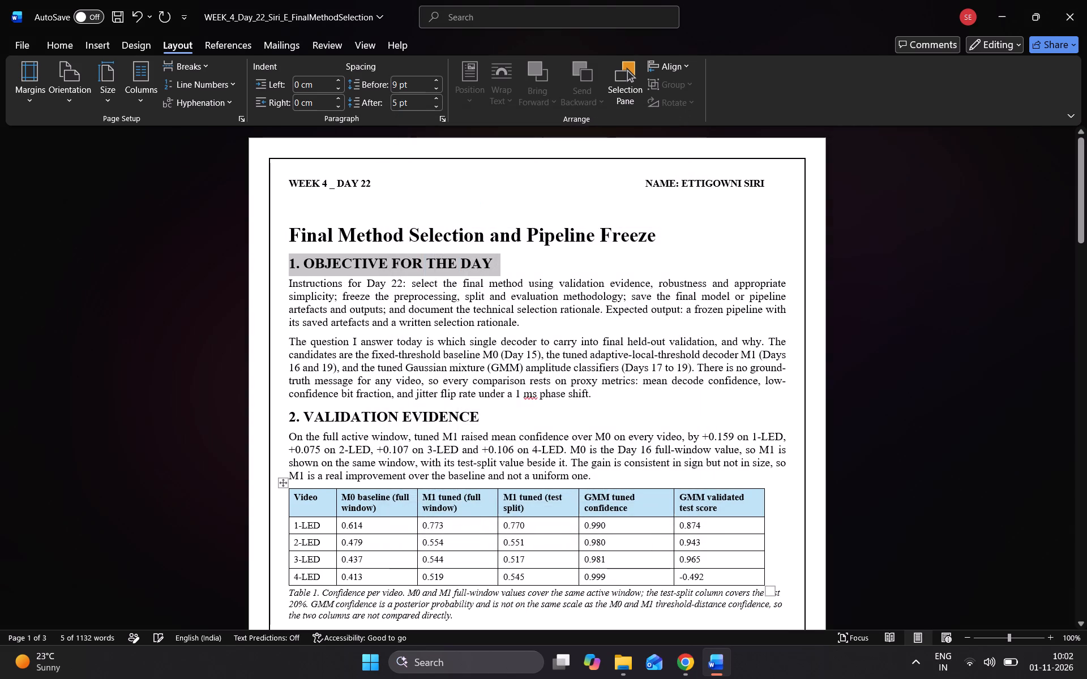
Review the layout and page breaks of the whole Day 22 document, from the first page through Next Step.
{"action": "scroll", "coordinate": [519, 495], "scroll_direction": "down", "scroll_amount": 3}
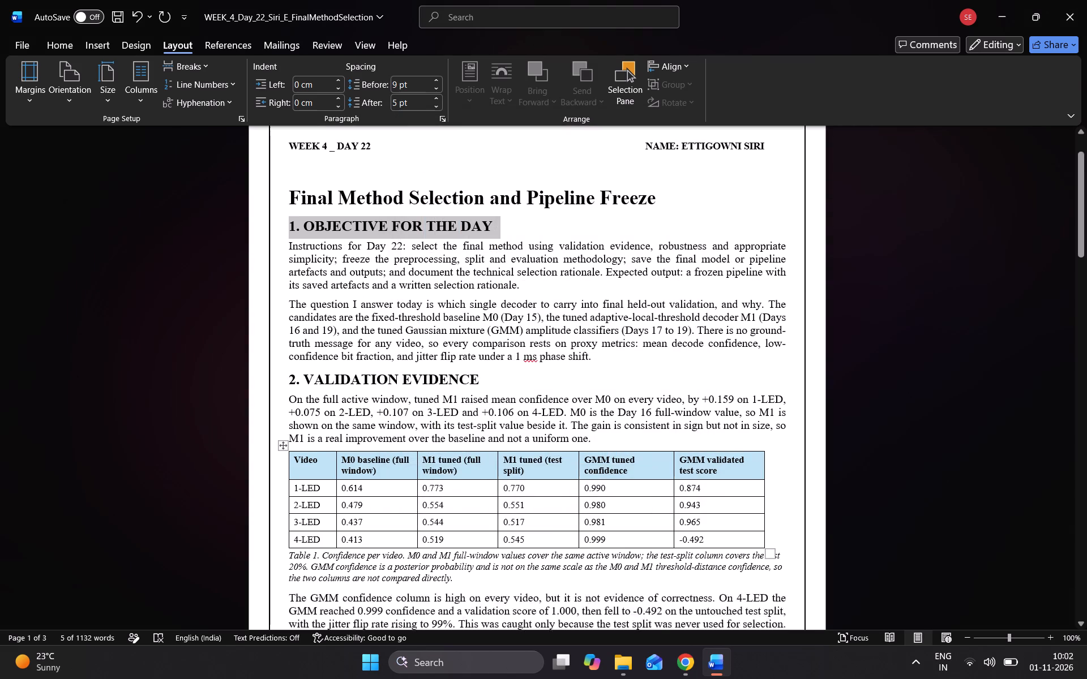
{"action": "scroll", "coordinate": [511, 495], "scroll_direction": "down", "scroll_amount": 13}
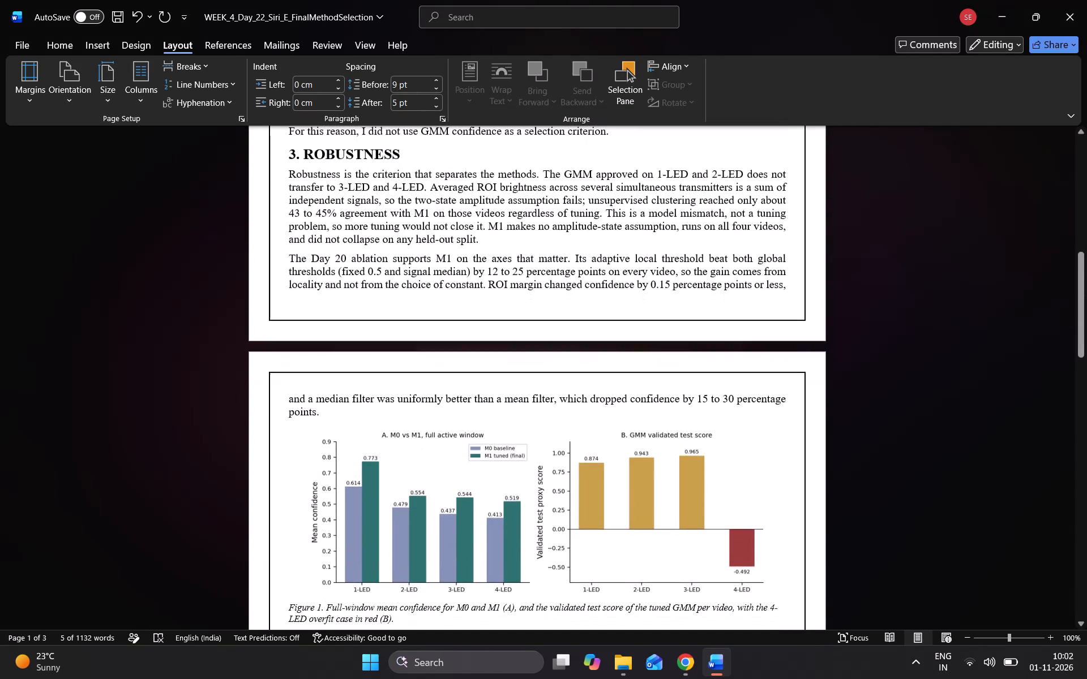
{"action": "scroll", "coordinate": [510, 489], "scroll_direction": "down", "scroll_amount": 19}
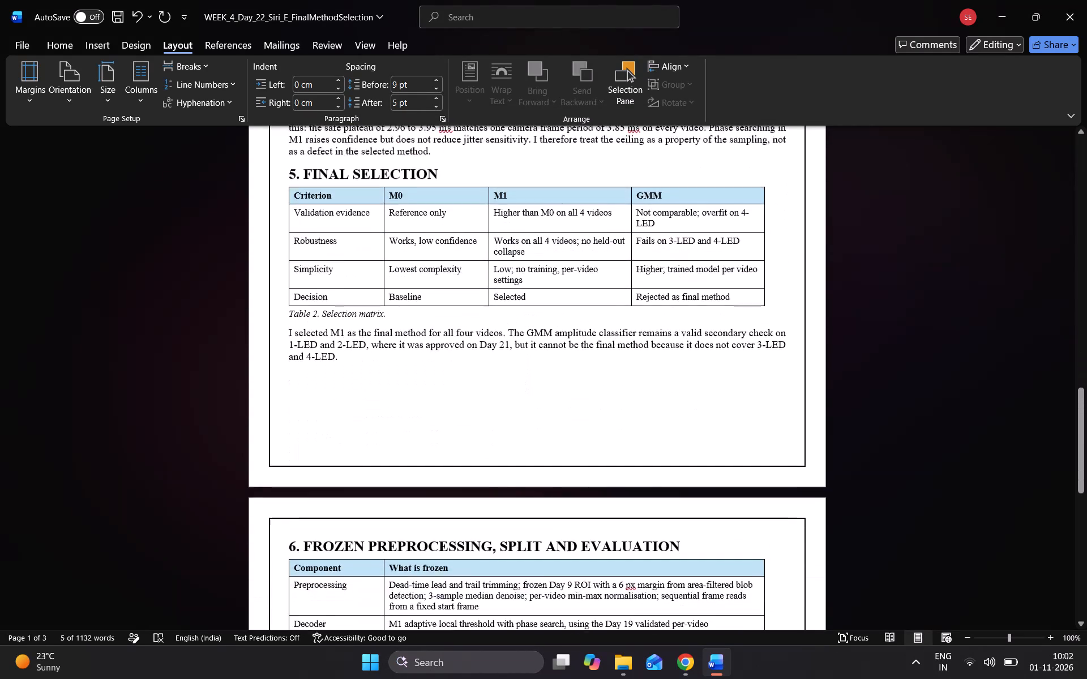
{"action": "scroll", "coordinate": [510, 484], "scroll_direction": "down", "scroll_amount": 15}
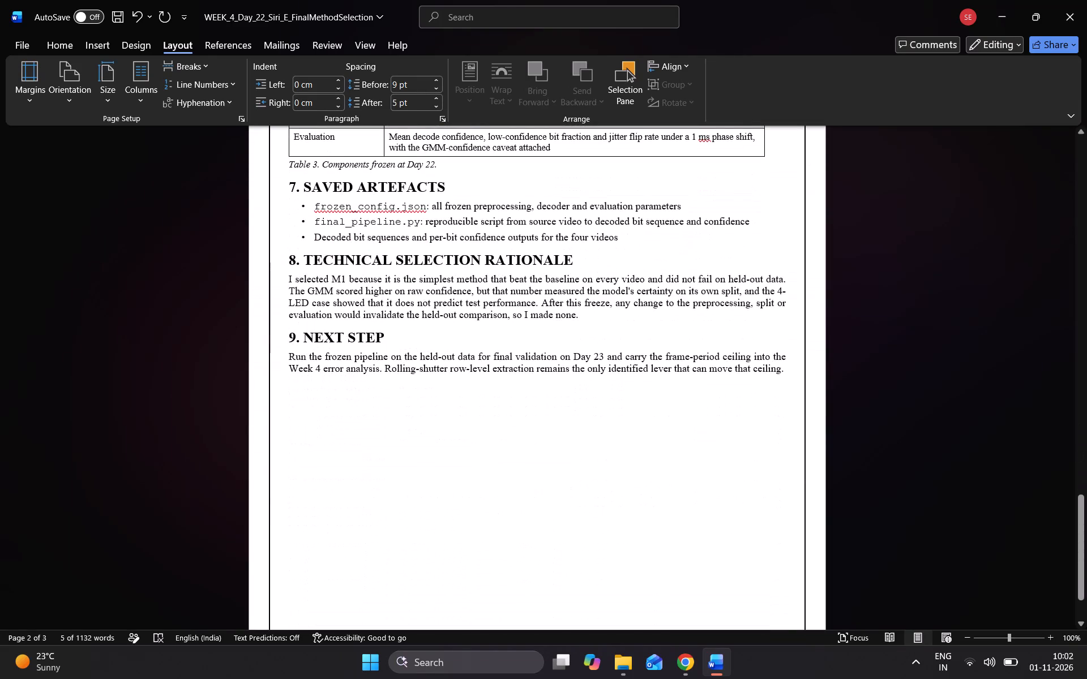
{"action": "scroll", "coordinate": [516, 475], "scroll_direction": "down", "scroll_amount": 5}
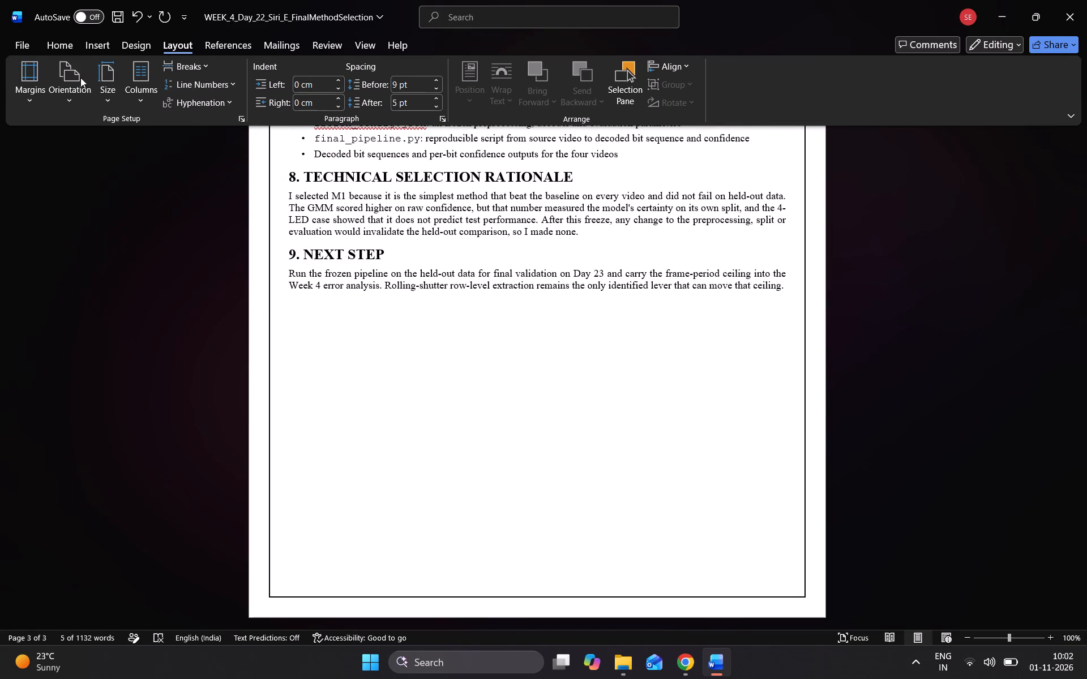
Set the top, left, bottom and right page margins to 2 cm for the whole document.
{"action": "left_click", "coordinate": [18, 99]}
{"action": "left_click", "coordinate": [68, 494]}
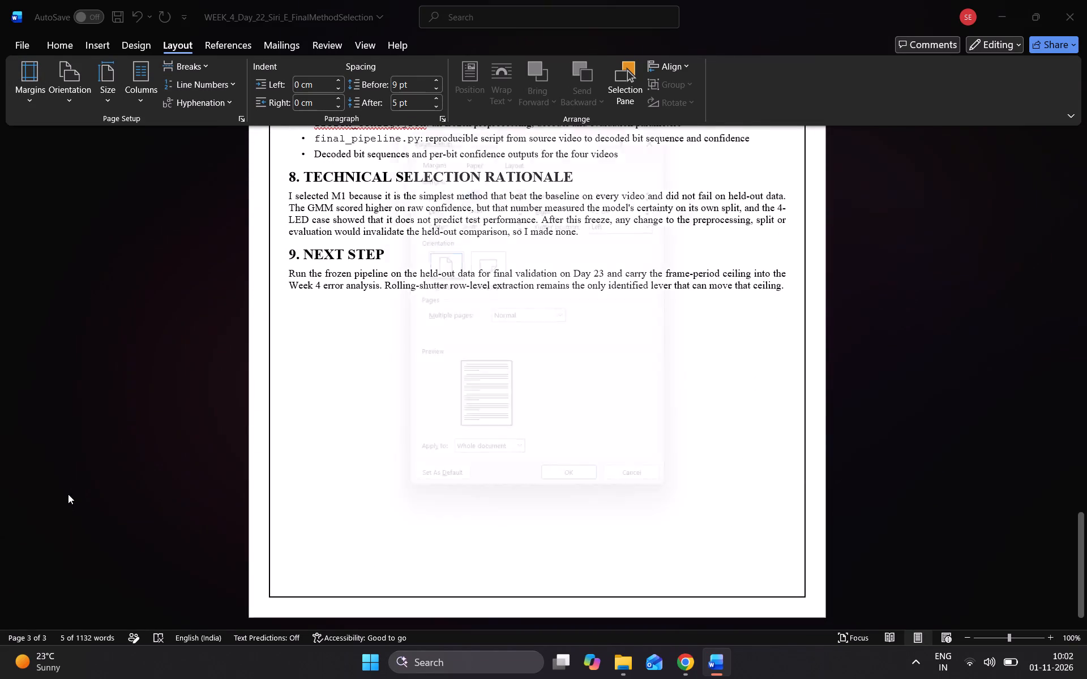
{"action": "key", "text": "BackSpace"}
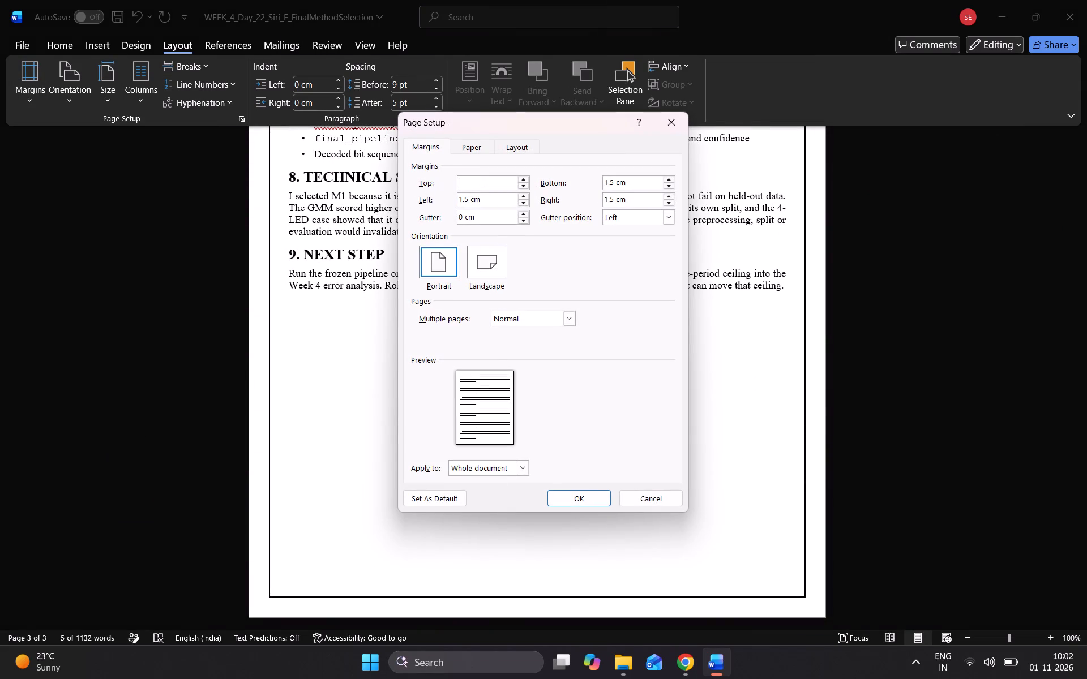
{"action": "key", "text": "2"}
{"action": "key", "text": "space"}
{"action": "left_click", "coordinate": [481, 207]}
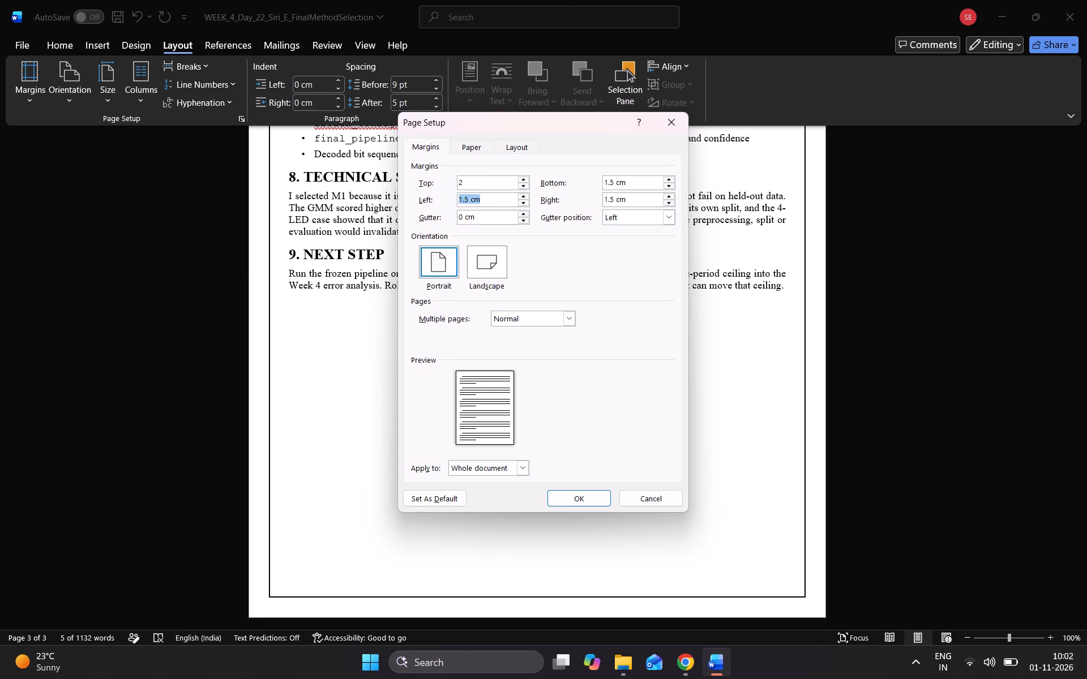
{"action": "key", "text": "BackSpace"}
{"action": "key", "text": "2"}
{"action": "left_click", "coordinate": [644, 179]}
{"action": "left_click_drag", "start_coordinate": [638, 182], "coordinate": [594, 181]}
{"action": "key", "text": "BackSpace"}
{"action": "key", "text": "2"}
{"action": "left_click", "coordinate": [611, 194]}
{"action": "key", "text": "BackSpace"}
{"action": "key", "text": "2"}
{"action": "left_click", "coordinate": [585, 496]}
Review the layout and page breaks of the whole Day 22 document, down to Next Step and back to the first page.
{"action": "scroll", "coordinate": [585, 496], "scroll_direction": "up", "scroll_amount": 8}
{"action": "scroll", "coordinate": [585, 486], "scroll_direction": "down", "scroll_amount": 10}
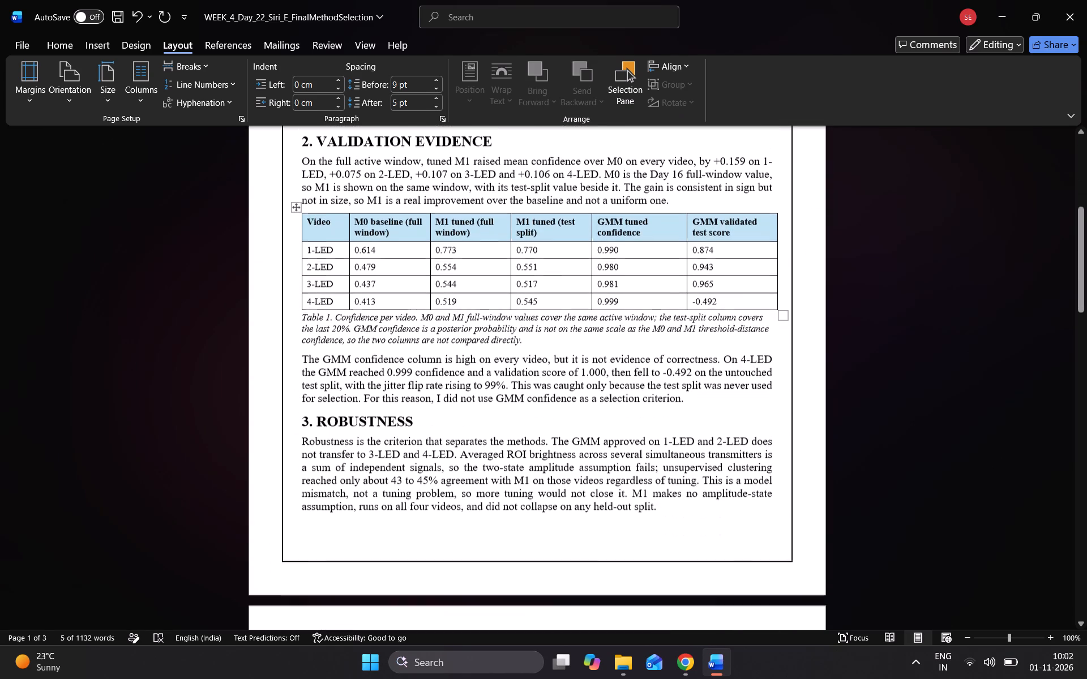
{"action": "scroll", "coordinate": [584, 474], "scroll_direction": "down", "scroll_amount": 19}
{"action": "scroll", "coordinate": [583, 469], "scroll_direction": "down", "scroll_amount": 6}
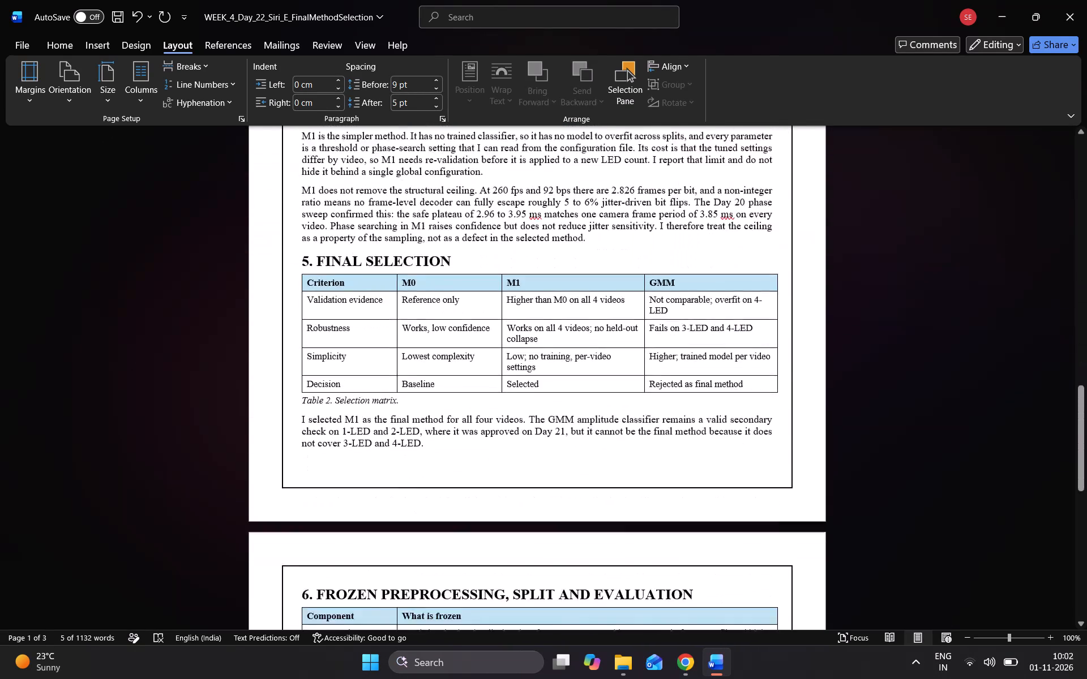
{"action": "scroll", "coordinate": [583, 469], "scroll_direction": "down", "scroll_amount": 18}
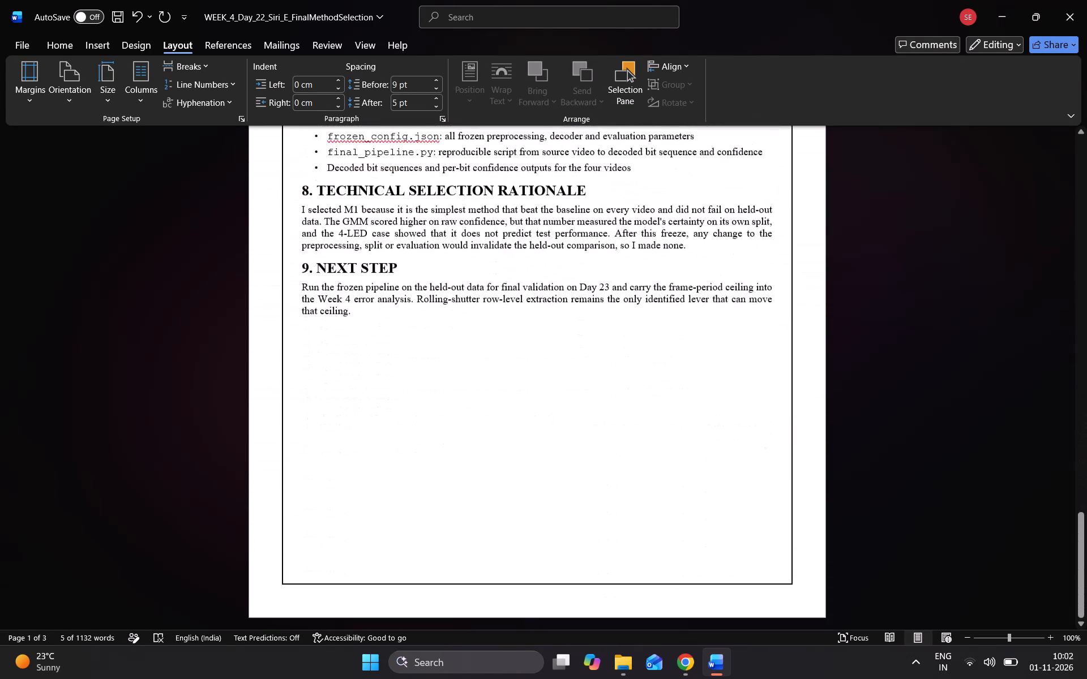
{"action": "scroll", "coordinate": [583, 469], "scroll_direction": "up", "scroll_amount": 11}
{"action": "scroll", "coordinate": [559, 427], "scroll_direction": "up", "scroll_amount": 11}
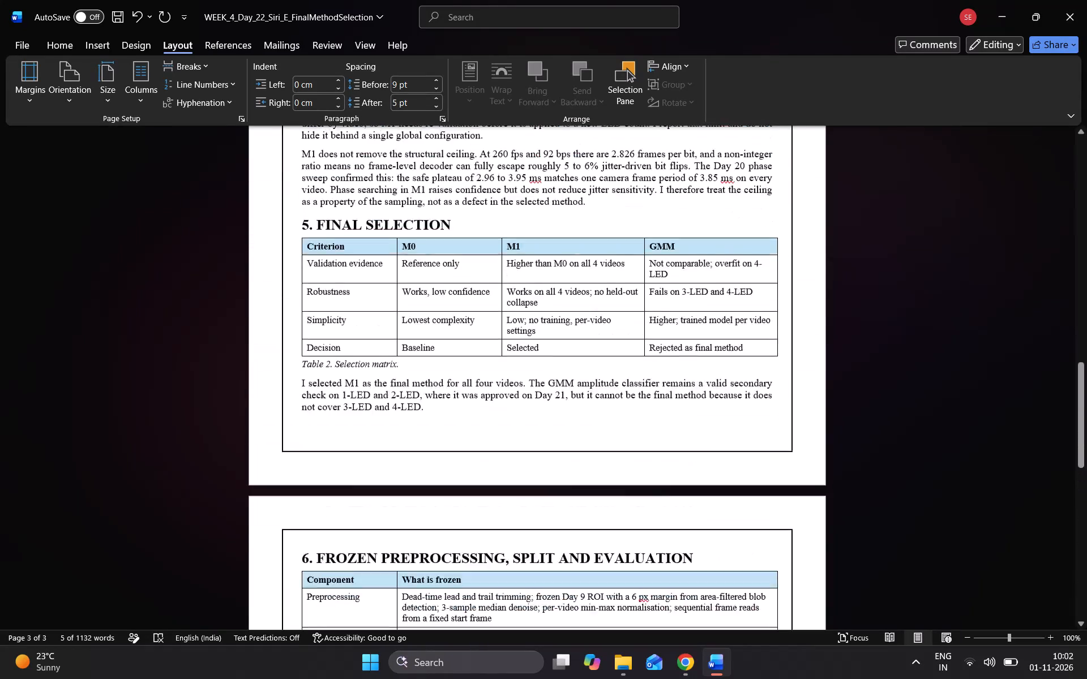
{"action": "scroll", "coordinate": [555, 393], "scroll_direction": "up", "scroll_amount": 16}
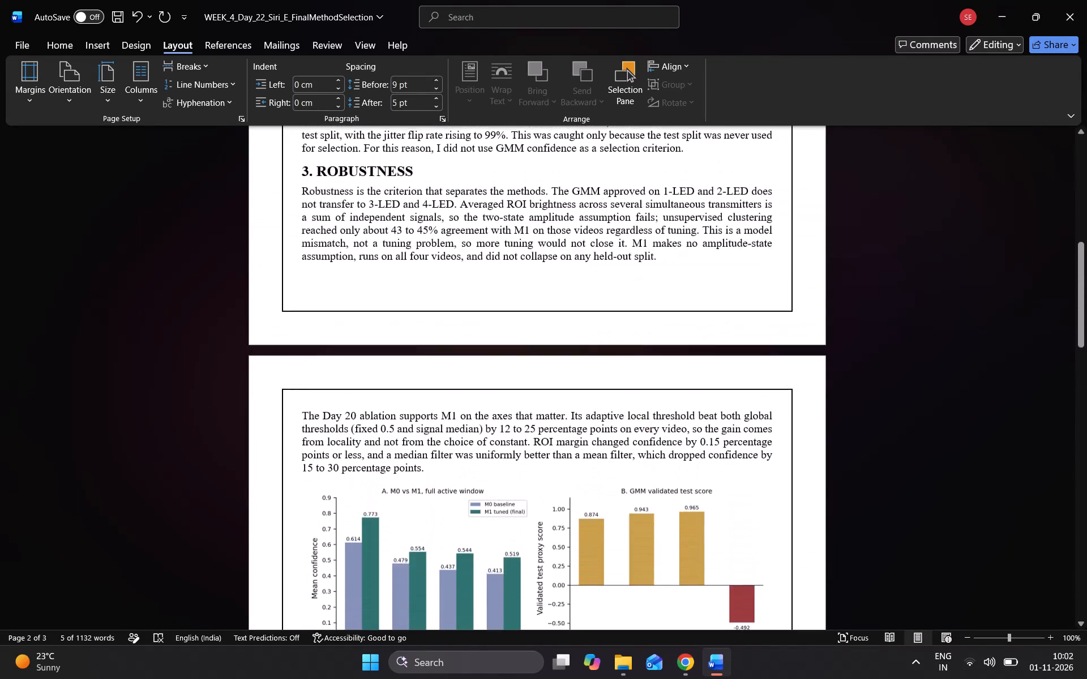
{"action": "scroll", "coordinate": [555, 393], "scroll_direction": "up", "scroll_amount": 17}
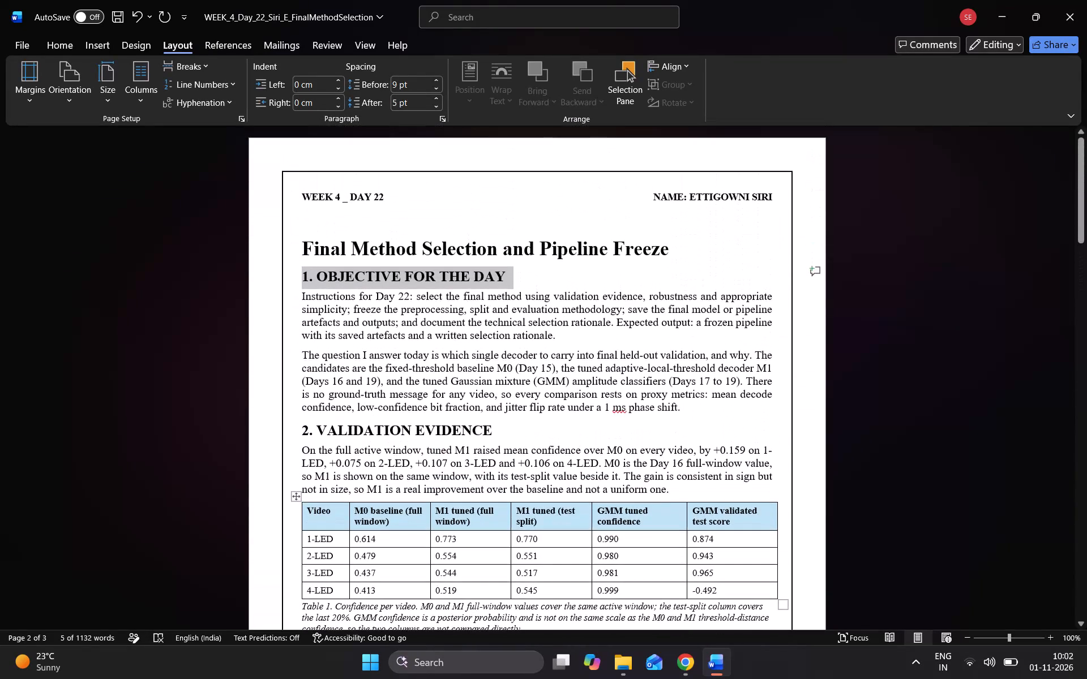
Check the font size of the body paragraphs from Objective for the Day through Robustness.
{"action": "left_click", "coordinate": [547, 348]}
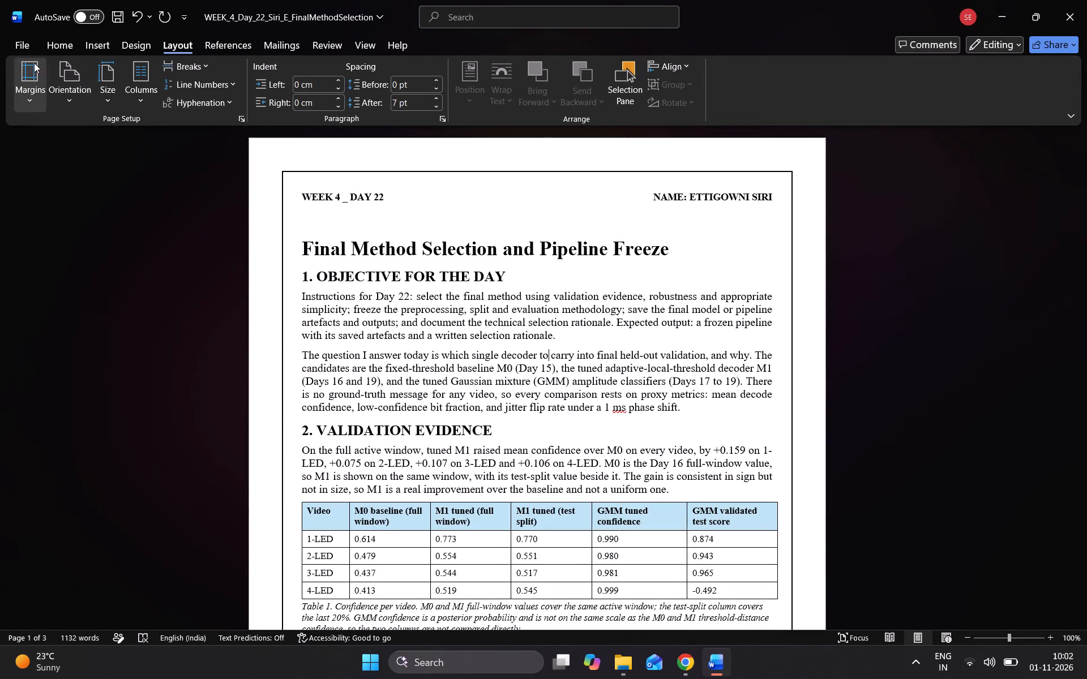
{"action": "left_click", "coordinate": [46, 50]}
{"action": "scroll", "coordinate": [508, 318], "scroll_direction": "down", "scroll_amount": 4}
{"action": "left_click", "coordinate": [517, 325]}
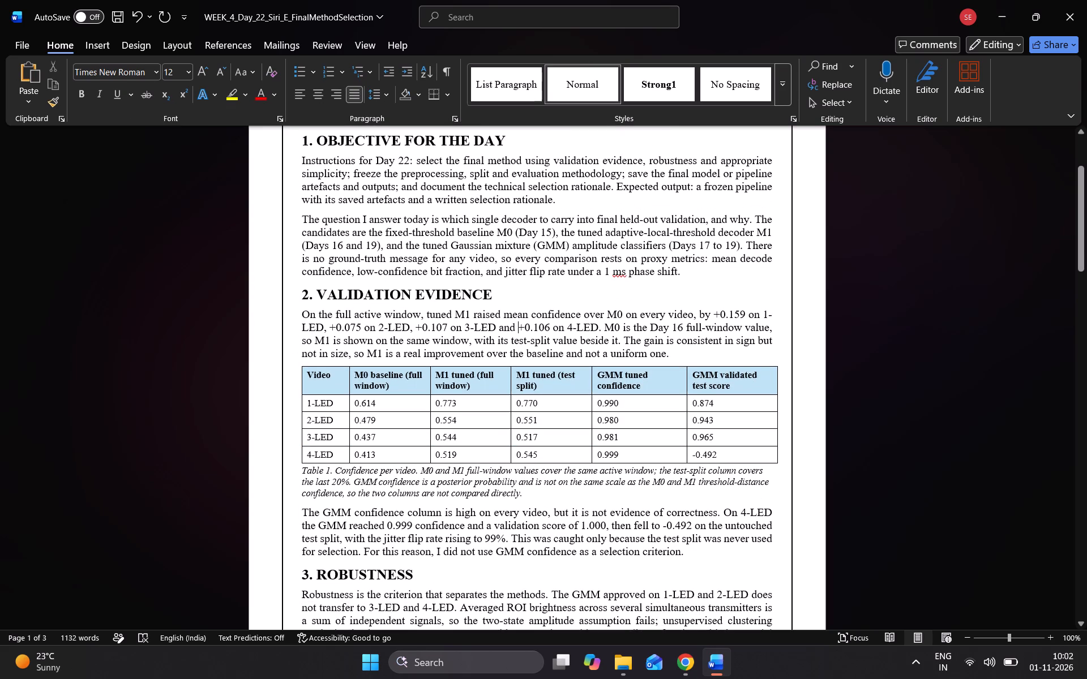
{"action": "scroll", "coordinate": [530, 366], "scroll_direction": "down", "scroll_amount": 4}
{"action": "left_click", "coordinate": [527, 396]}
{"action": "scroll", "coordinate": [527, 396], "scroll_direction": "down", "scroll_amount": 2}
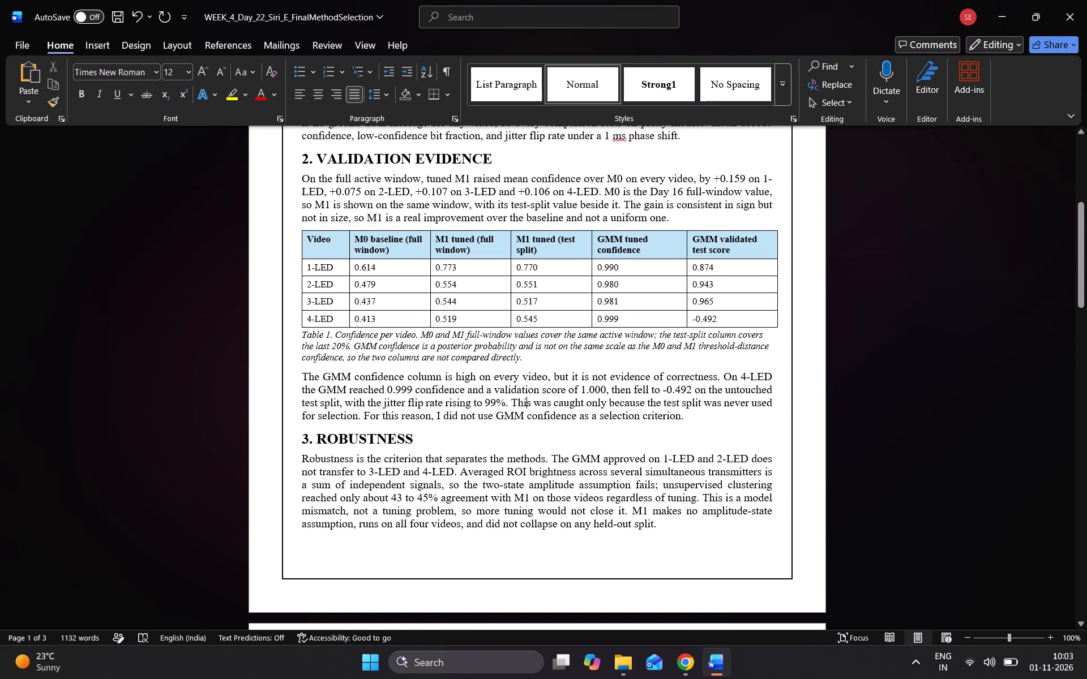
{"action": "scroll", "coordinate": [527, 396], "scroll_direction": "down", "scroll_amount": 2}
{"action": "left_click", "coordinate": [594, 378]}
{"action": "scroll", "coordinate": [594, 378], "scroll_direction": "down", "scroll_amount": 5}
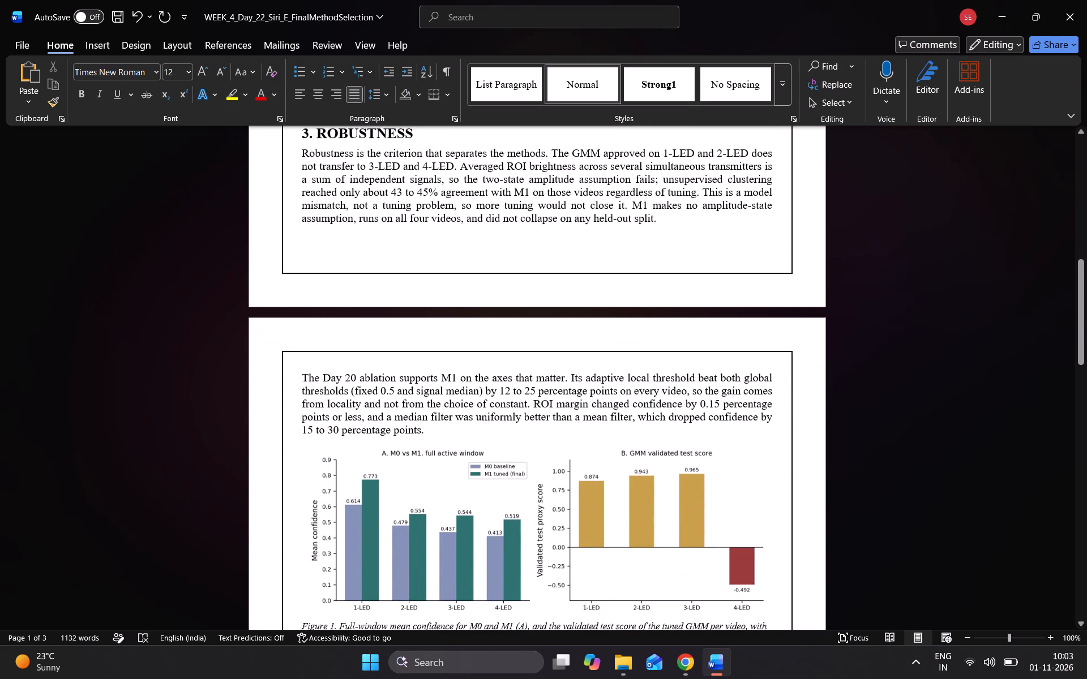
{"action": "left_click", "coordinate": [592, 394]}
{"action": "scroll", "coordinate": [592, 394], "scroll_direction": "down", "scroll_amount": 9}
Increase the font size to 12 for both Simplicity and Known Limits paragraphs and the final-method paragraph below Table 2.
{"action": "left_click", "coordinate": [585, 455]}
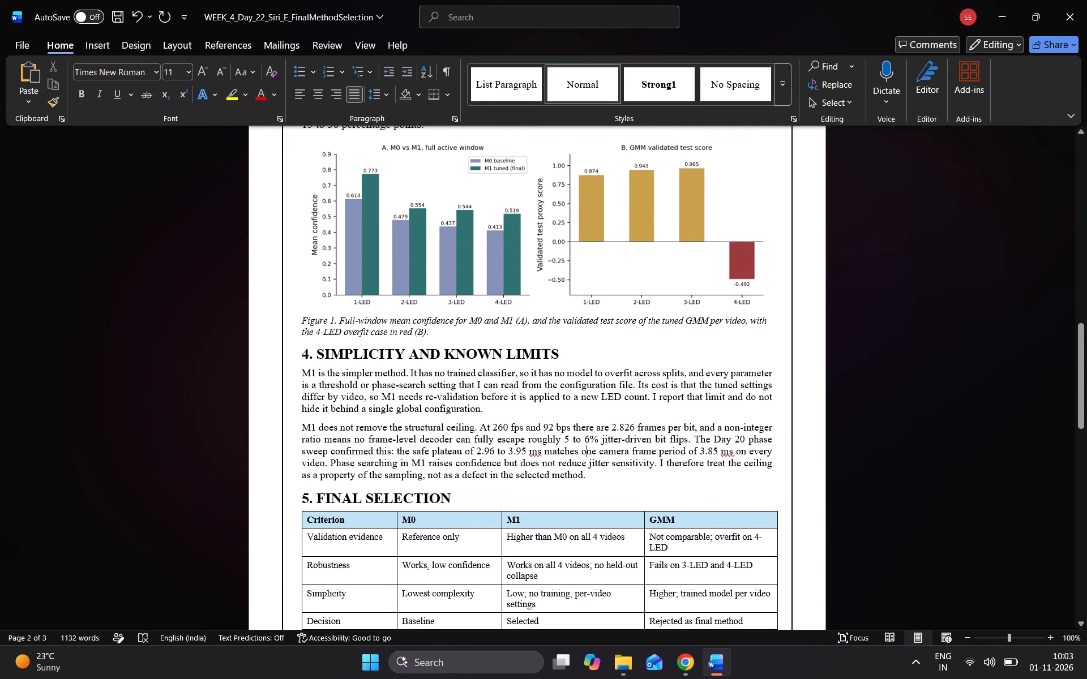
{"action": "left_click_drag", "start_coordinate": [592, 480], "coordinate": [306, 371]}
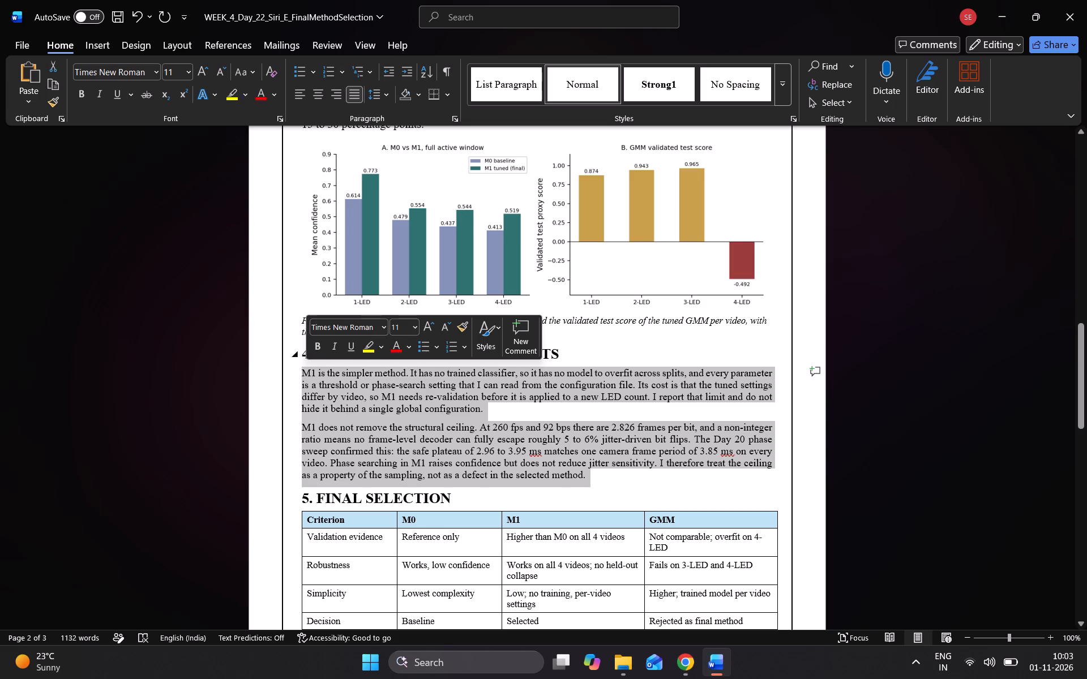
{"action": "left_click", "coordinate": [422, 328]}
{"action": "scroll", "coordinate": [447, 407], "scroll_direction": "down", "scroll_amount": 9}
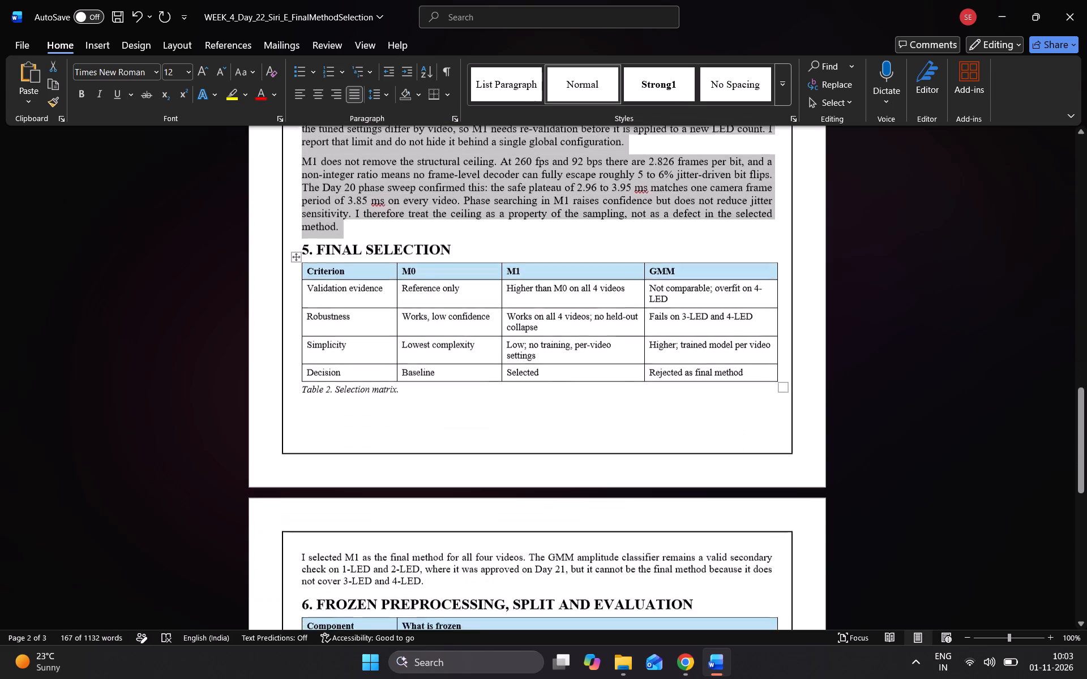
{"action": "scroll", "coordinate": [450, 419], "scroll_direction": "down", "scroll_amount": 4}
{"action": "left_click_drag", "start_coordinate": [430, 414], "coordinate": [285, 384]}
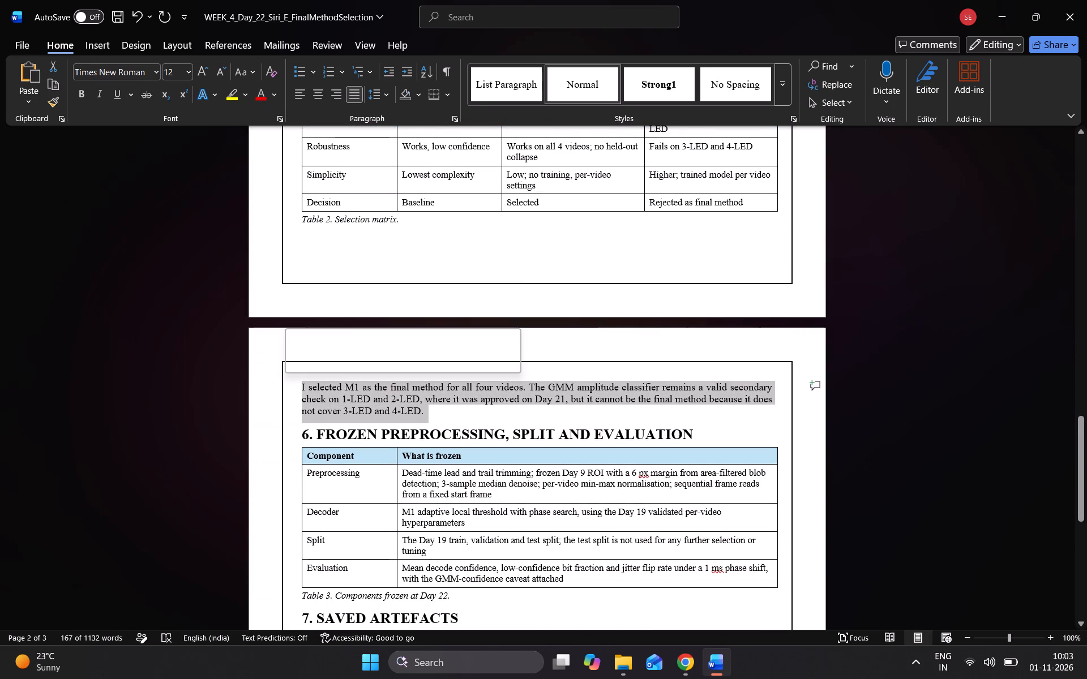
{"action": "left_click", "coordinate": [408, 342]}
Increase the font size to 12 for the Technical Selection Rationale paragraph and the three Saved Artefacts bullets.
{"action": "scroll", "coordinate": [422, 401], "scroll_direction": "down", "scroll_amount": 5}
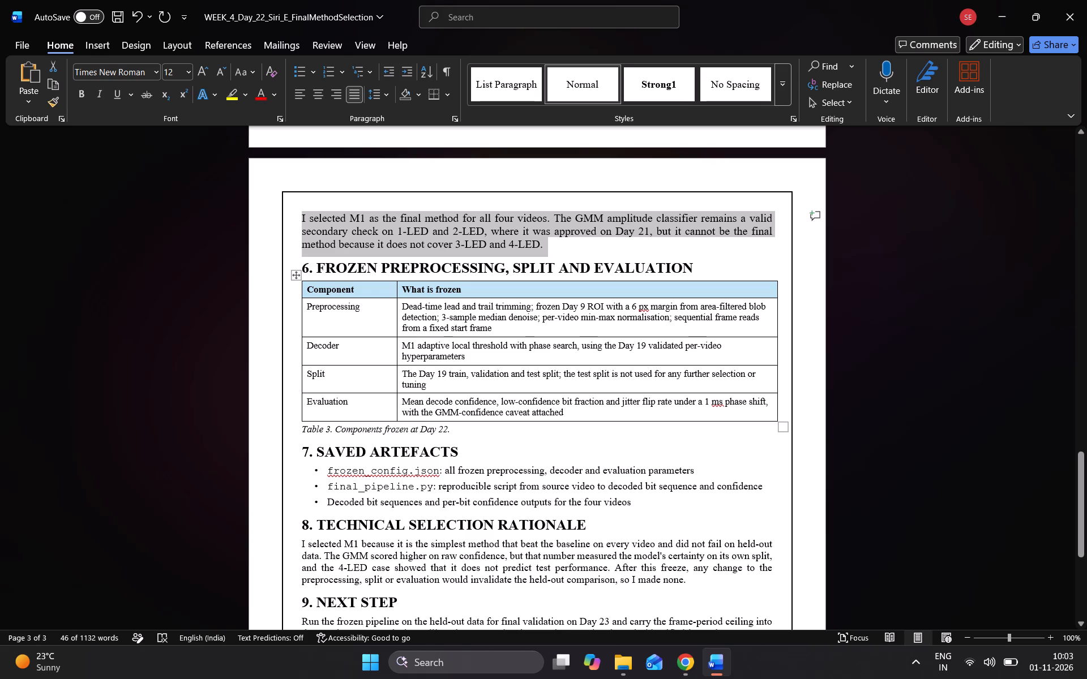
{"action": "scroll", "coordinate": [428, 415], "scroll_direction": "down", "scroll_amount": 3}
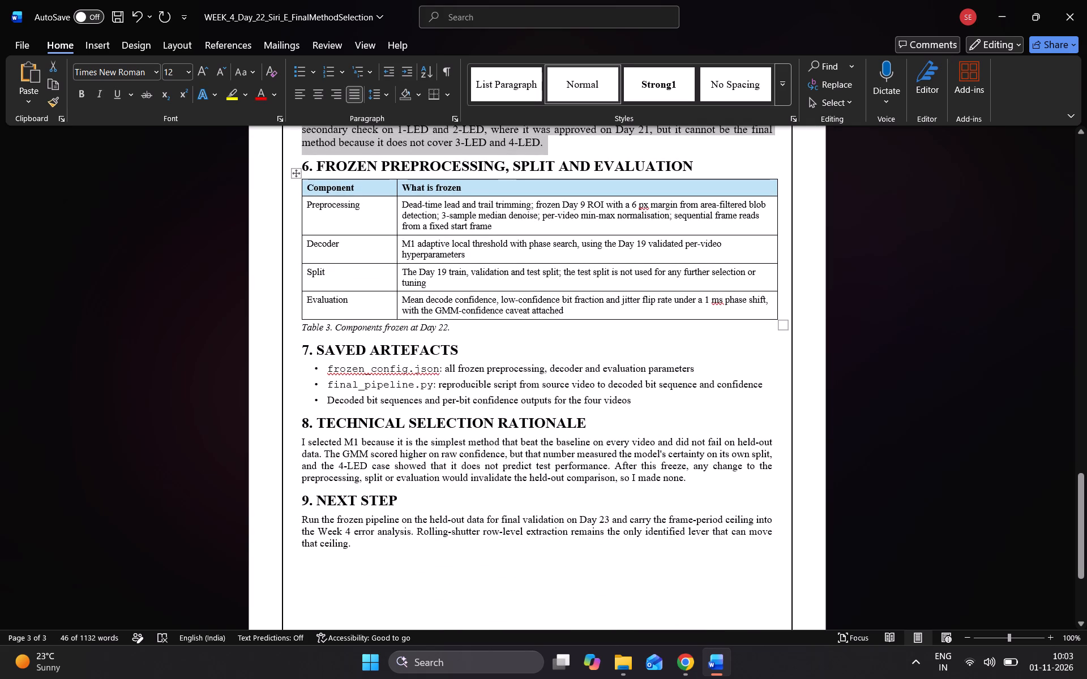
{"action": "left_click_drag", "start_coordinate": [692, 483], "coordinate": [247, 450]}
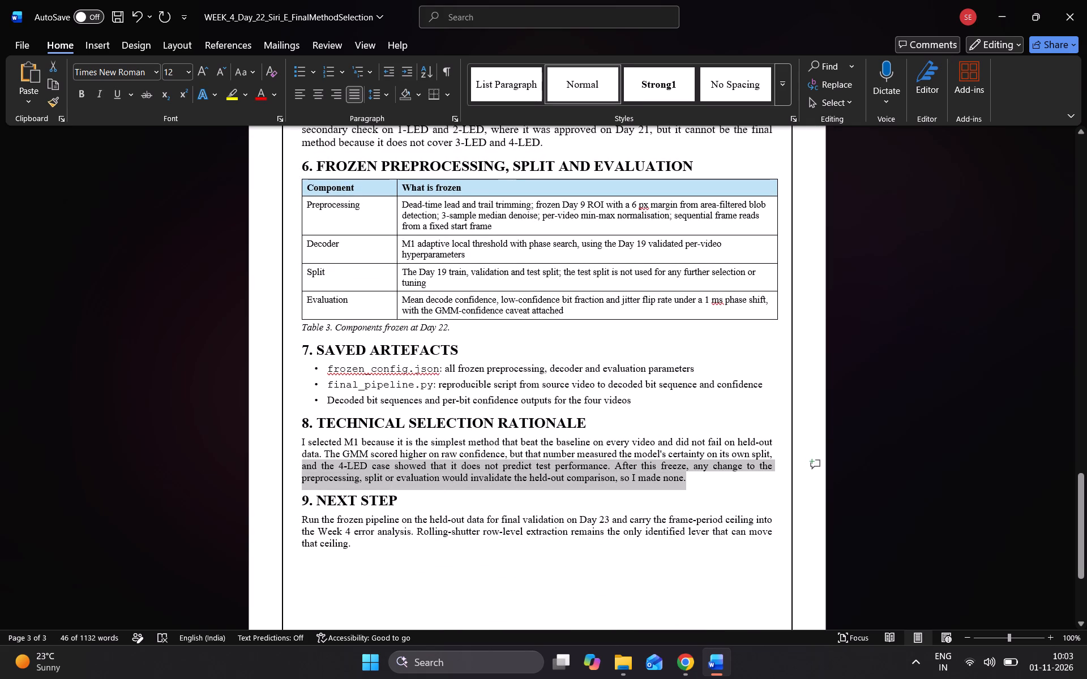
{"action": "left_click_drag", "start_coordinate": [247, 450], "coordinate": [258, 444]}
{"action": "left_click", "coordinate": [376, 399]}
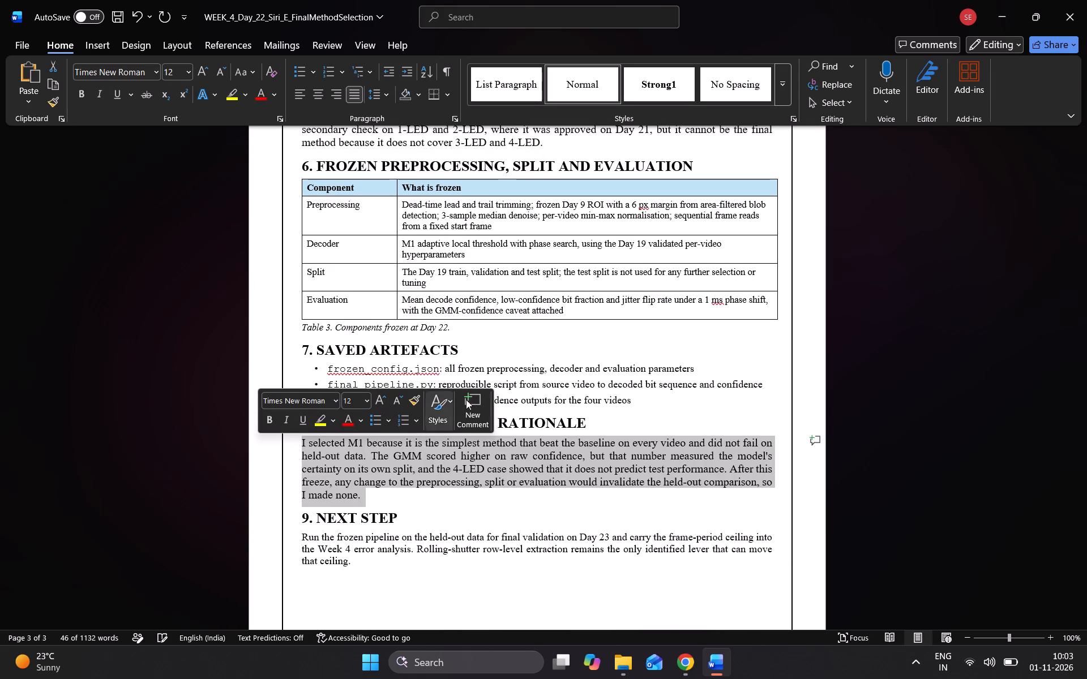
{"action": "left_click_drag", "start_coordinate": [648, 406], "coordinate": [305, 369]}
{"action": "left_click", "coordinate": [426, 327]}
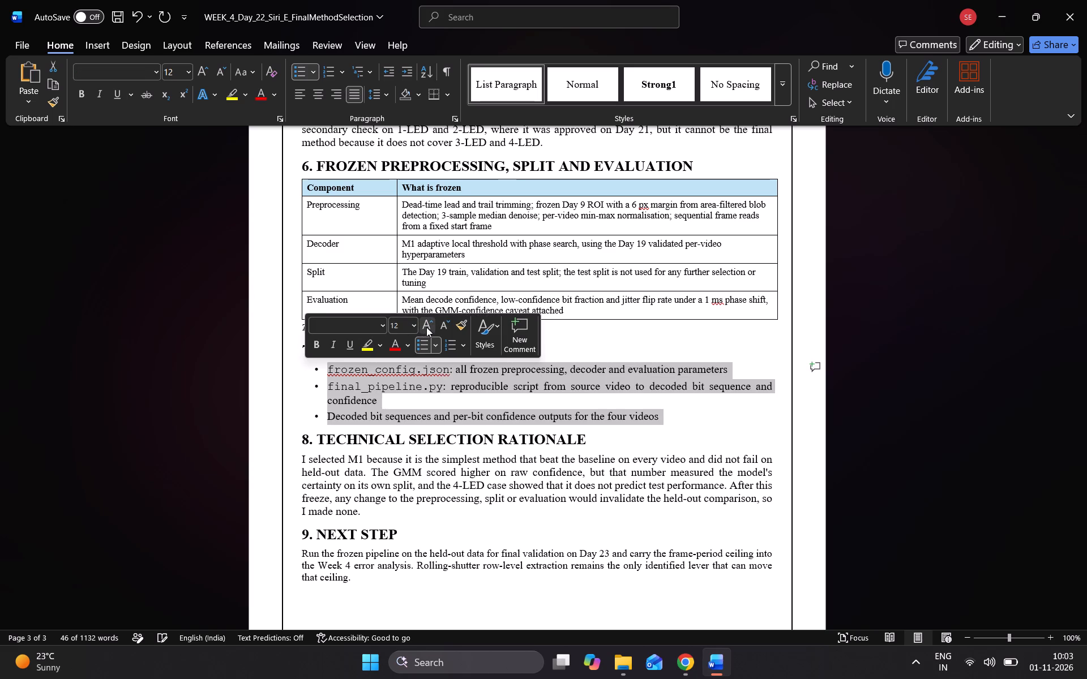
{"action": "left_click", "coordinate": [404, 372]}
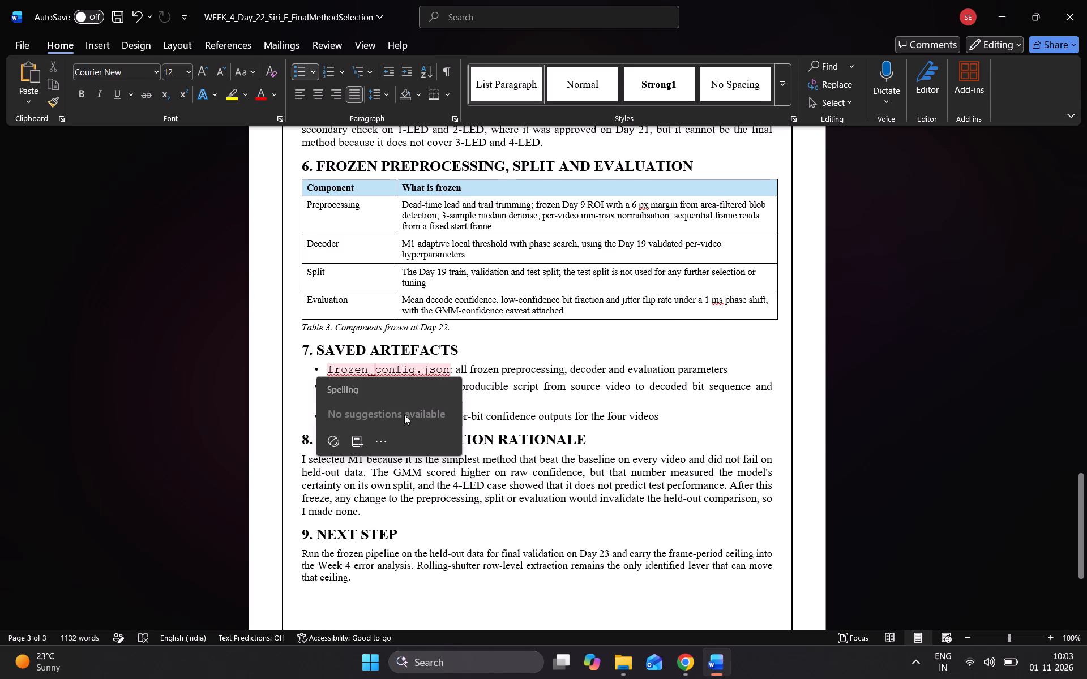
Increase the font size to 12 for the Next Step paragraph.
{"action": "scroll", "coordinate": [413, 451], "scroll_direction": "down", "scroll_amount": 3}
{"action": "left_click_drag", "start_coordinate": [359, 521], "coordinate": [311, 511]}
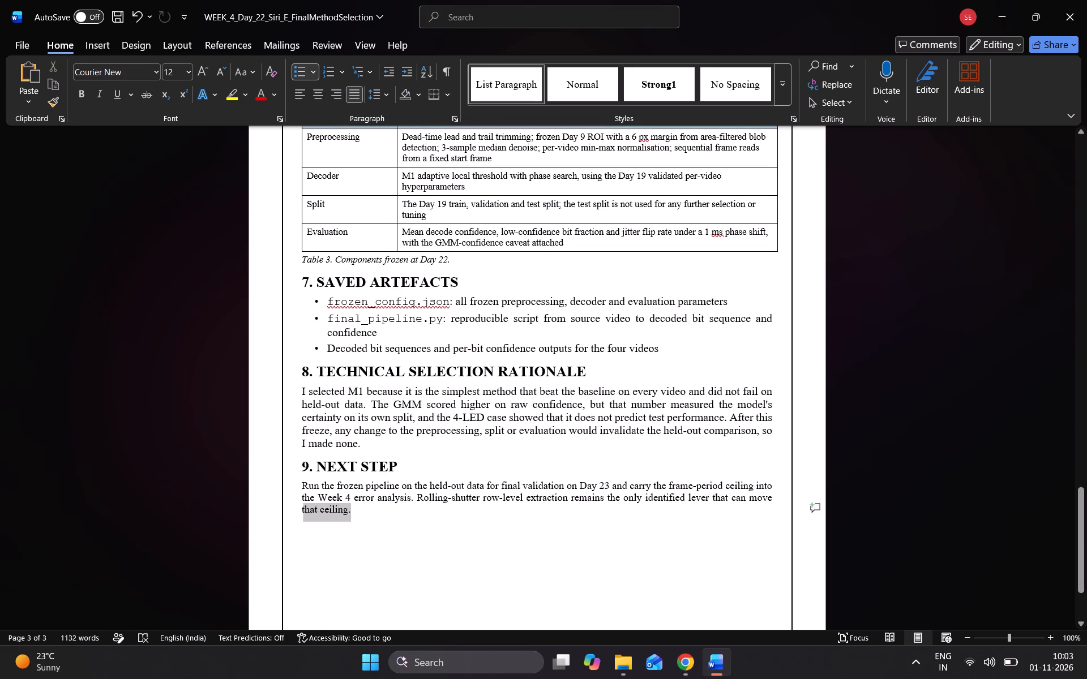
{"action": "left_click_drag", "start_coordinate": [311, 511], "coordinate": [305, 488]}
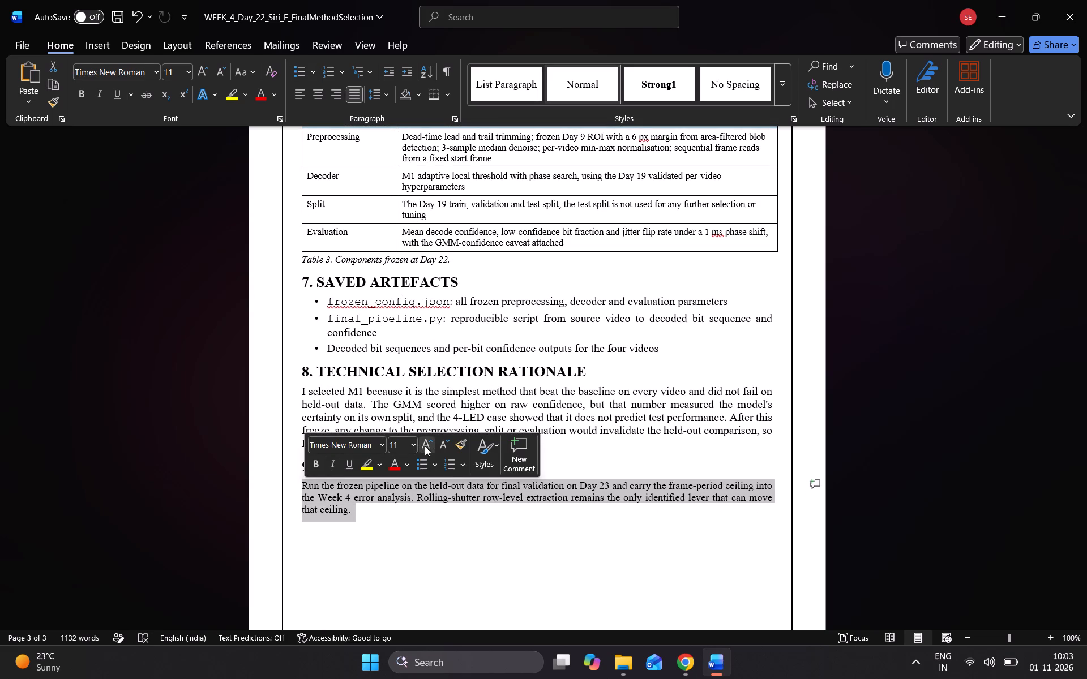
{"action": "left_click", "coordinate": [427, 446]}
{"action": "left_click", "coordinate": [486, 541]}
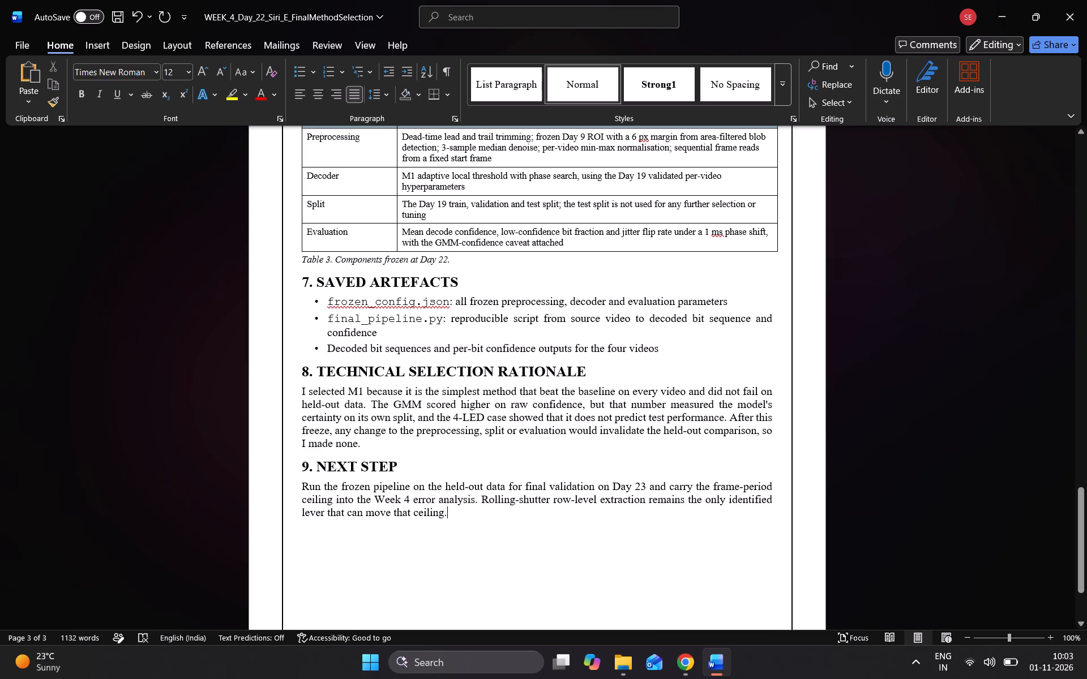
Save the Day 22 document.
{"action": "scroll", "coordinate": [422, 444], "scroll_direction": "up", "scroll_amount": 20}
{"action": "scroll", "coordinate": [422, 444], "scroll_direction": "up", "scroll_amount": 10}
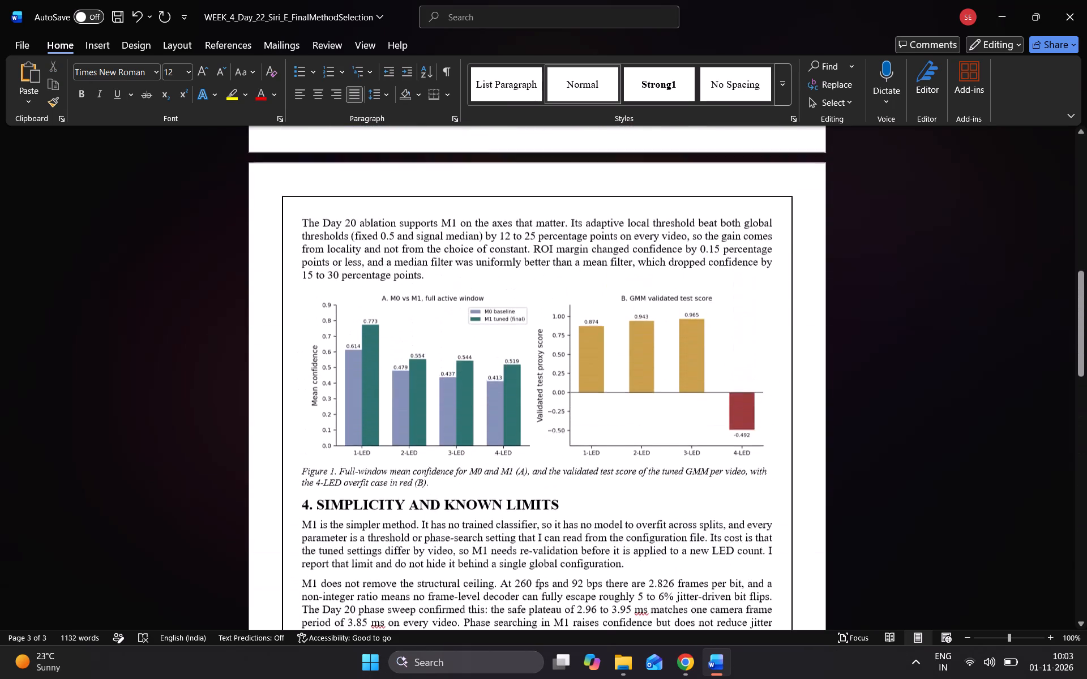
{"action": "scroll", "coordinate": [410, 431], "scroll_direction": "up", "scroll_amount": 6}
{"action": "left_click", "coordinate": [1016, 504]}
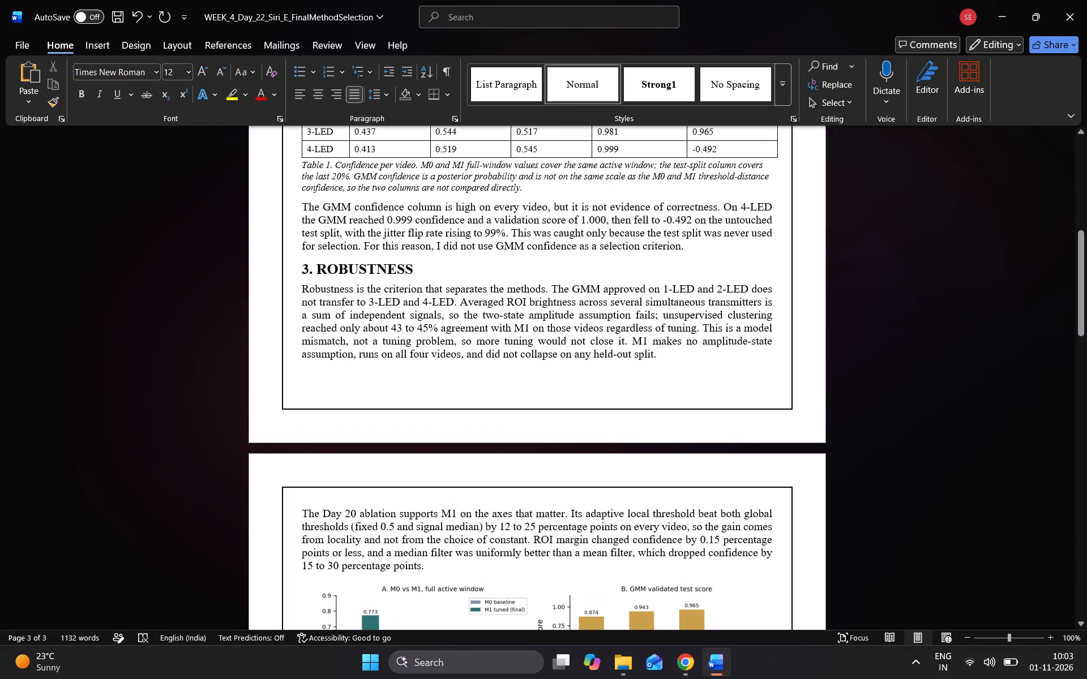
{"action": "key", "text": "ctrl+s"}
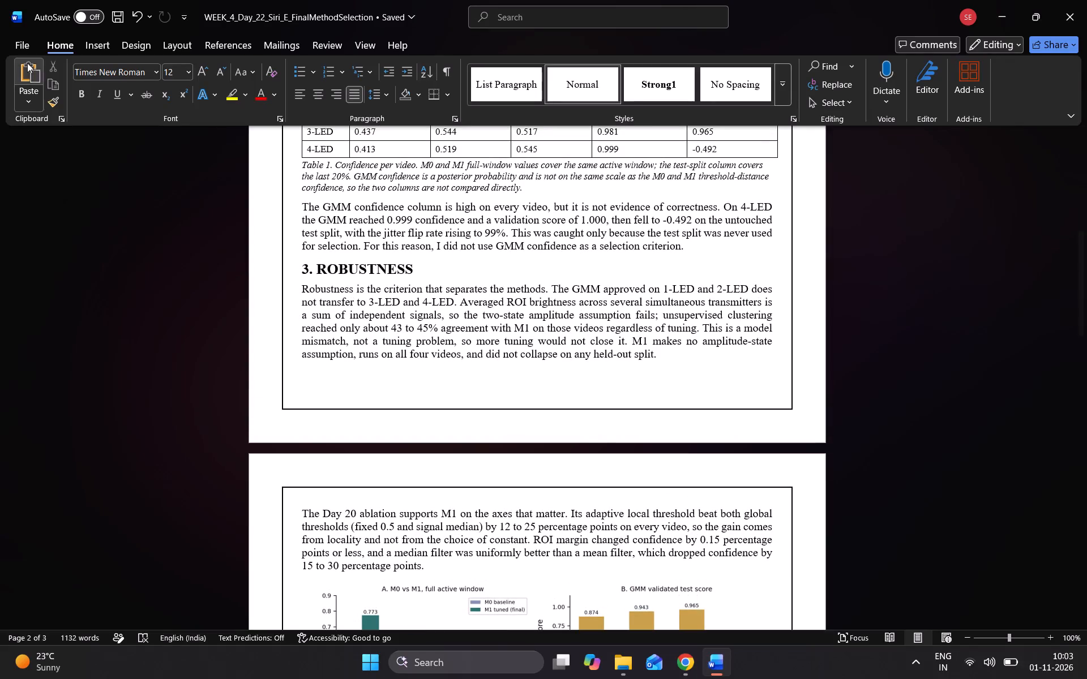
{"action": "left_click", "coordinate": [22, 48]}
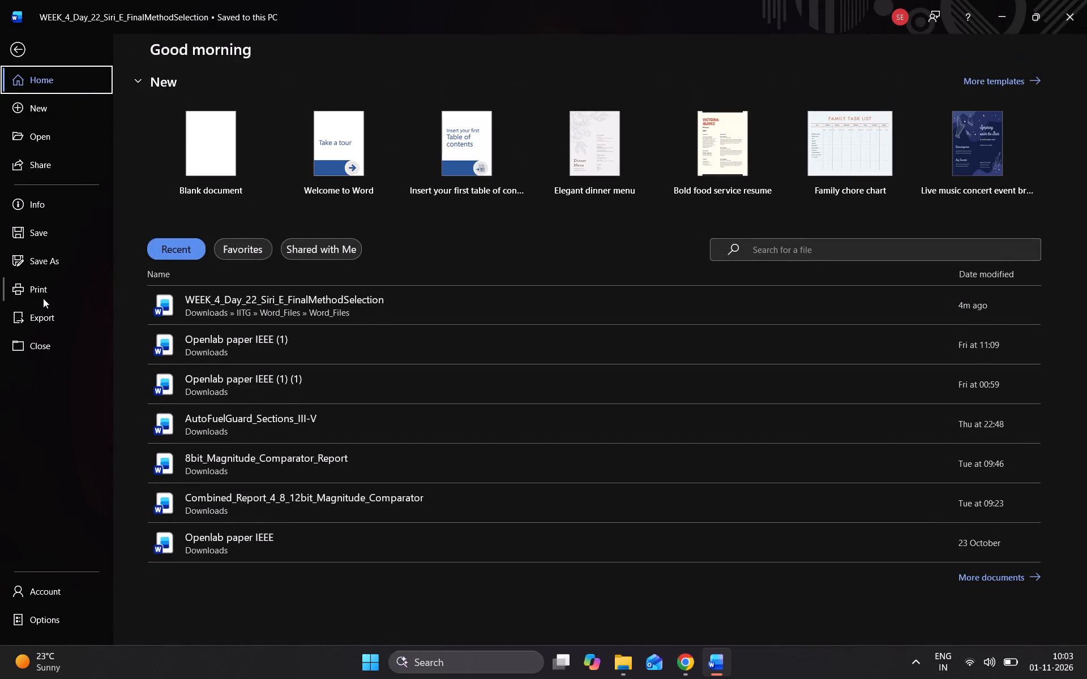
{"action": "left_click", "coordinate": [54, 265]}
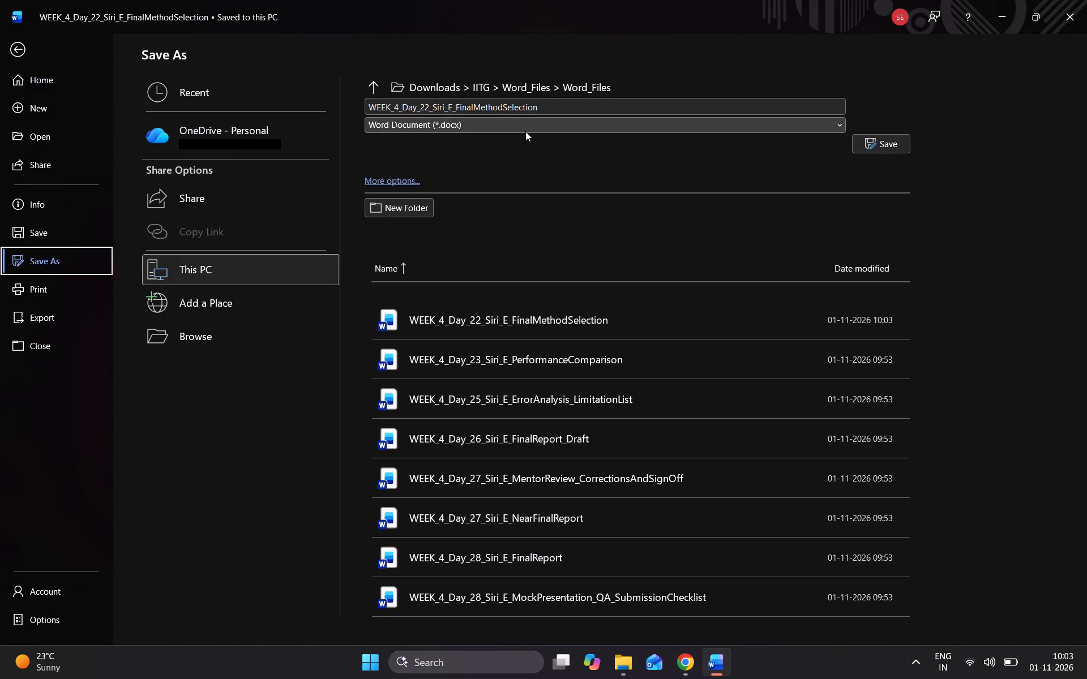
{"action": "left_click", "coordinate": [531, 129]}
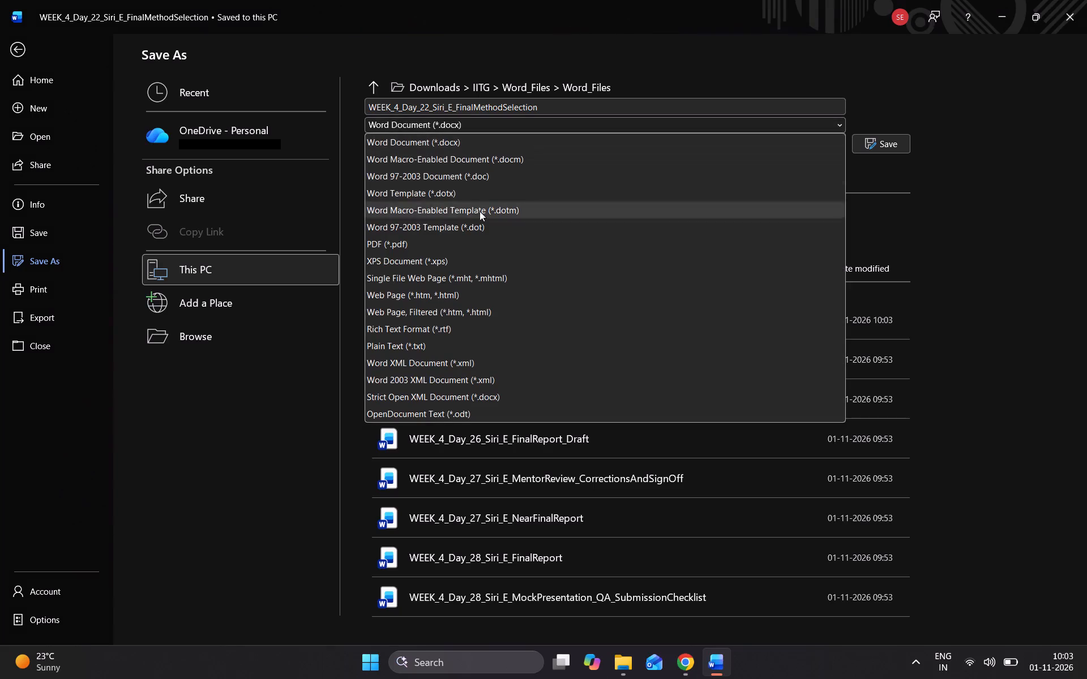
{"action": "left_click", "coordinate": [456, 247]}
{"action": "left_click", "coordinate": [480, 91]}
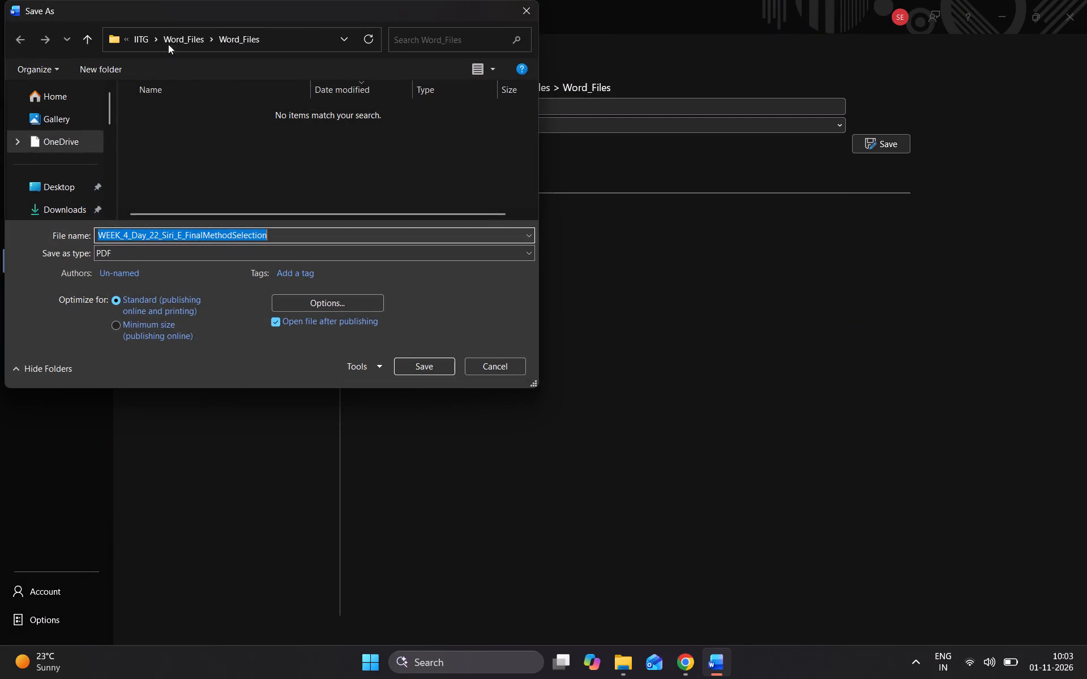
{"action": "left_click", "coordinate": [140, 37]}
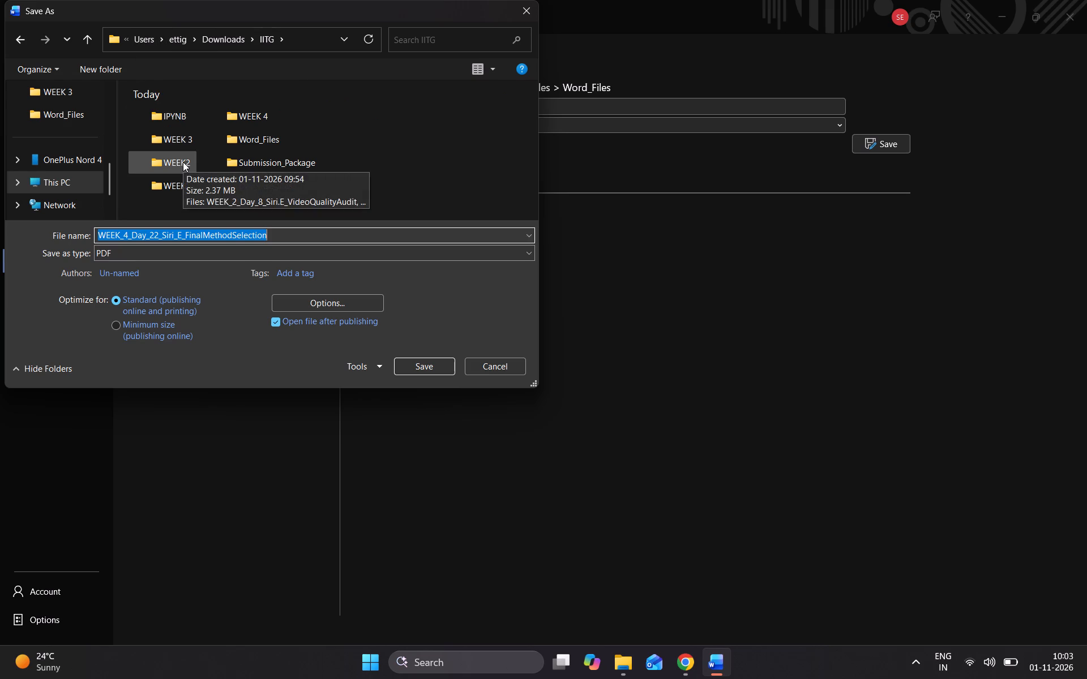
{"action": "double_click", "coordinate": [234, 120]}
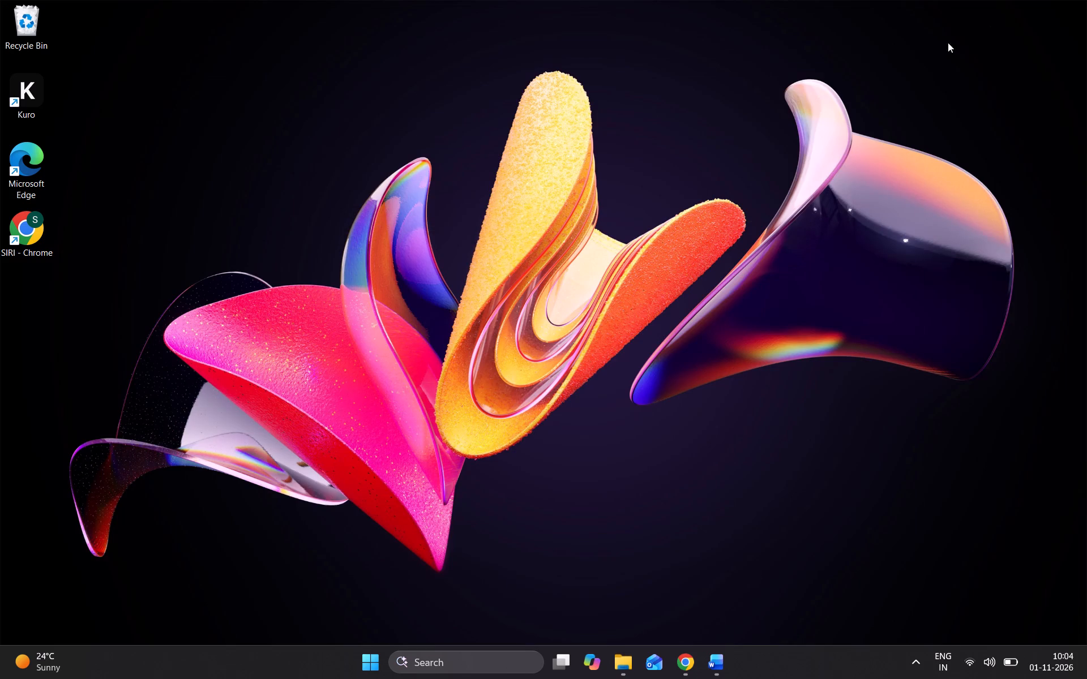
{"action": "double_click", "coordinate": [30, 87]}
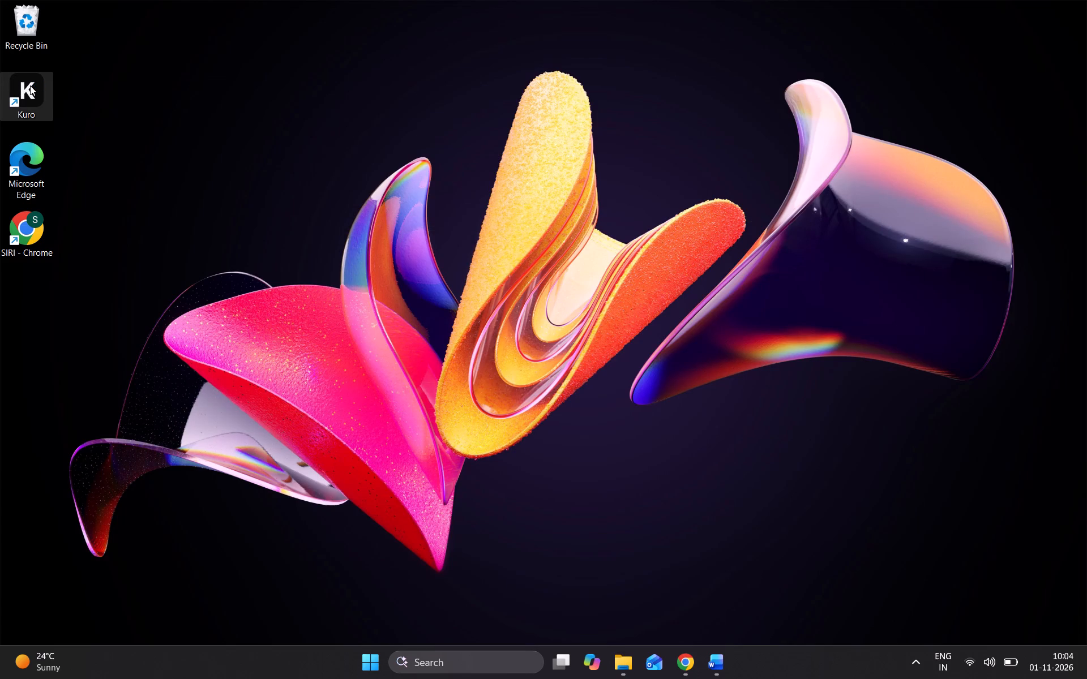
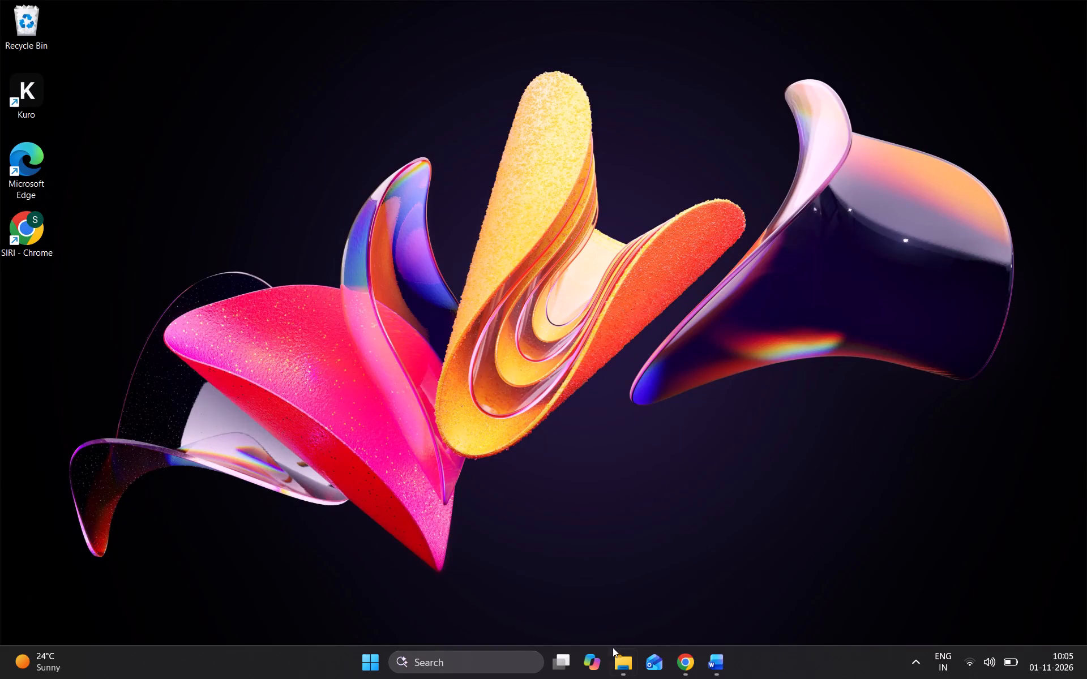
Open the Week 4 Day 23 PerformanceComparison report from the Word_Files folder in Word and enable editing.
{"action": "left_click", "coordinate": [616, 663]}
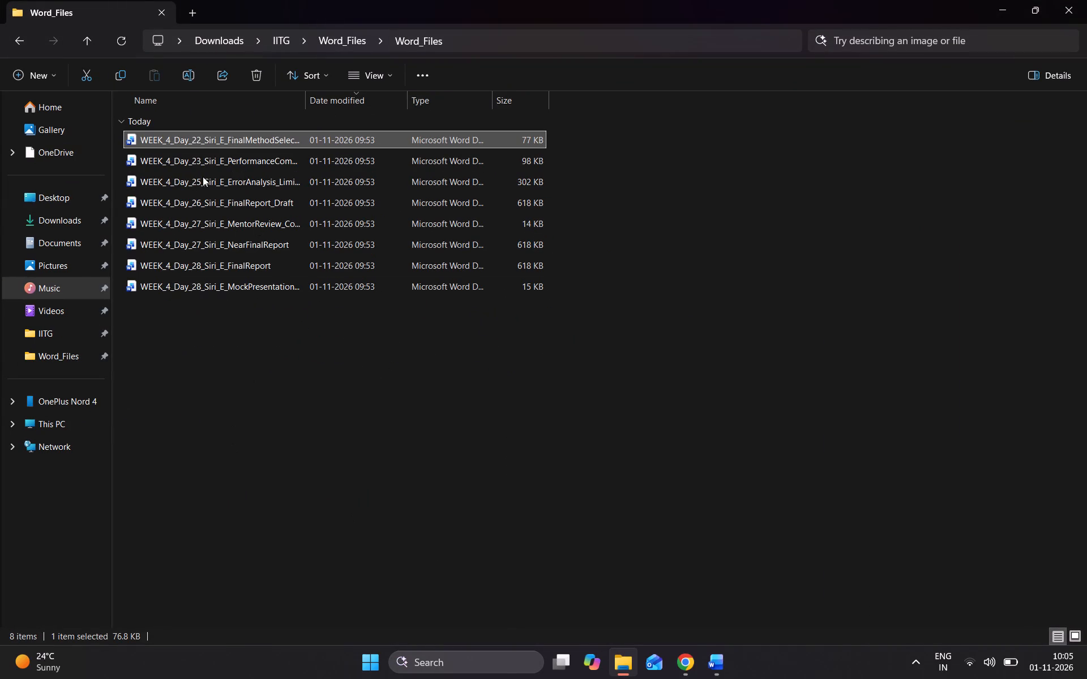
{"action": "double_click", "coordinate": [203, 165]}
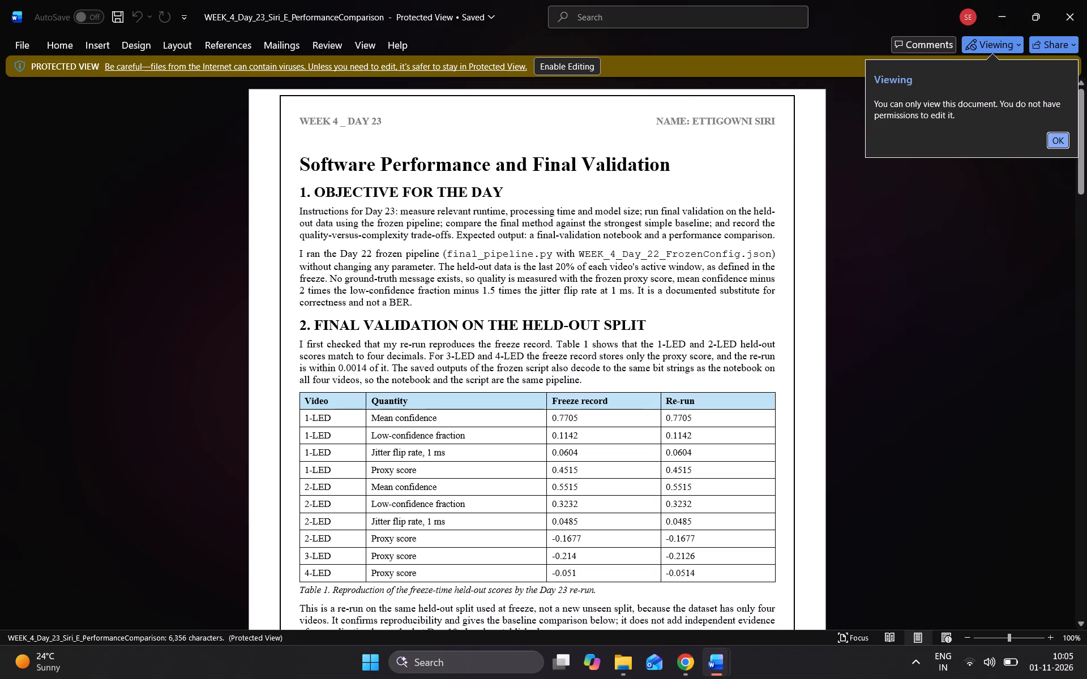
{"action": "left_click", "coordinate": [582, 67]}
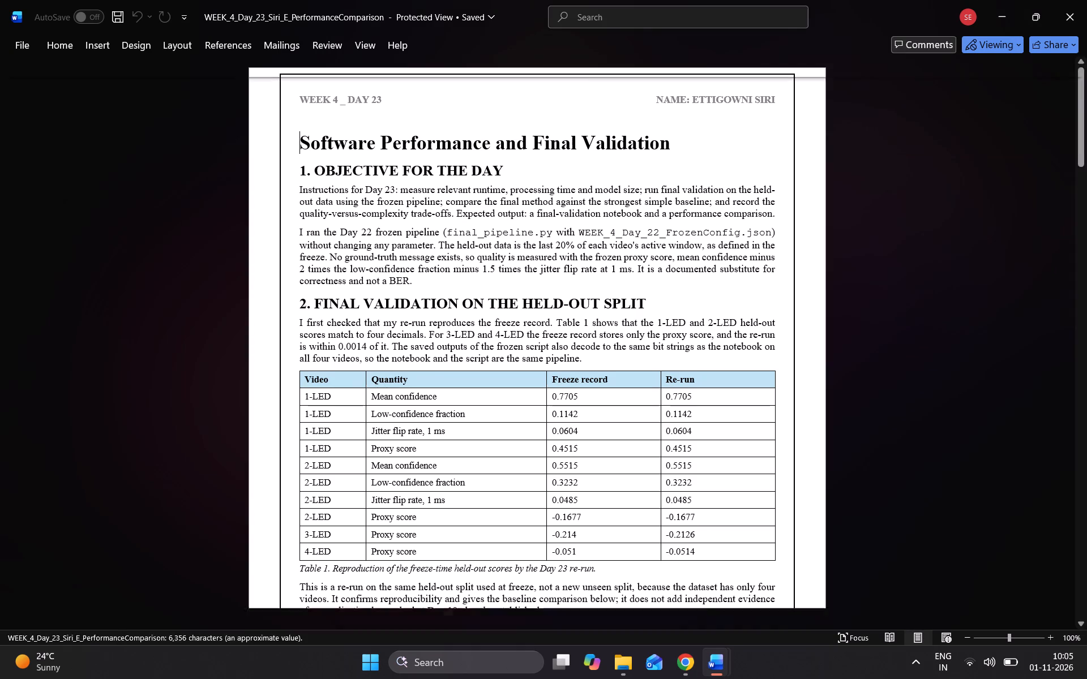
Cut the week/day and name line out of the Day 23 report's page header and leave the header.
{"action": "double_click", "coordinate": [378, 166]}
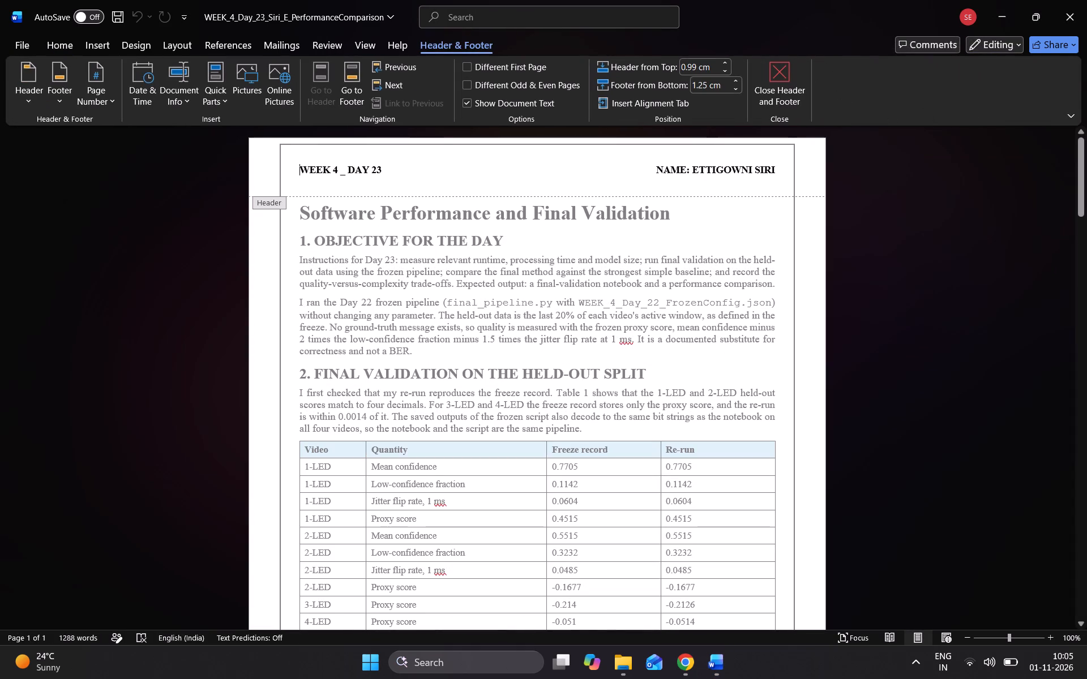
{"action": "key", "text": "ctrl+a"}
{"action": "key", "text": "ctrl+x"}
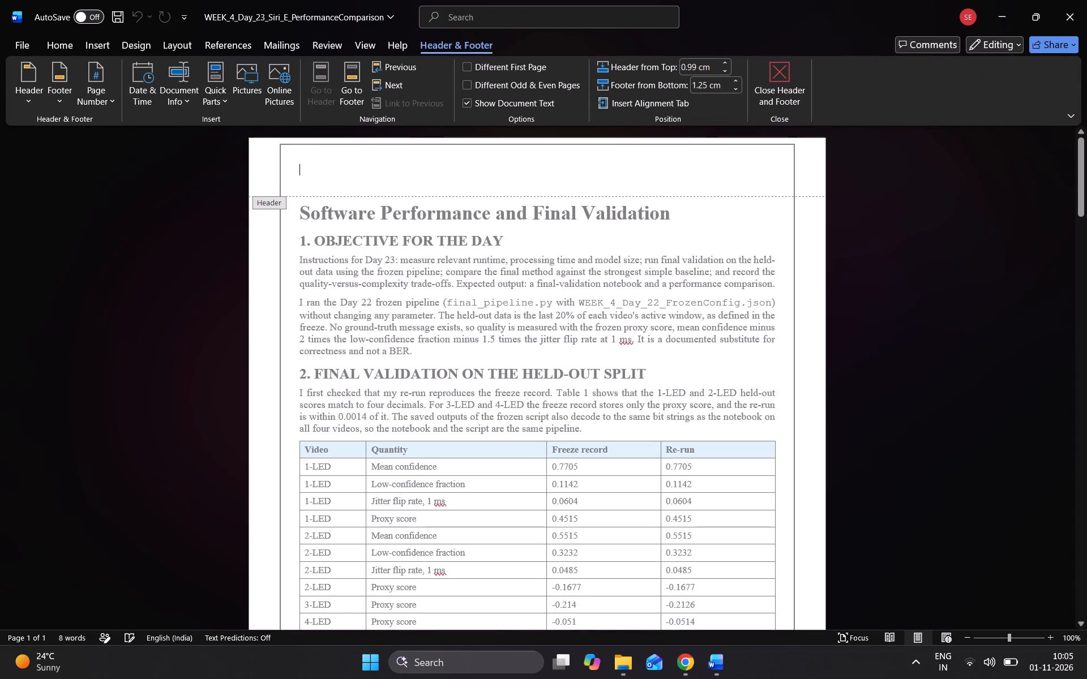
{"action": "left_click", "coordinate": [714, 66]}
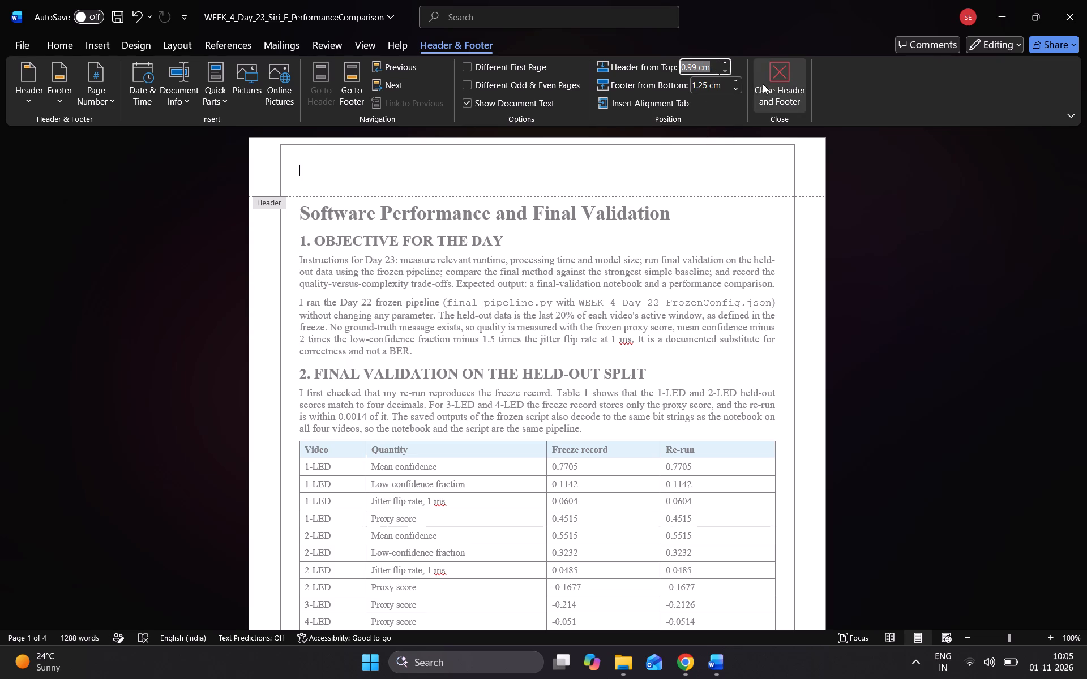
{"action": "left_click", "coordinate": [766, 79]}
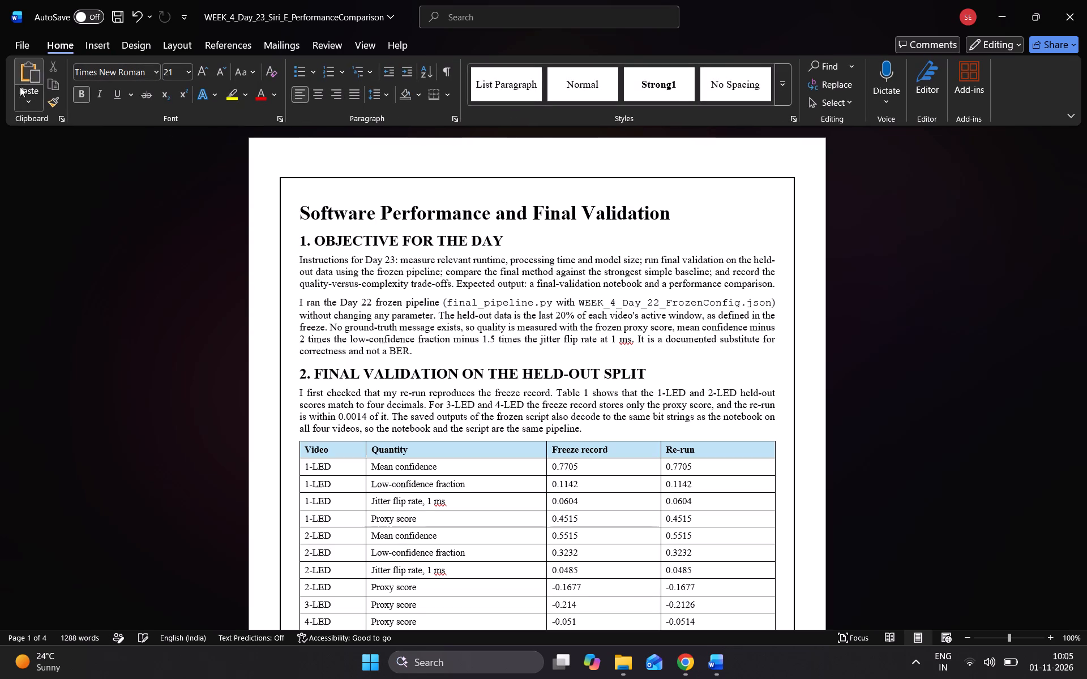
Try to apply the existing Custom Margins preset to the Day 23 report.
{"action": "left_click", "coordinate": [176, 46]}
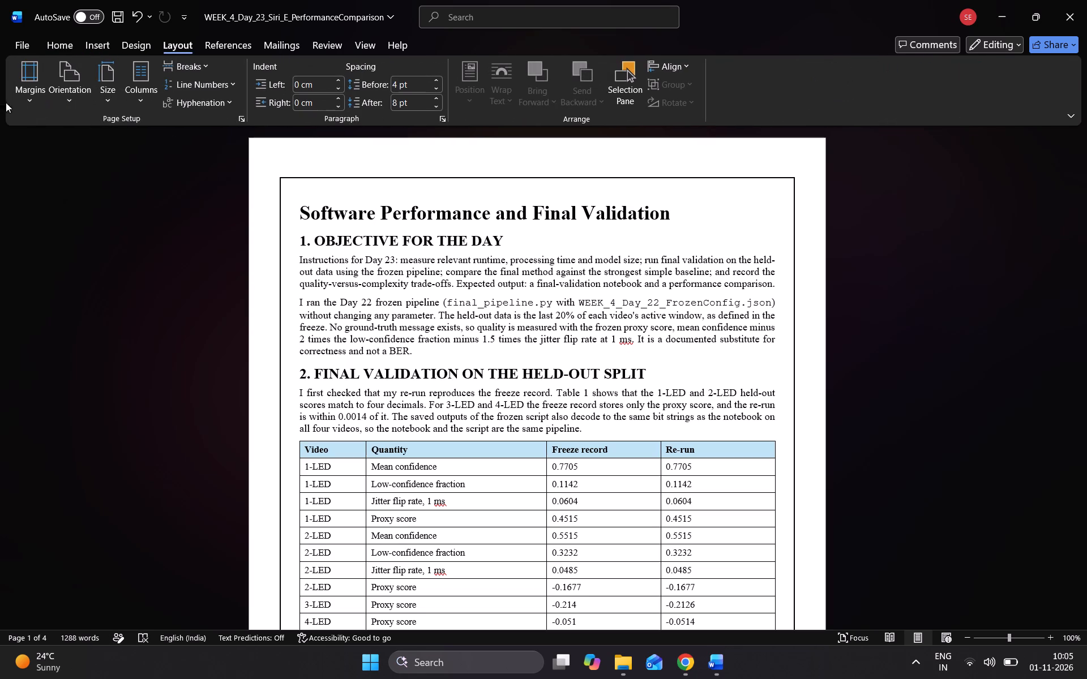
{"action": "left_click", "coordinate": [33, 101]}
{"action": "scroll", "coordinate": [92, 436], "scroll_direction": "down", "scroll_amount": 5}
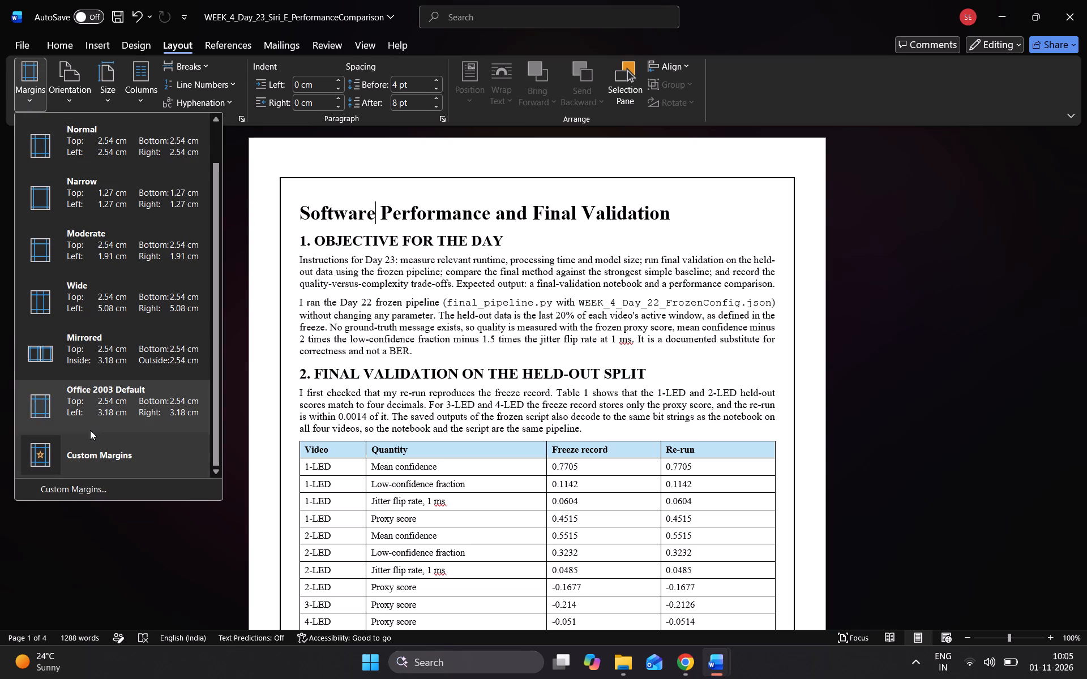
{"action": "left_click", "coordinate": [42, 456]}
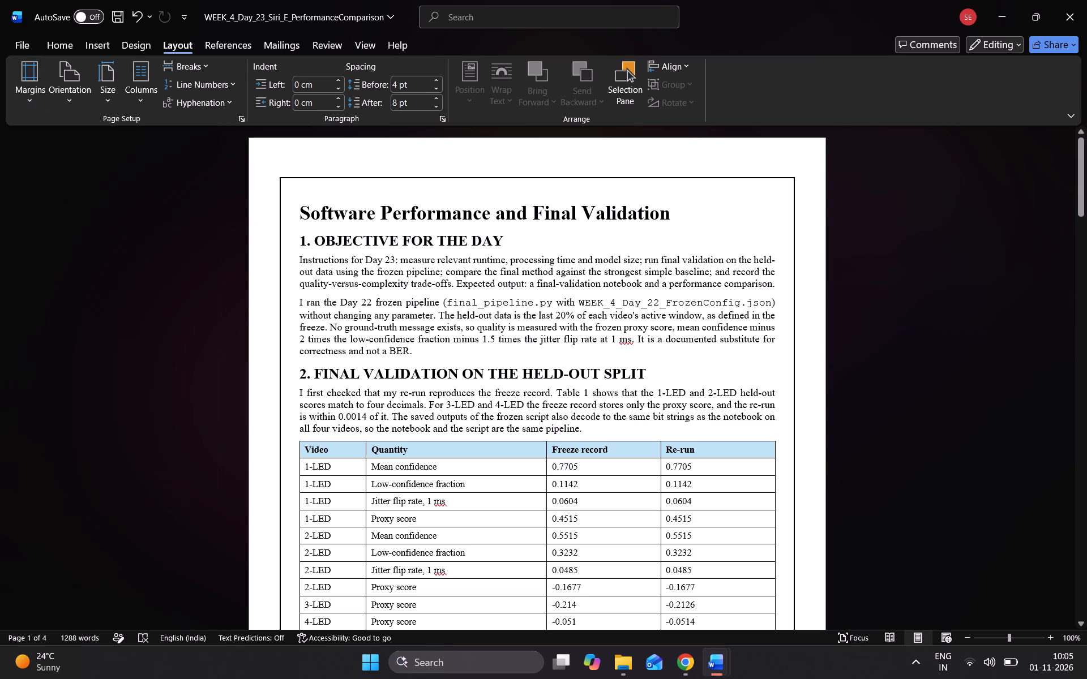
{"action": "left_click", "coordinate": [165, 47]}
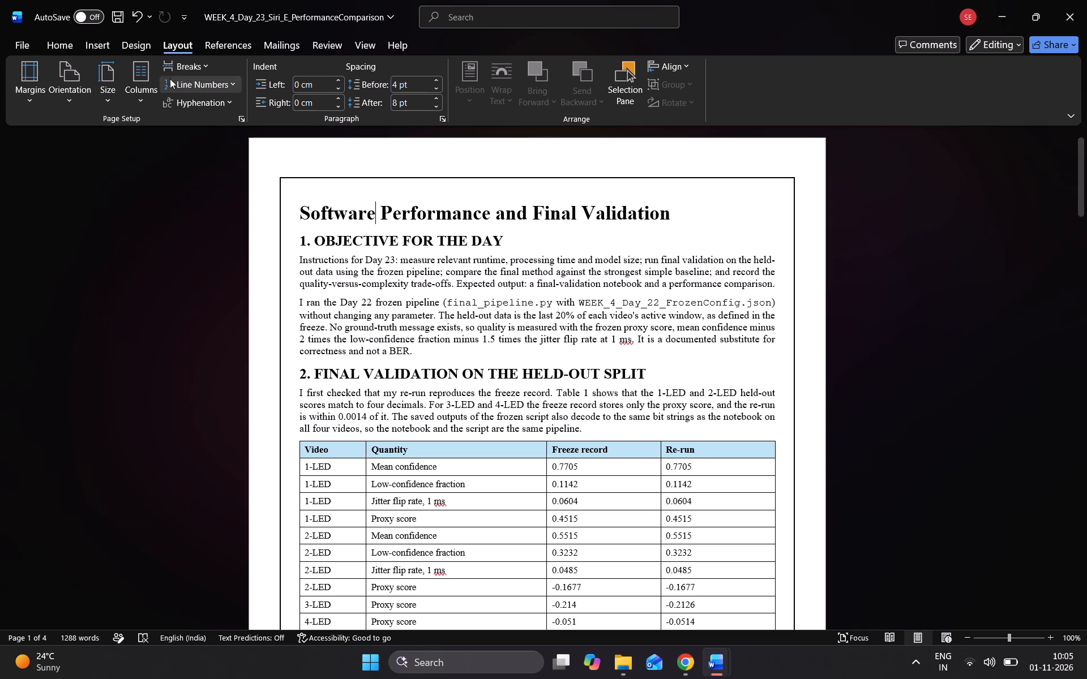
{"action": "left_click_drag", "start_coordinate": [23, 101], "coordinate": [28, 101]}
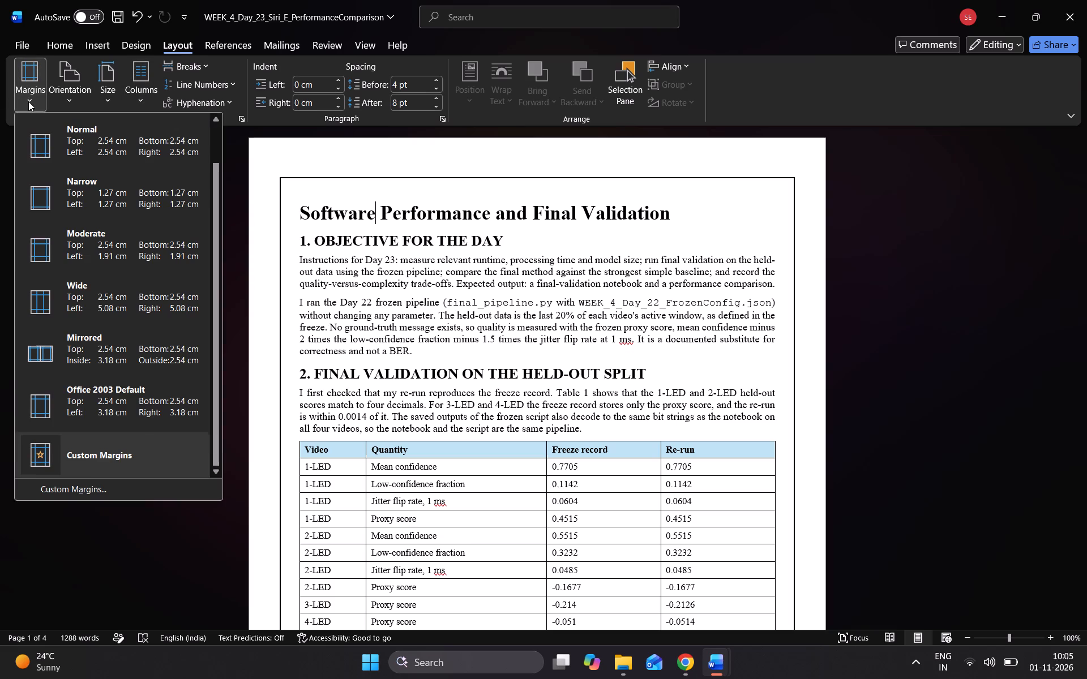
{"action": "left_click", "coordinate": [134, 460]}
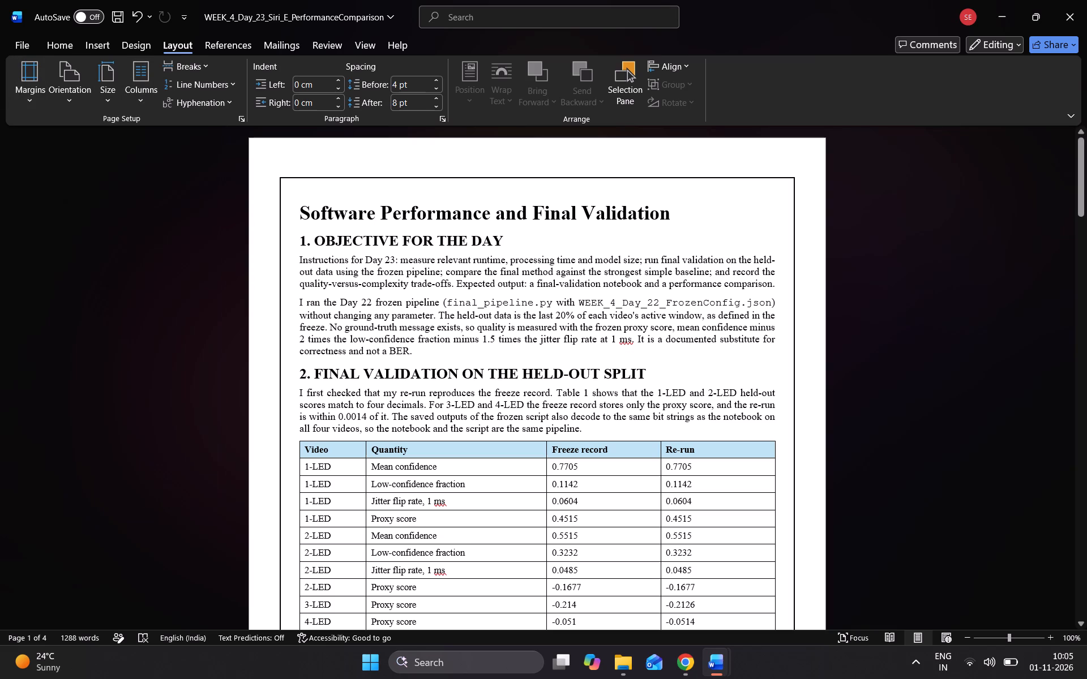
Set the top page margin to 1.9 cm for the whole document.
{"action": "left_click", "coordinate": [31, 103]}
{"action": "left_click", "coordinate": [99, 487]}
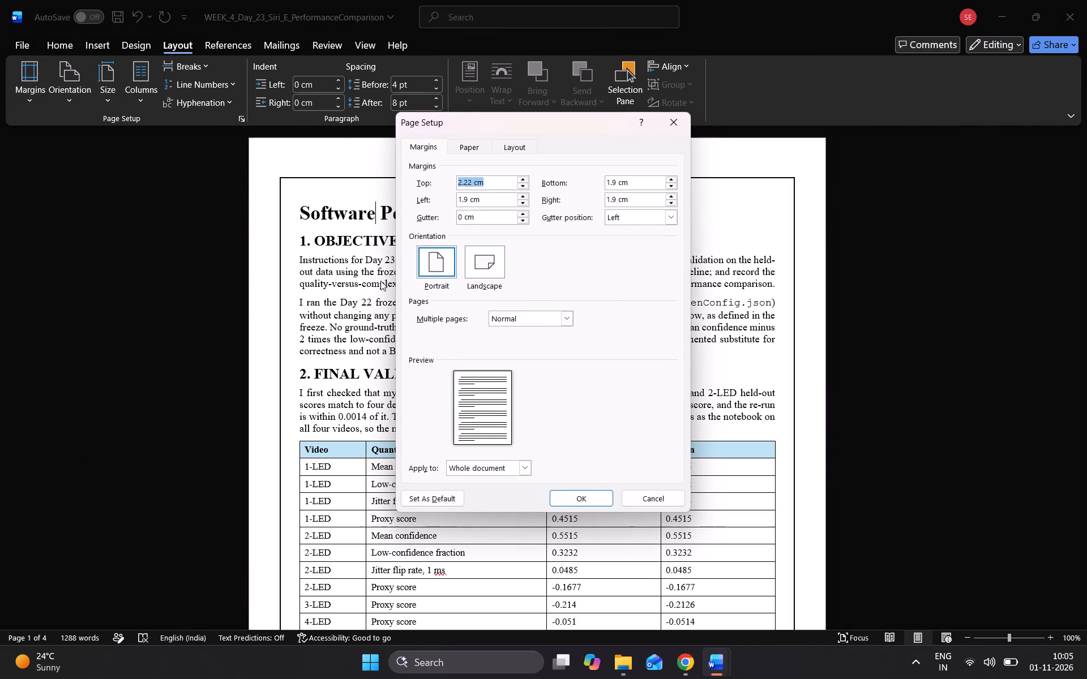
{"action": "left_click", "coordinate": [470, 182]}
{"action": "key", "text": "BackSpace"}
{"action": "key", "text": "BackSpace"}
{"action": "key", "text": "BackSpace"}
{"action": "key", "text": "BackSpace"}
{"action": "key", "text": "BackSpace"}
{"action": "key", "text": "BackSpace"}
{"action": "key", "text": "BackSpace"}
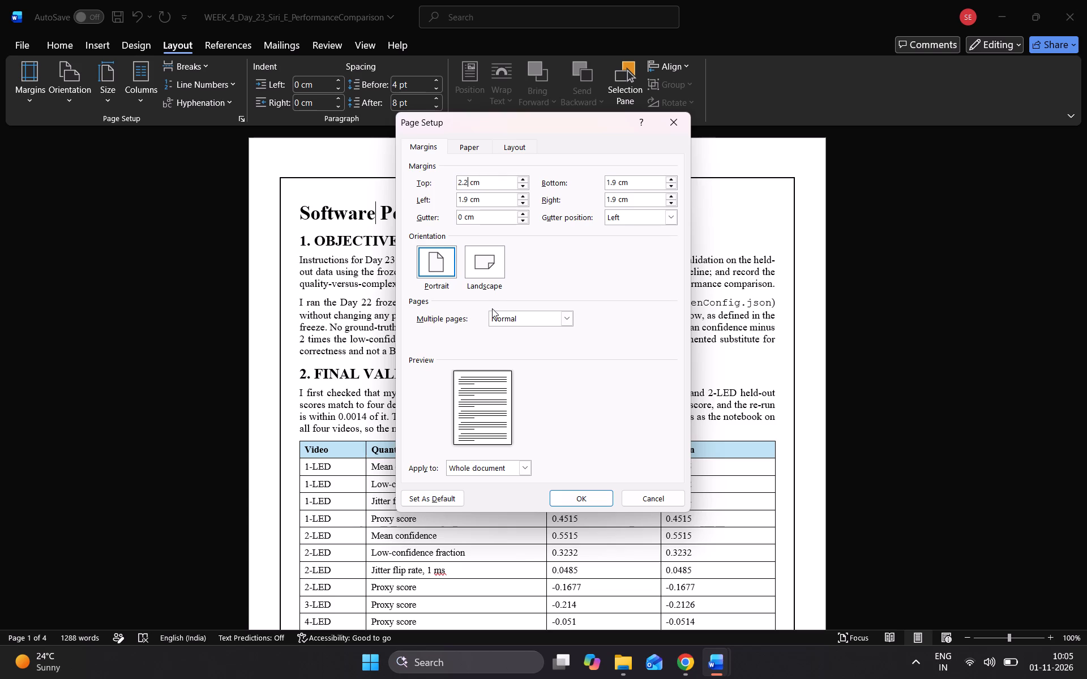
{"action": "type", "text": "1."}
{"action": "key", "text": "9"}
{"action": "key", "text": "Return"}
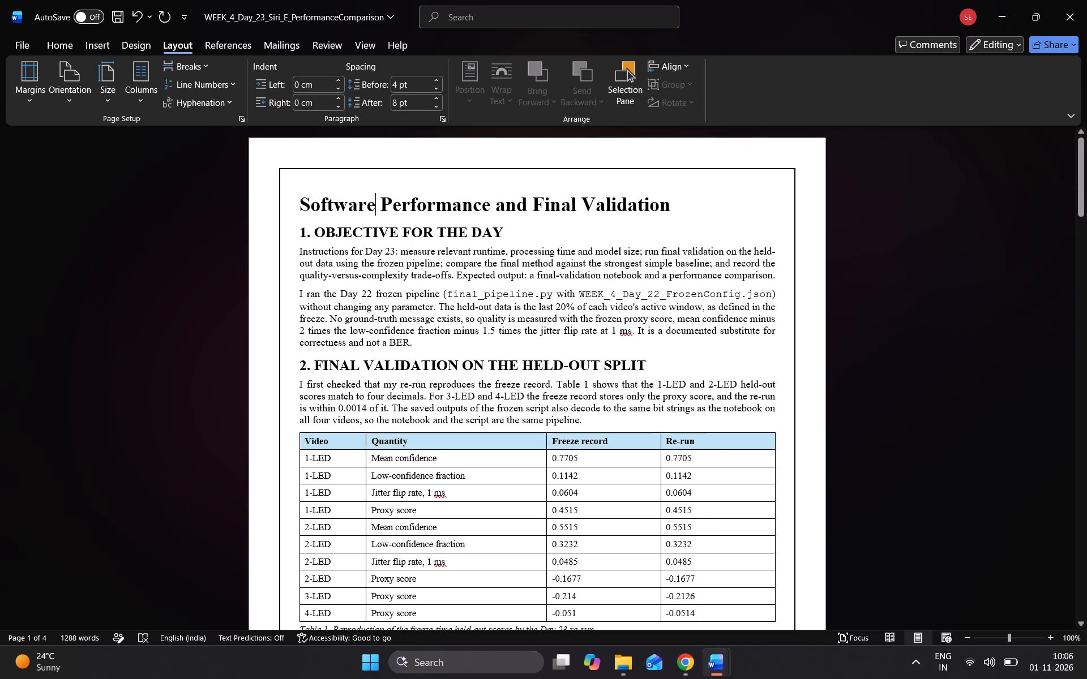
Paste the cut week/day and name line above the report title, followed by an empty line.
{"action": "left_click", "coordinate": [303, 200]}
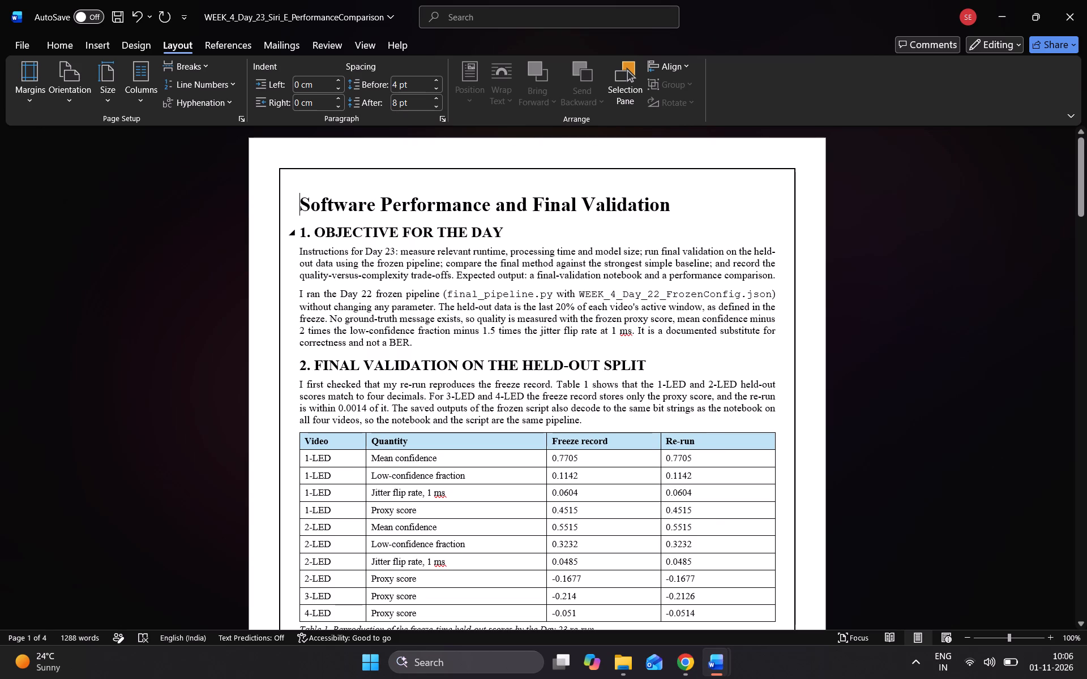
{"action": "key", "text": "ctrl+v"}
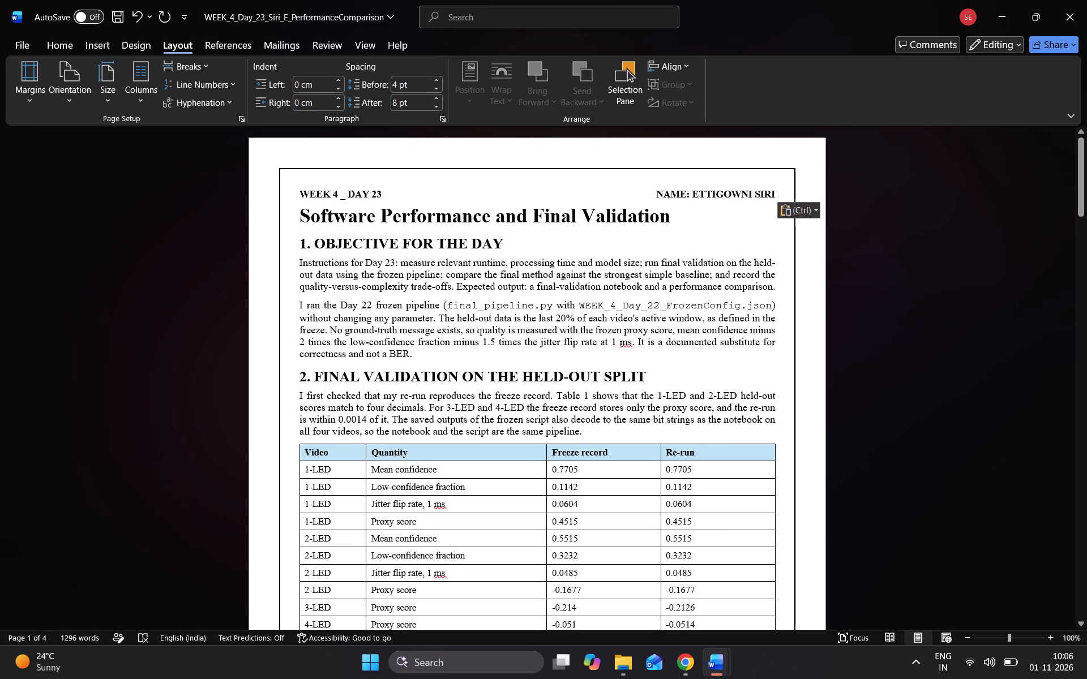
{"action": "key", "text": "Return"}
Check the layout of the first two pages of the Day 23 report.
{"action": "scroll", "coordinate": [311, 223], "scroll_direction": "down", "scroll_amount": 4}
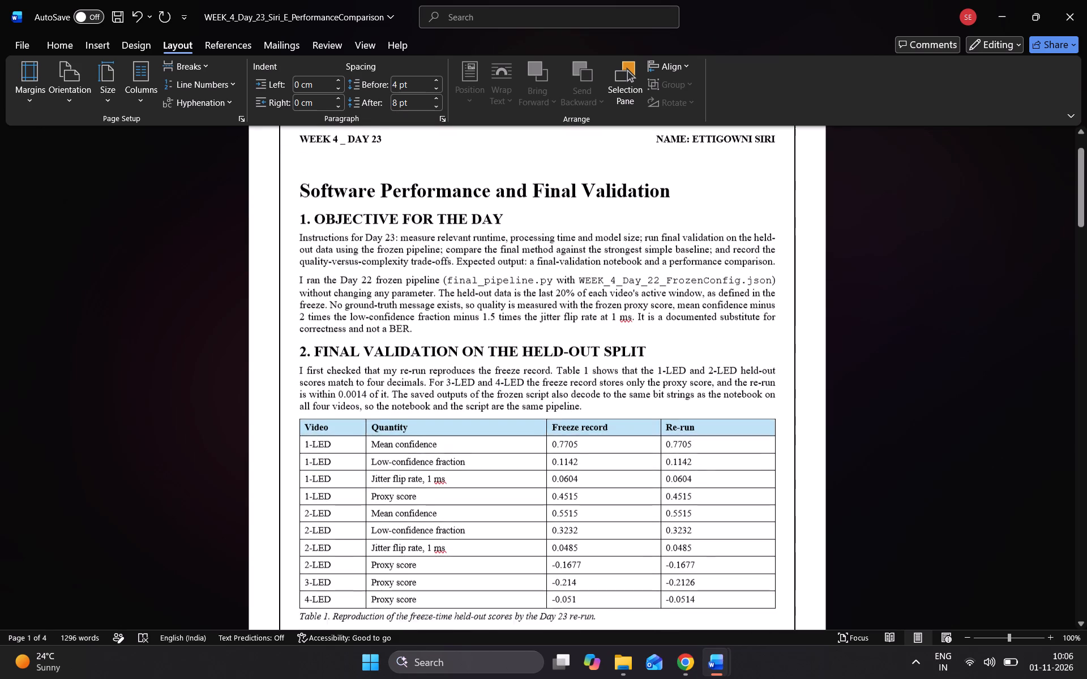
{"action": "scroll", "coordinate": [311, 223], "scroll_direction": "down", "scroll_amount": 15}
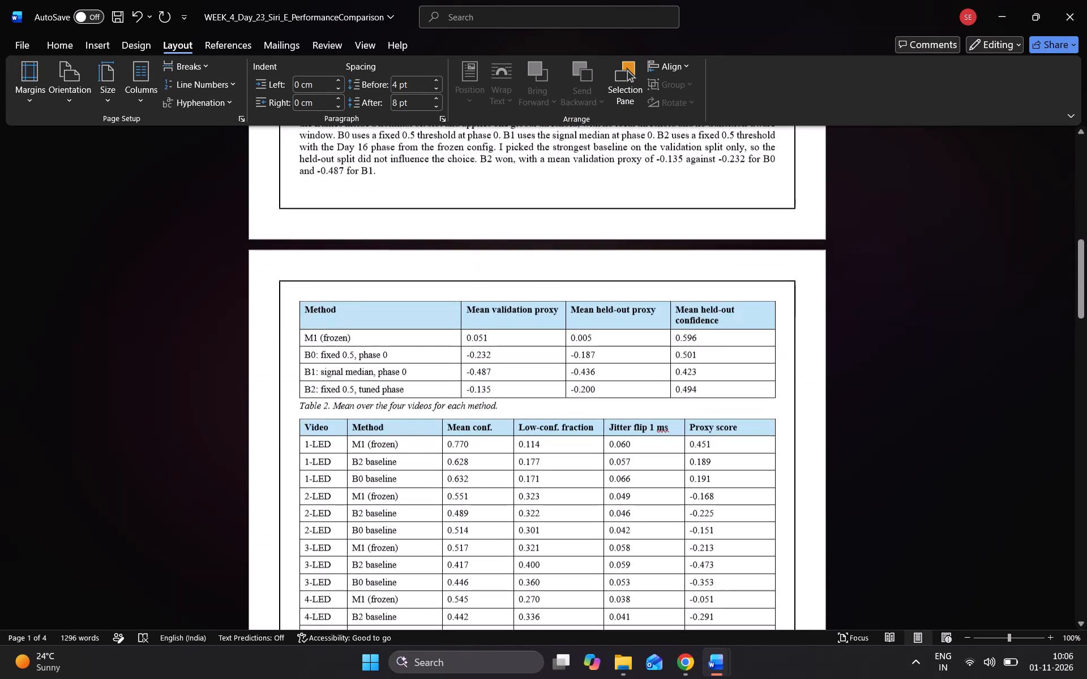
{"action": "scroll", "coordinate": [311, 223], "scroll_direction": "down", "scroll_amount": 5}
{"action": "scroll", "coordinate": [311, 223], "scroll_direction": "up", "scroll_amount": 20}
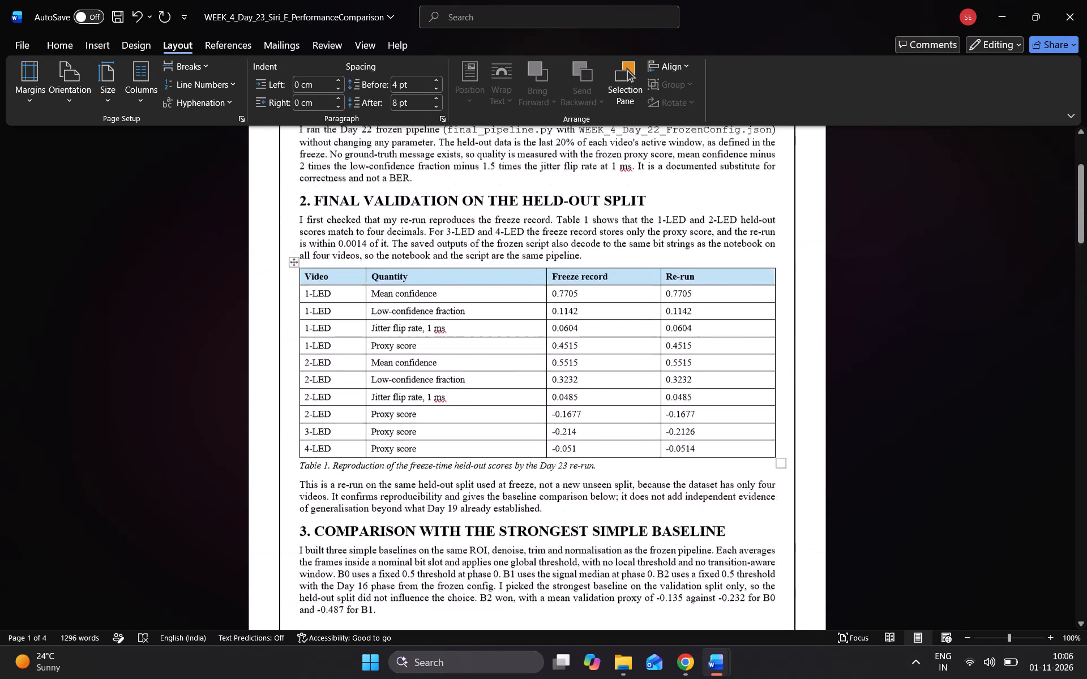
{"action": "scroll", "coordinate": [350, 204], "scroll_direction": "up", "scroll_amount": 4}
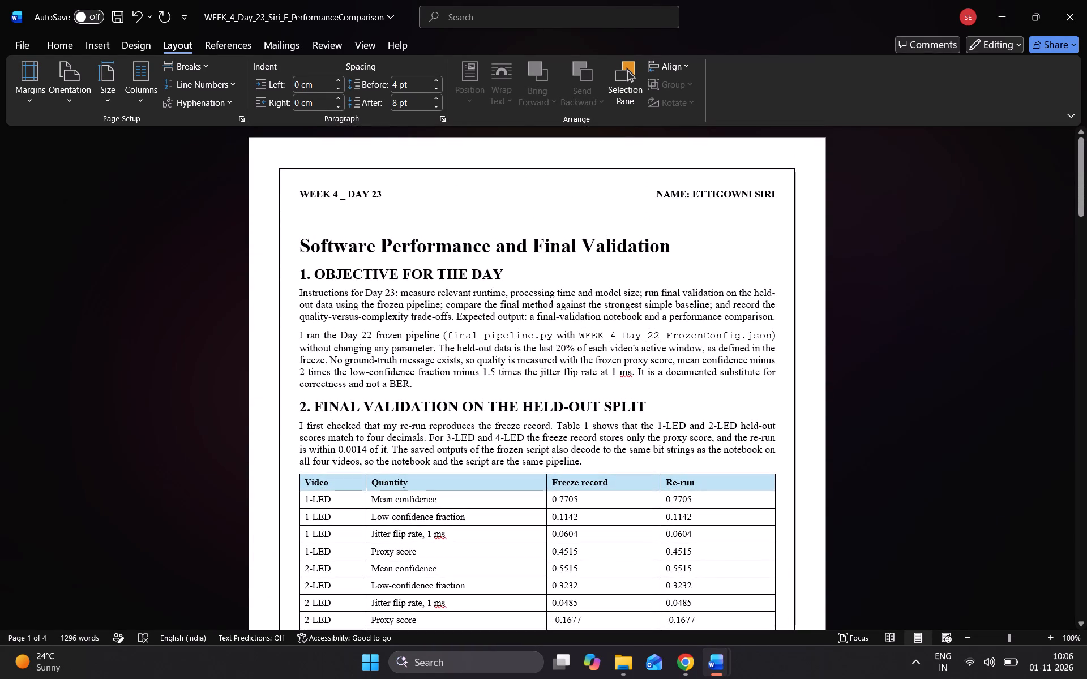
Increase both body paragraphs under "1. OBJECTIVE FOR THE DAY" to 12 pt.
{"action": "left_click_drag", "start_coordinate": [414, 384], "coordinate": [305, 316]}
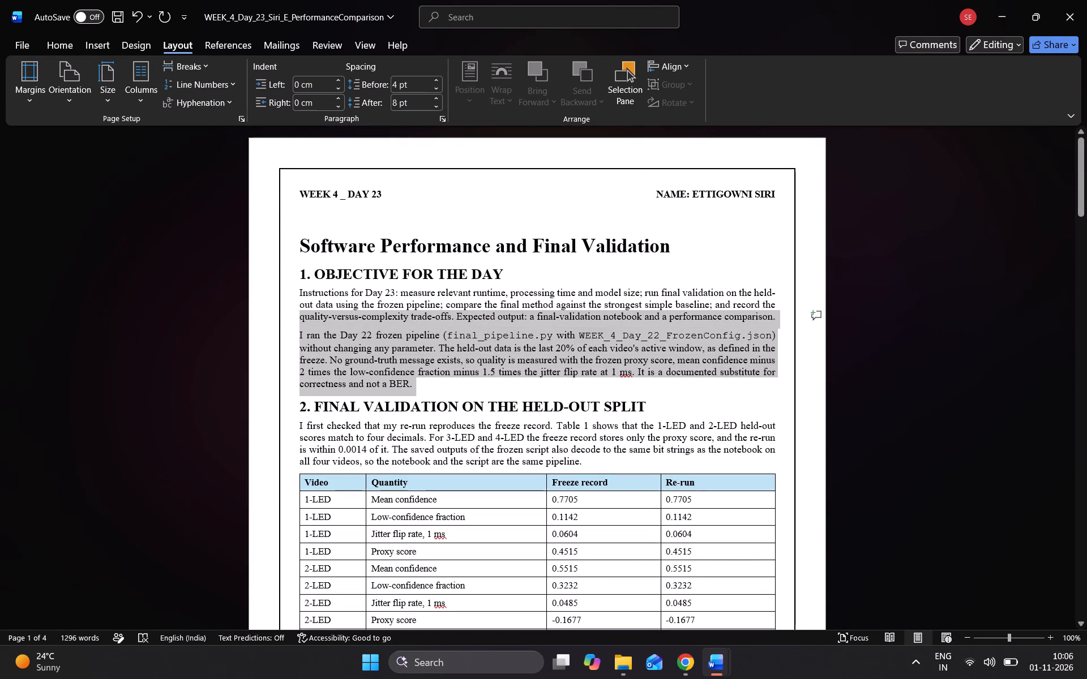
{"action": "left_click_drag", "start_coordinate": [305, 316], "coordinate": [293, 295]}
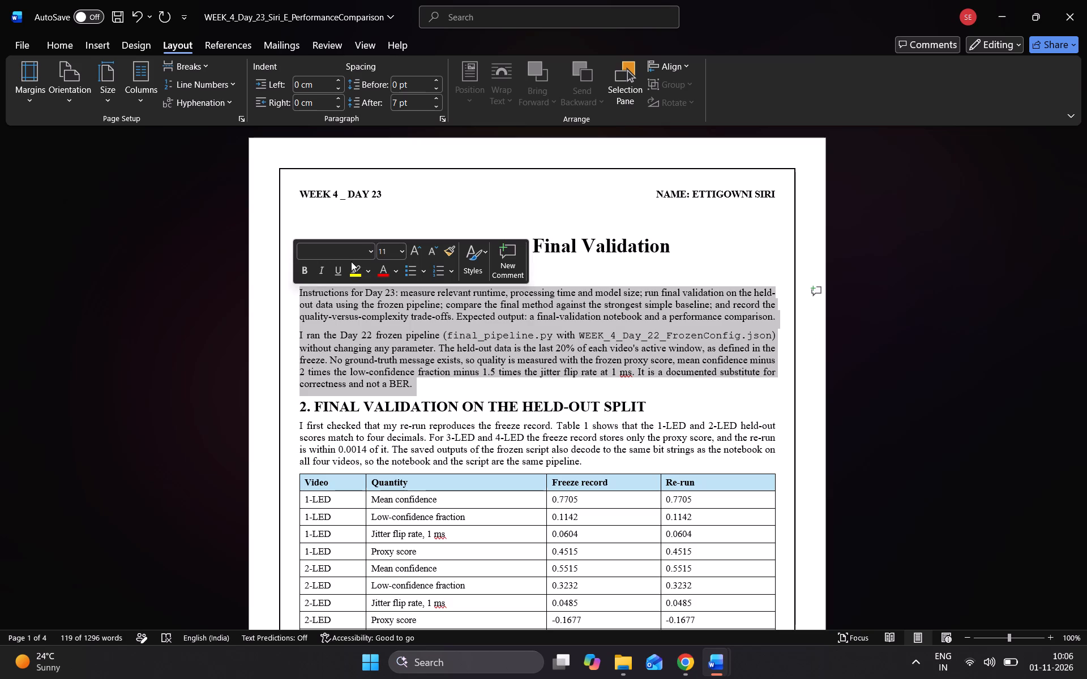
{"action": "left_click", "coordinate": [53, 44]}
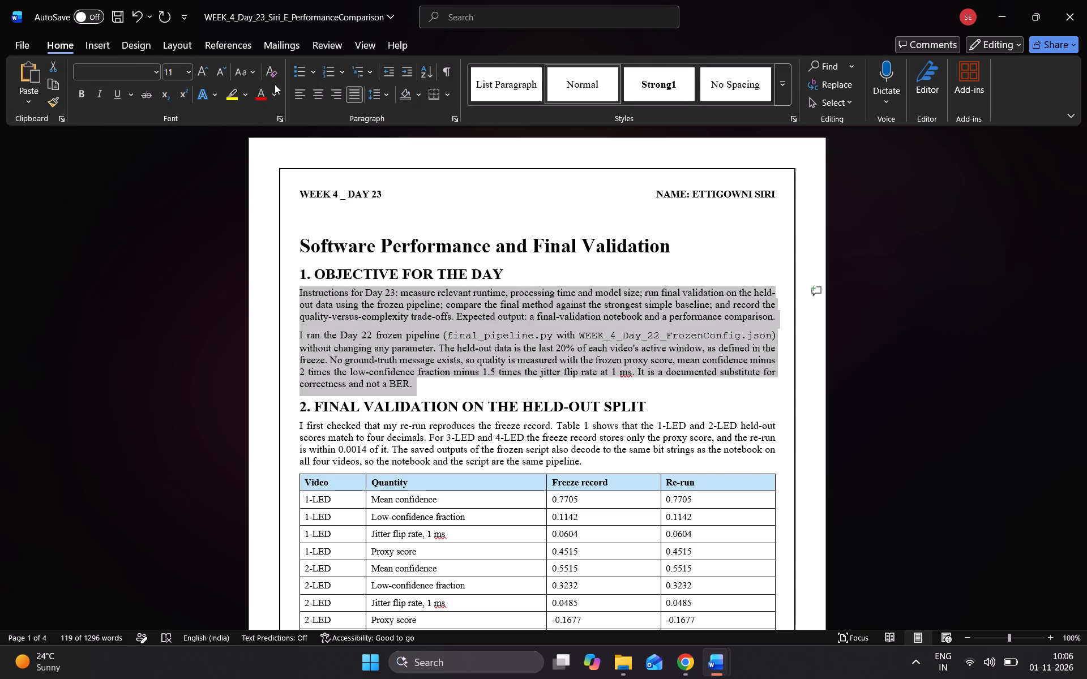
{"action": "left_click", "coordinate": [202, 71]}
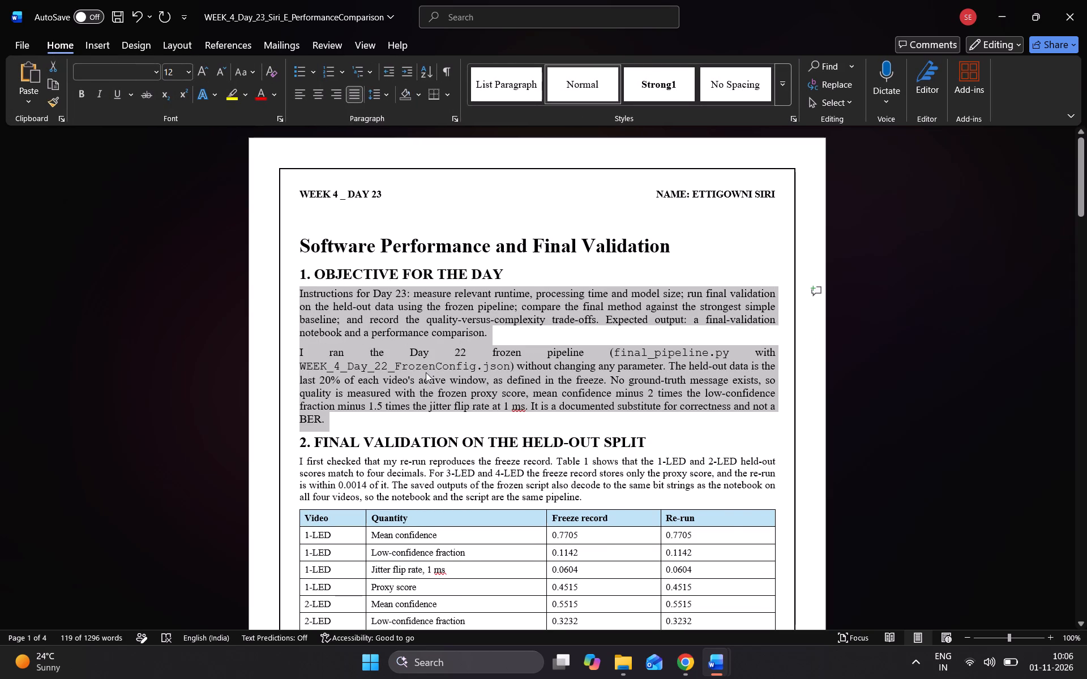
Increase the paragraph above Table 1, under "2. FINAL VALIDATION ON THE HELD-OUT SPLIT", to 12 pt.
{"action": "scroll", "coordinate": [427, 372], "scroll_direction": "down", "scroll_amount": 3}
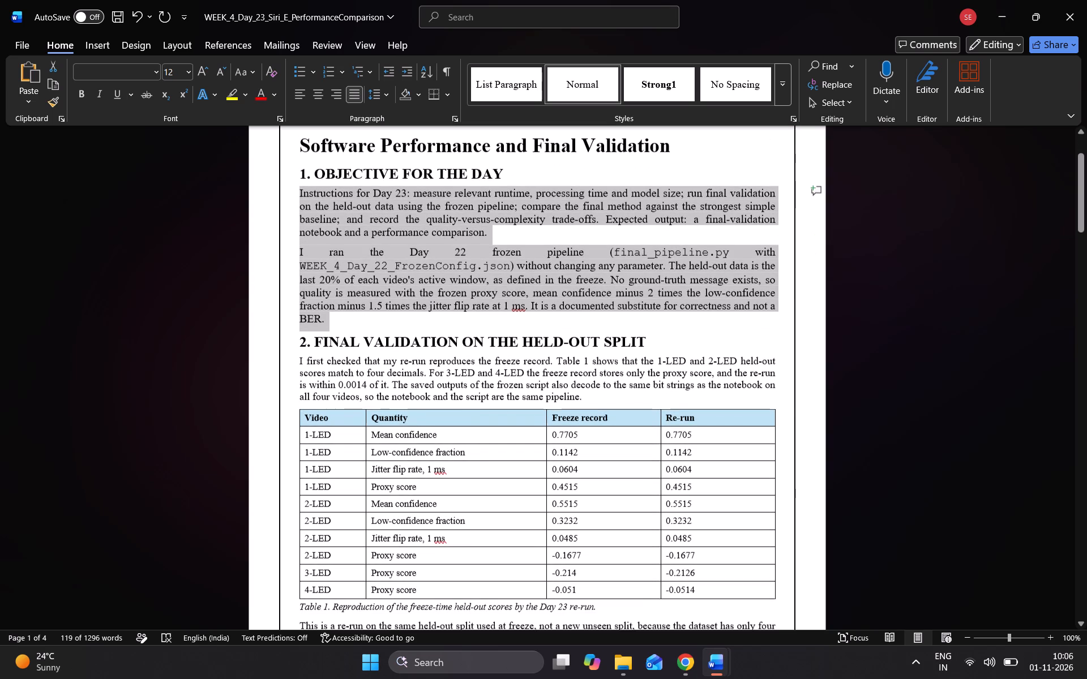
{"action": "left_click_drag", "start_coordinate": [596, 398], "coordinate": [298, 364]}
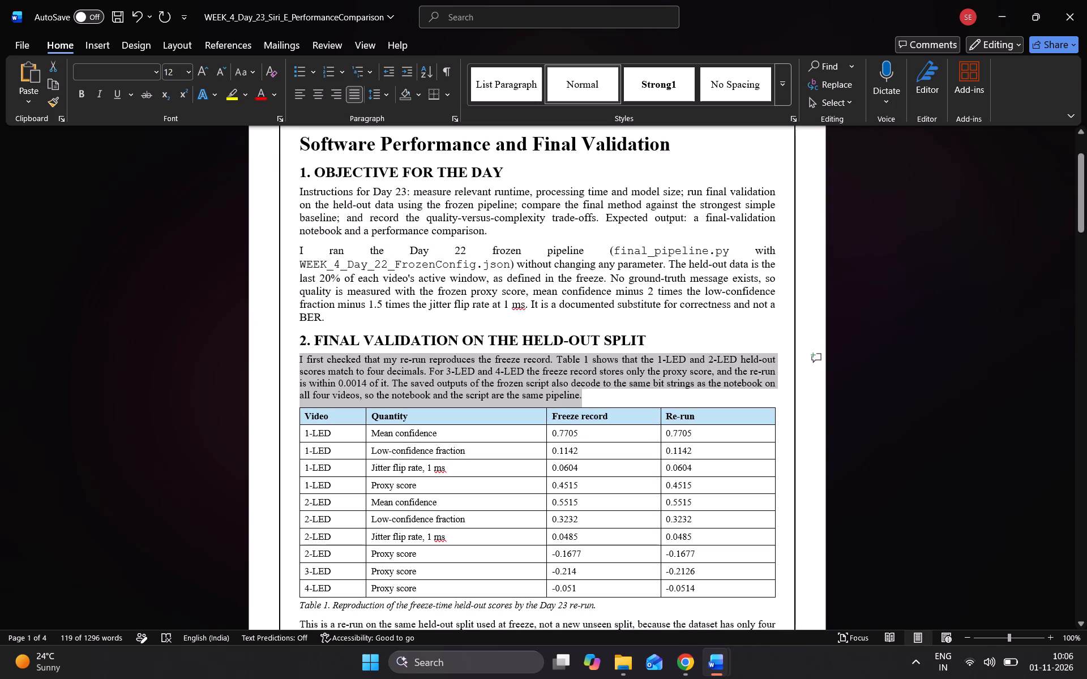
{"action": "left_click_drag", "start_coordinate": [298, 364], "coordinate": [296, 362]}
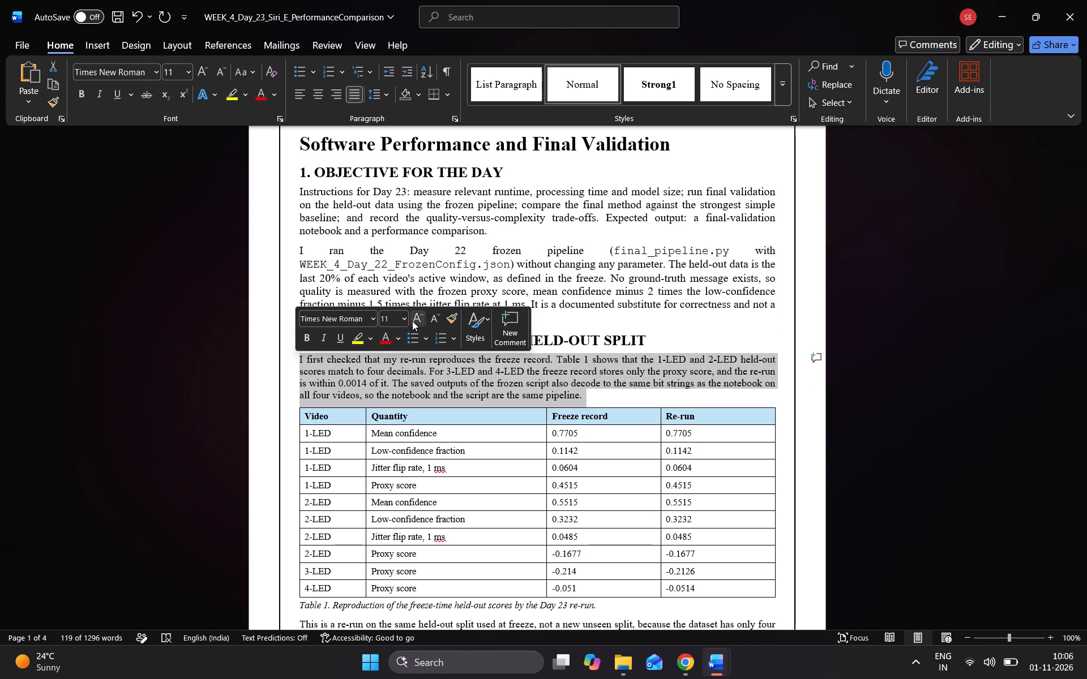
{"action": "left_click", "coordinate": [414, 320]}
Shade the header row of Table 1 light green, using the lightest tint of the theme's dark green.
{"action": "scroll", "coordinate": [246, 396], "scroll_direction": "up", "scroll_amount": 3}
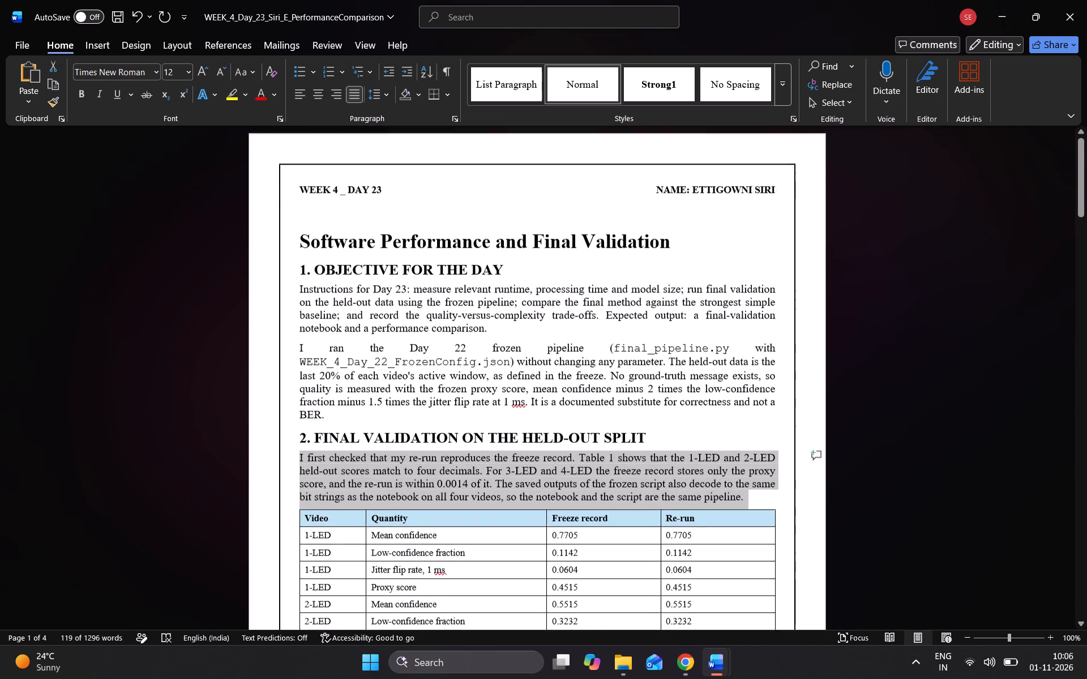
{"action": "scroll", "coordinate": [520, 407], "scroll_direction": "down", "scroll_amount": 5}
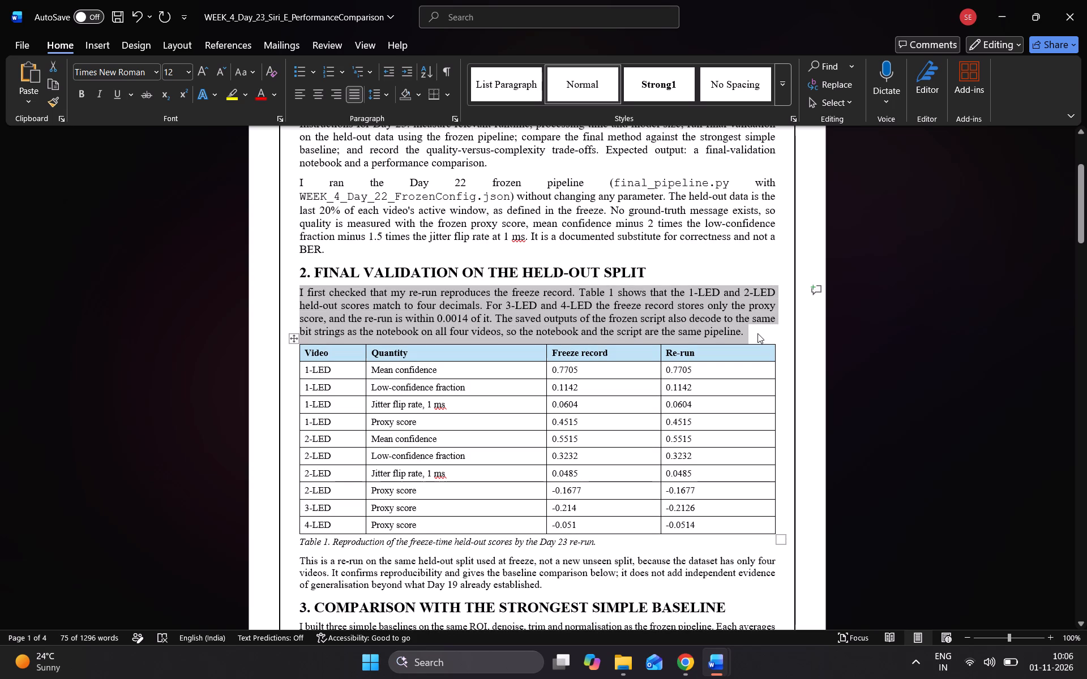
{"action": "left_click", "coordinate": [752, 332]}
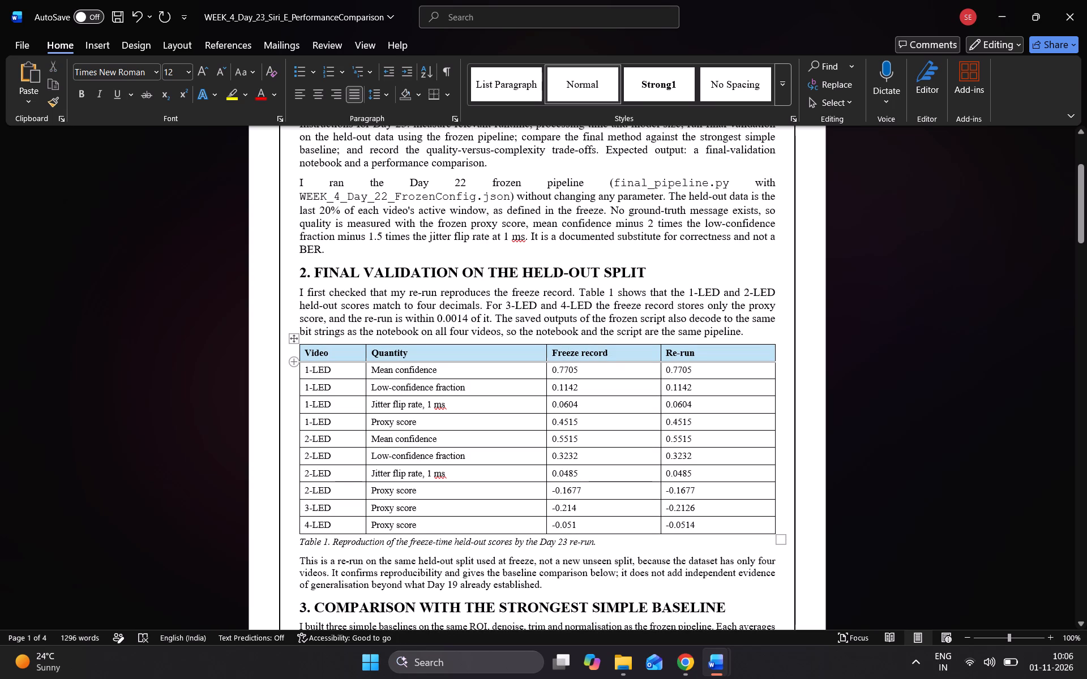
{"action": "left_click", "coordinate": [294, 351]}
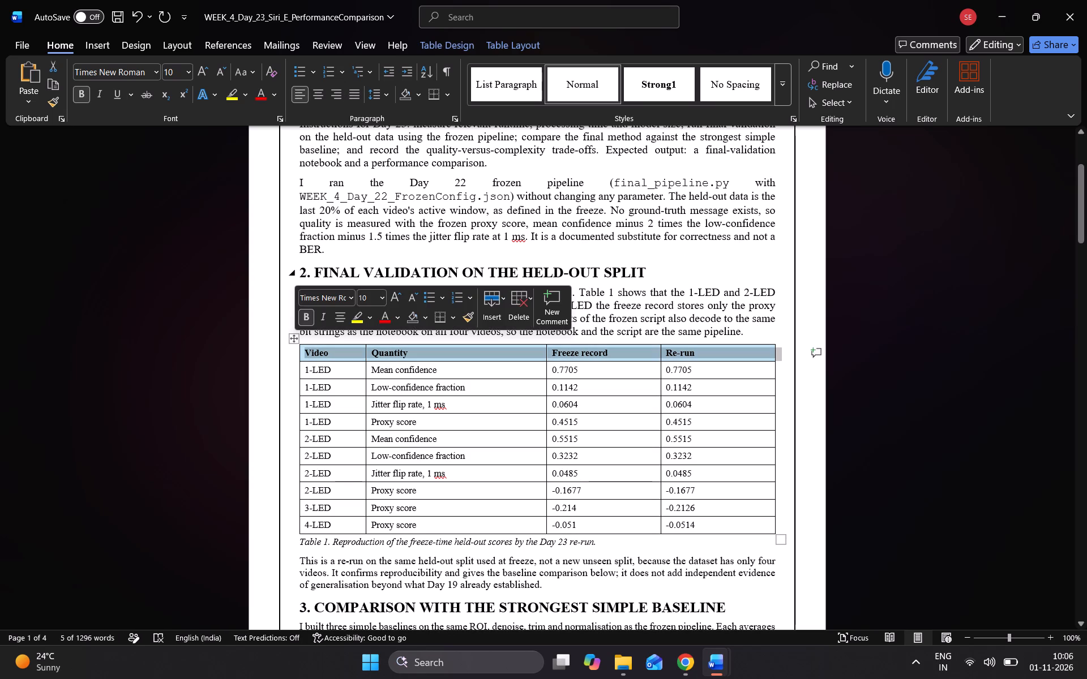
{"action": "left_click", "coordinate": [444, 49]}
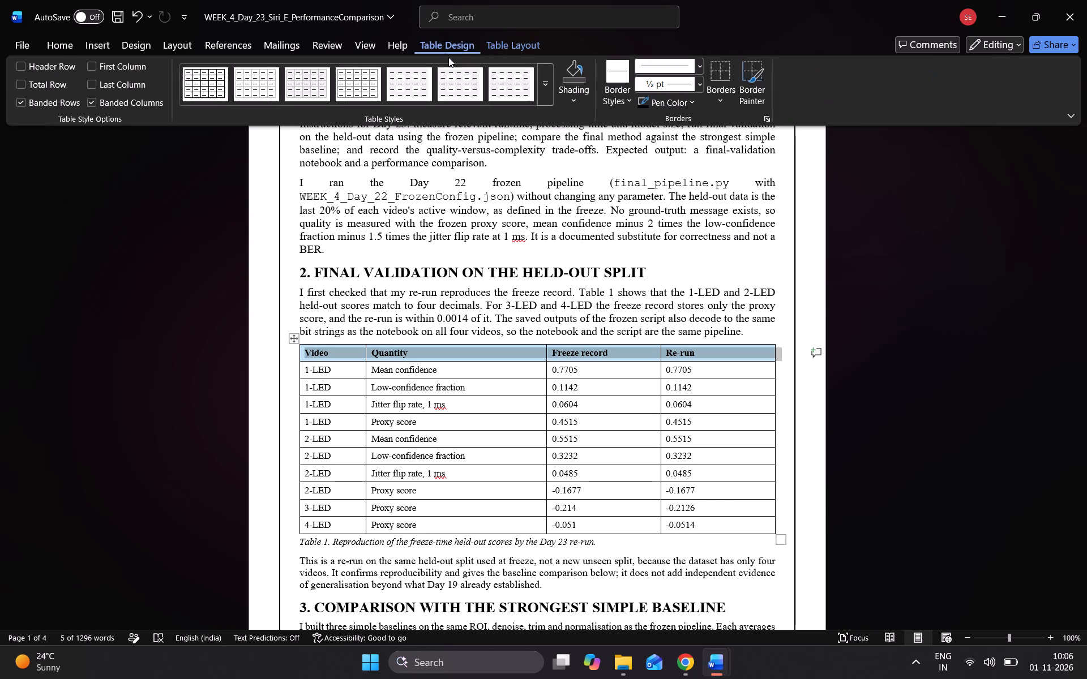
{"action": "left_click", "coordinate": [568, 95]}
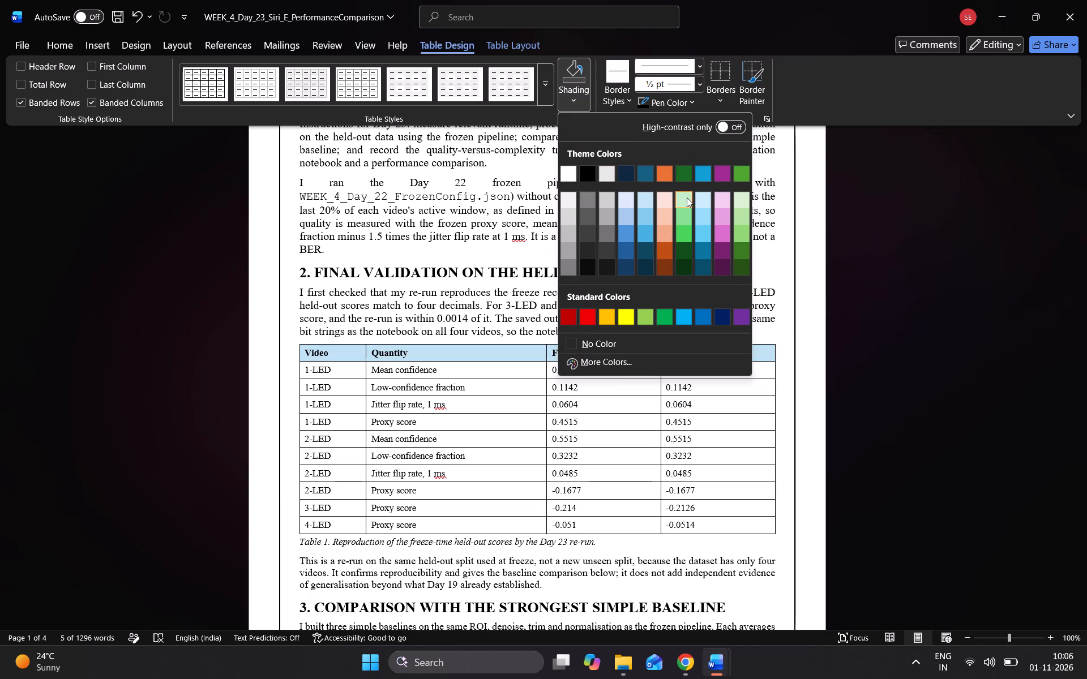
{"action": "left_click", "coordinate": [687, 197]}
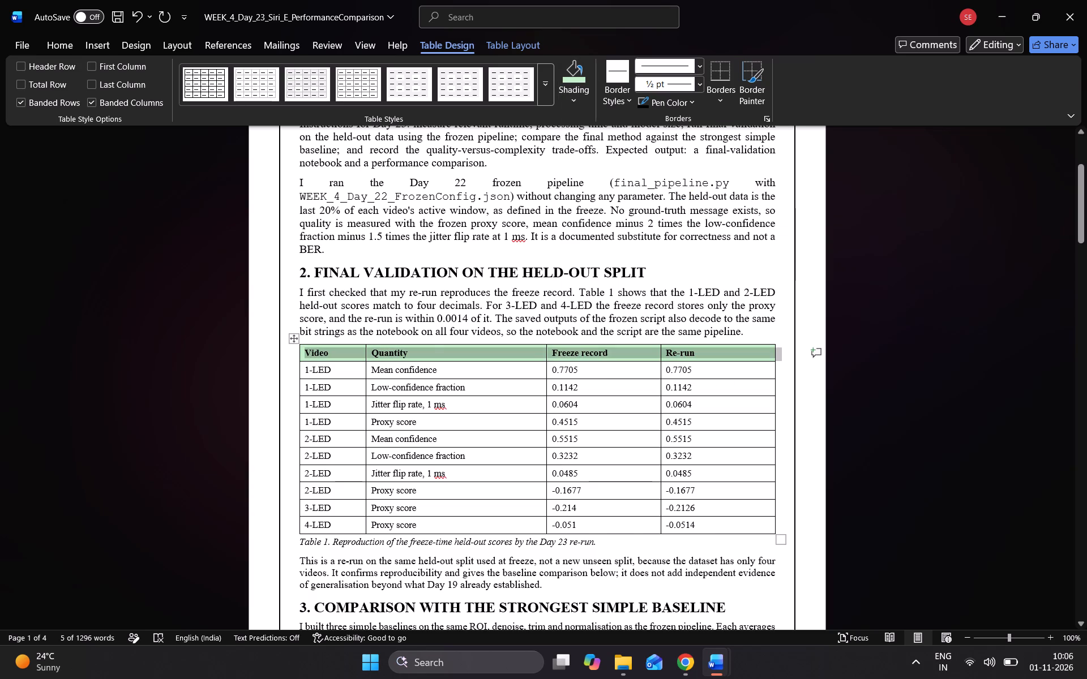
Increase the paragraph below Table 1, beginning "This is a re-run on the same held-out split", to 12 pt.
{"action": "scroll", "coordinate": [283, 442], "scroll_direction": "down", "scroll_amount": 6}
{"action": "left_click_drag", "start_coordinate": [553, 380], "coordinate": [292, 362]}
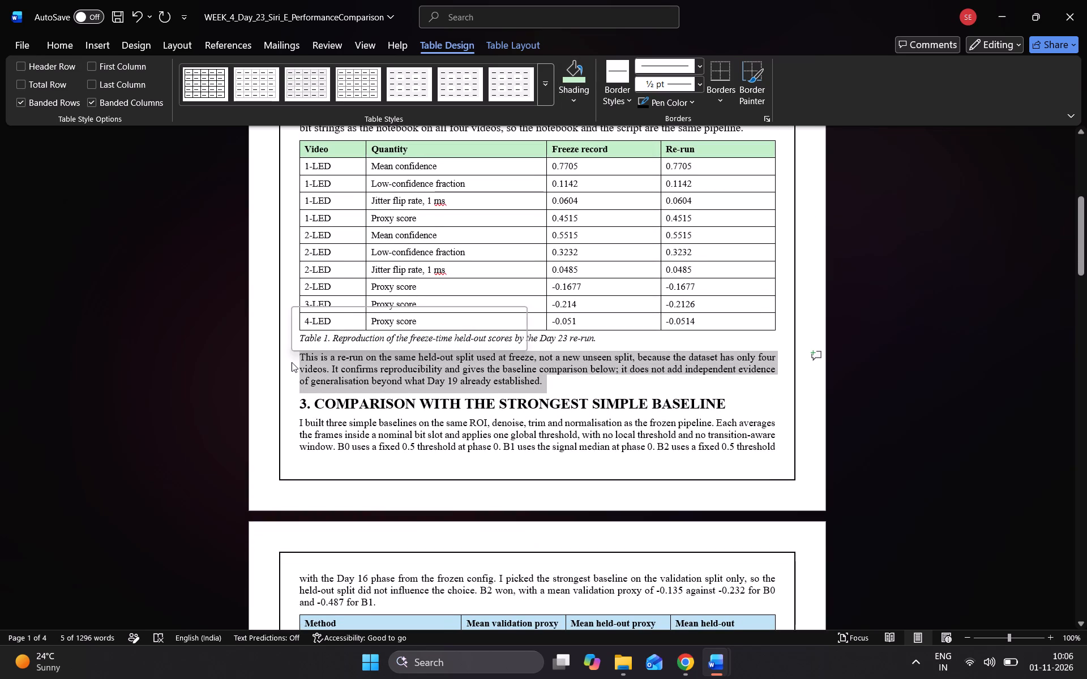
{"action": "left_click", "coordinate": [421, 317]}
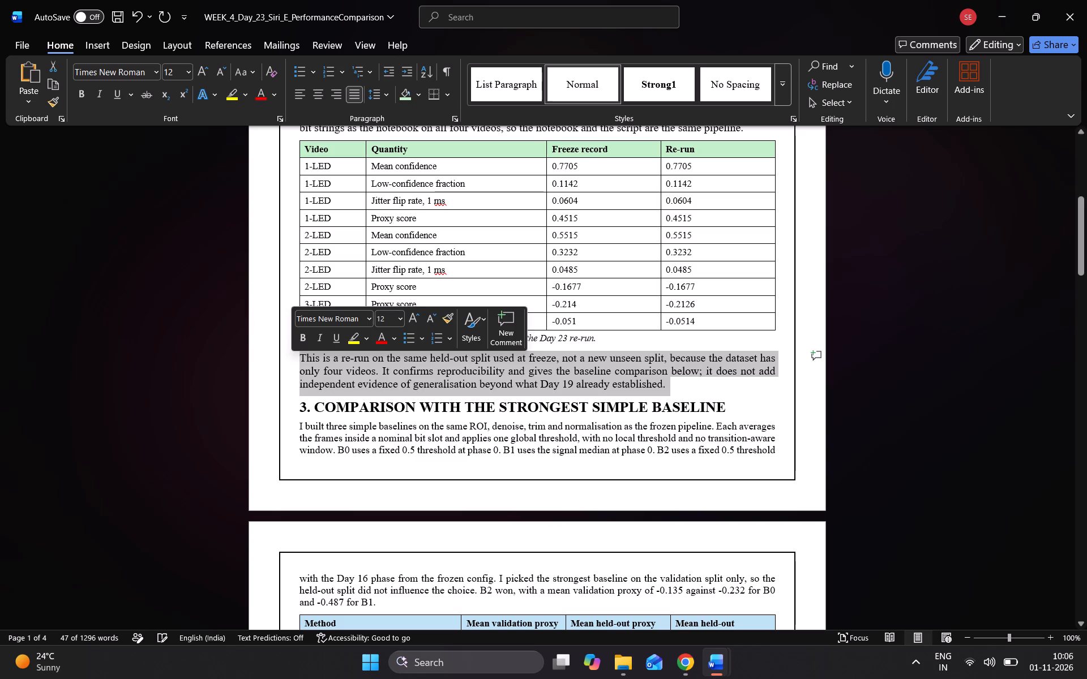
{"action": "left_click", "coordinate": [208, 334]}
{"action": "left_click", "coordinate": [208, 334]}
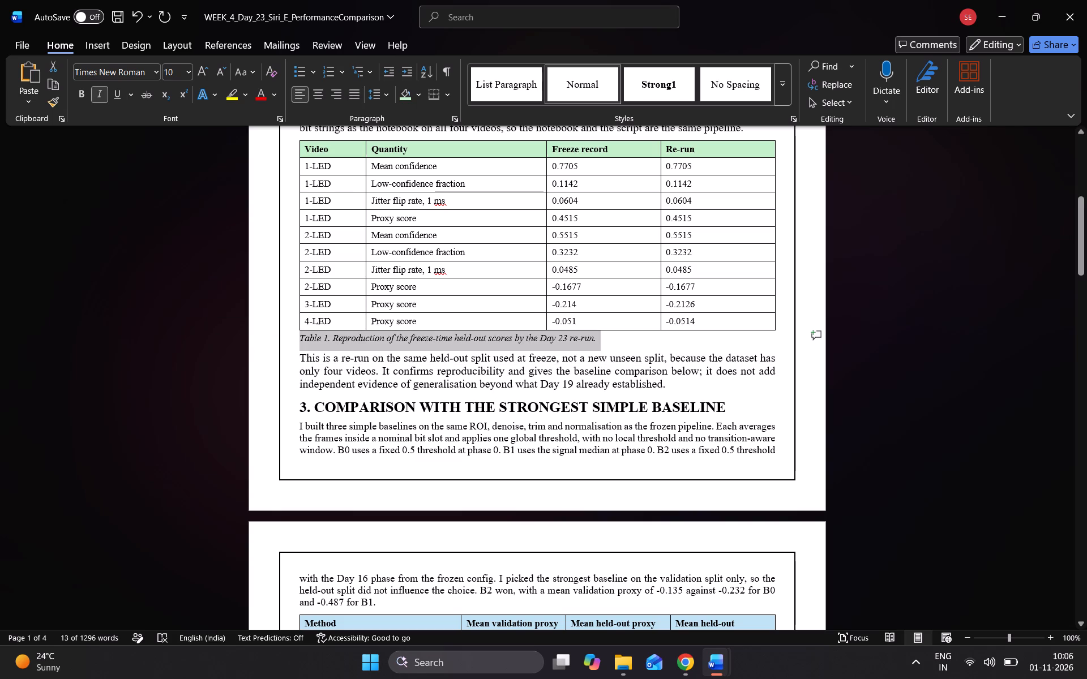
Increase the body paragraph under "3. COMPARISON WITH THE STRONGEST SIMPLE BASELINE", which runs onto page 2, to 12 pt.
{"action": "scroll", "coordinate": [476, 482], "scroll_direction": "down", "scroll_amount": 1}
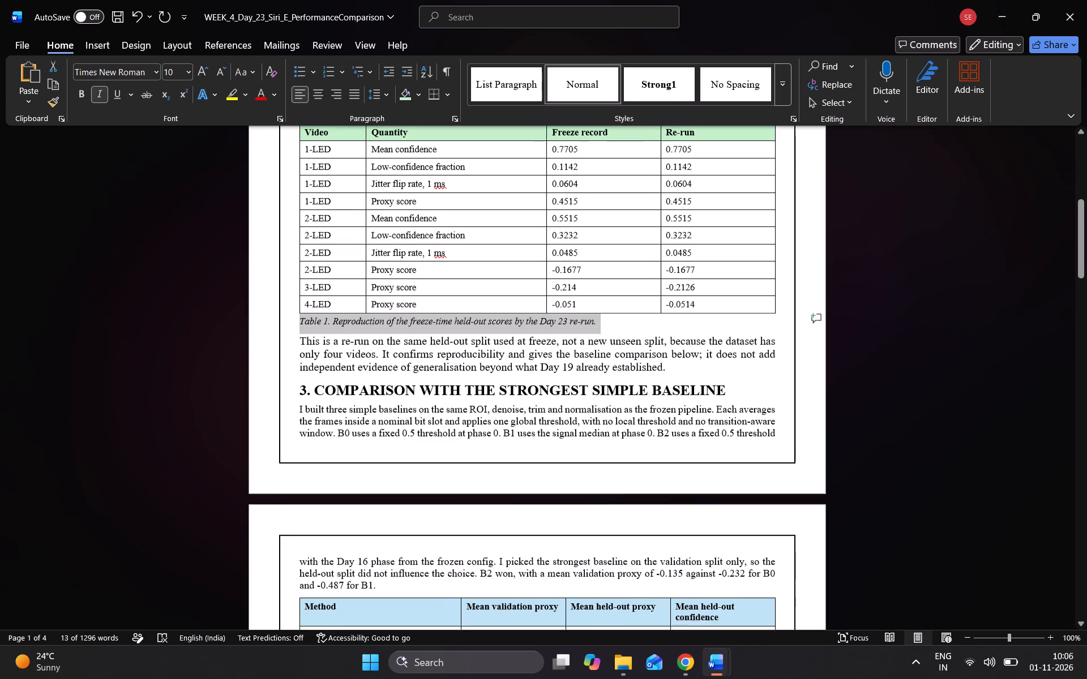
{"action": "left_click_drag", "start_coordinate": [390, 569], "coordinate": [299, 408]}
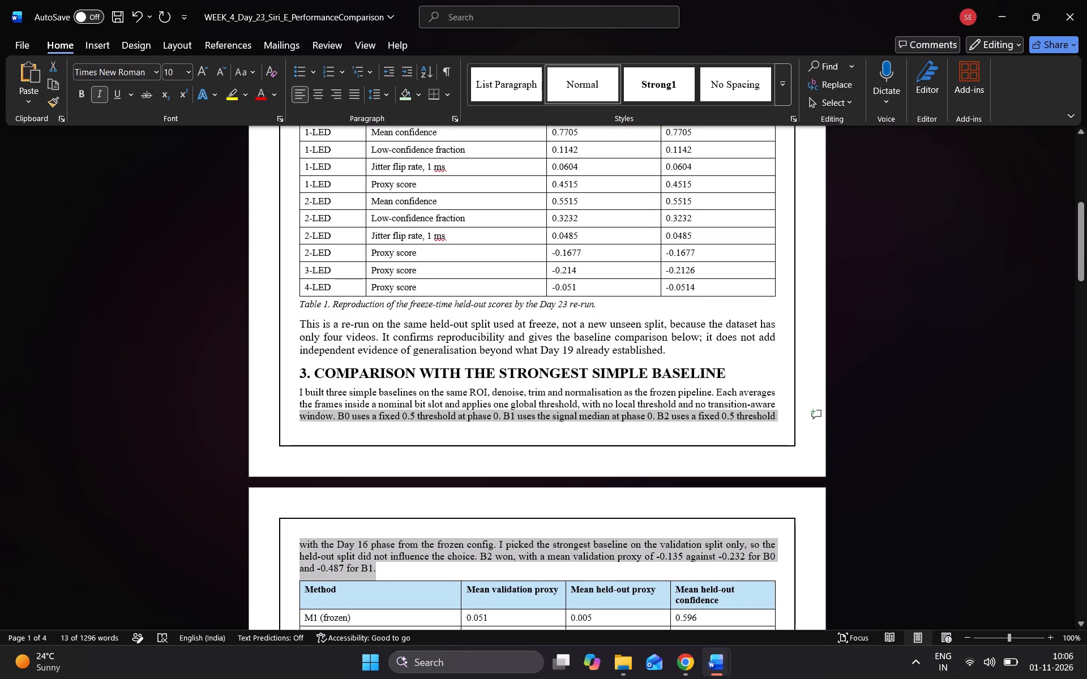
{"action": "left_click_drag", "start_coordinate": [299, 408], "coordinate": [297, 393]}
{"action": "left_click", "coordinate": [417, 349]}
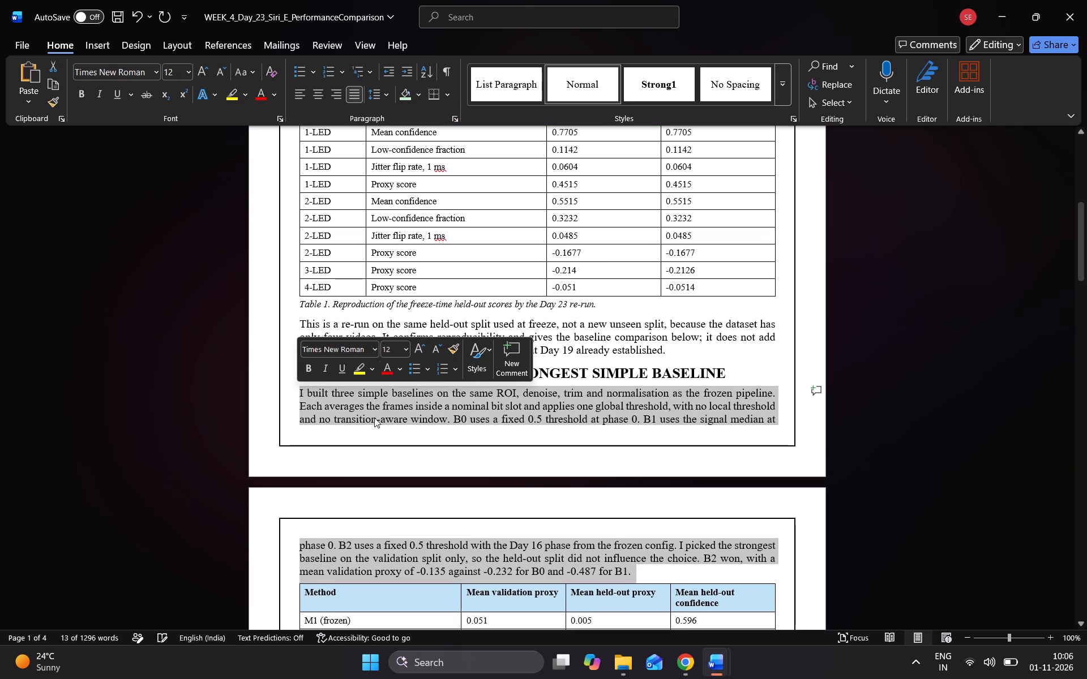
Shade the header rows of Table 2 and Table 3 in the same light green as Table 1.
{"action": "scroll", "coordinate": [239, 484], "scroll_direction": "down", "scroll_amount": 5}
{"action": "left_click", "coordinate": [290, 427]}
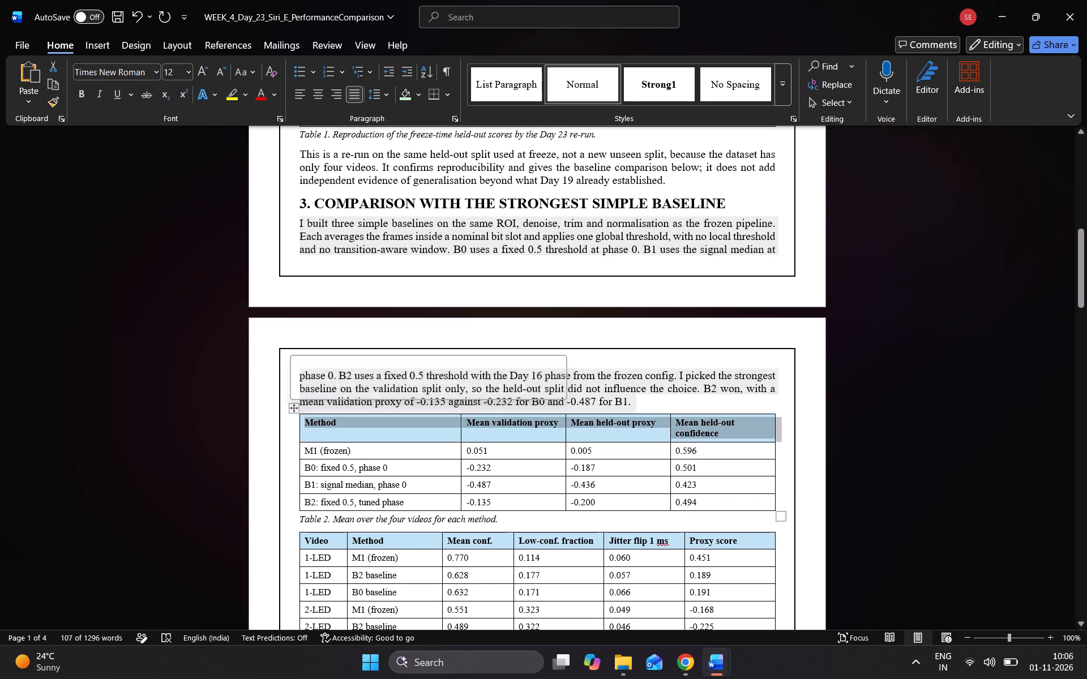
{"action": "left_click", "coordinate": [403, 97]}
{"action": "left_click", "coordinate": [293, 539]}
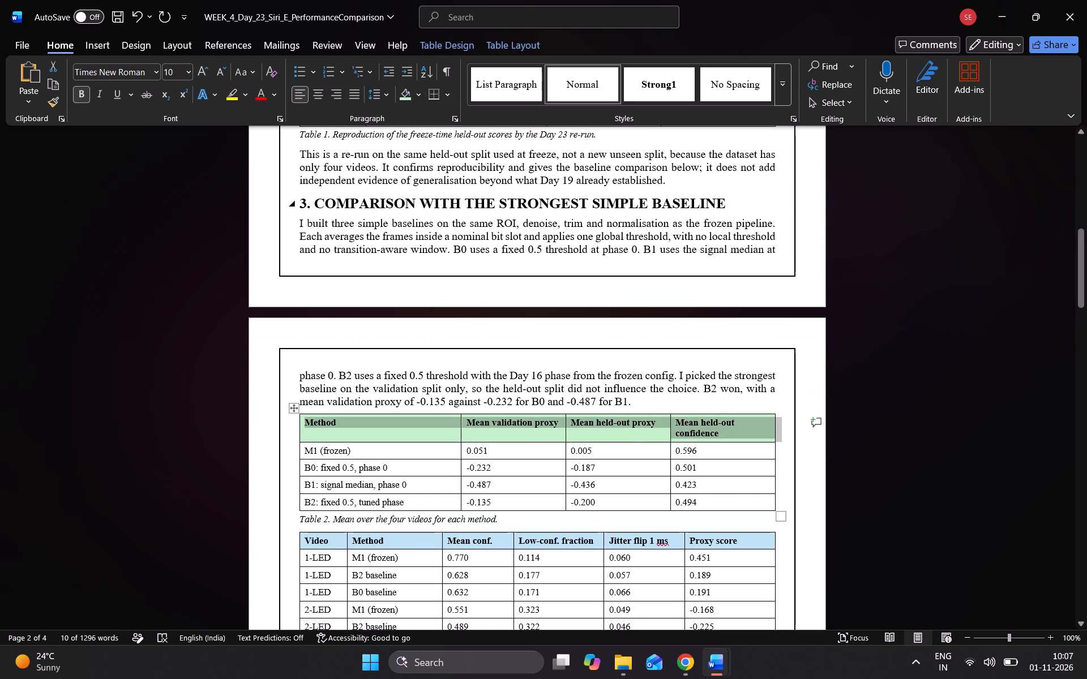
{"action": "left_click", "coordinate": [402, 96]}
Increase the paragraph below Figure 1, beginning "M1 beat B2 on the held-out proxy score", to 12 pt.
{"action": "scroll", "coordinate": [417, 356], "scroll_direction": "down", "scroll_amount": 2}
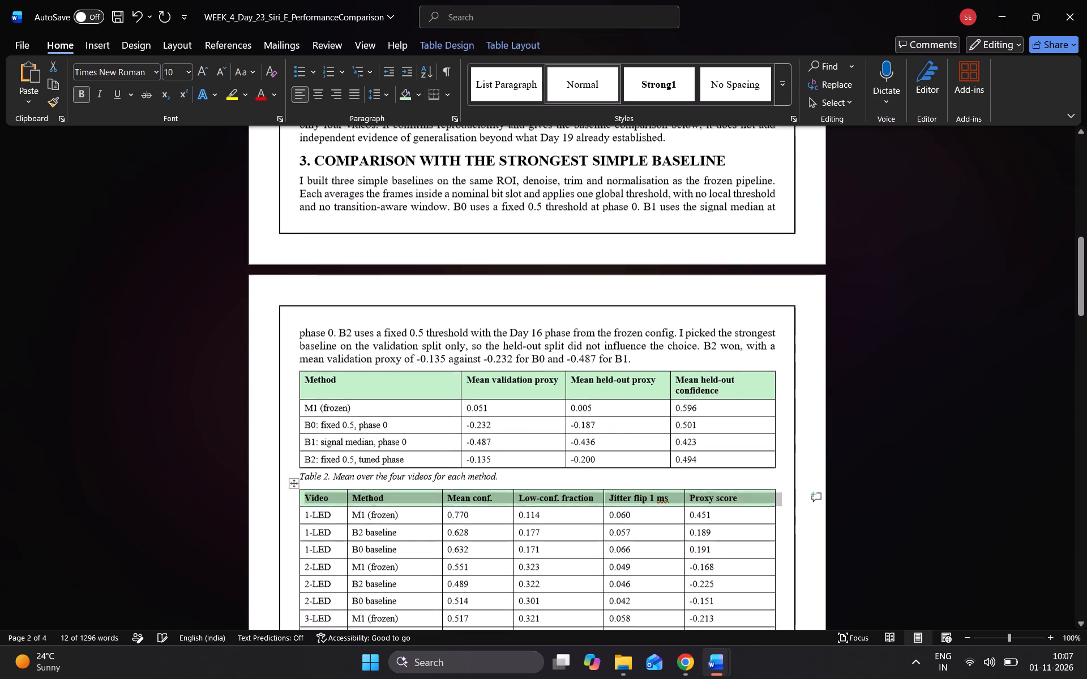
{"action": "scroll", "coordinate": [417, 359], "scroll_direction": "down", "scroll_amount": 10}
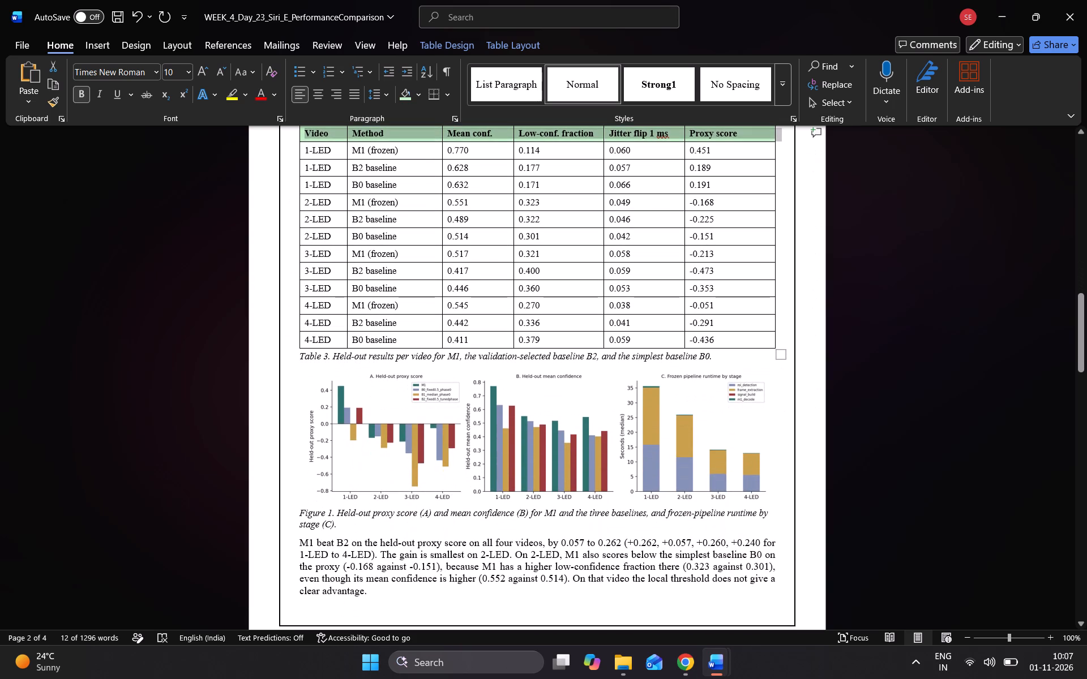
{"action": "scroll", "coordinate": [362, 458], "scroll_direction": "down", "scroll_amount": 4}
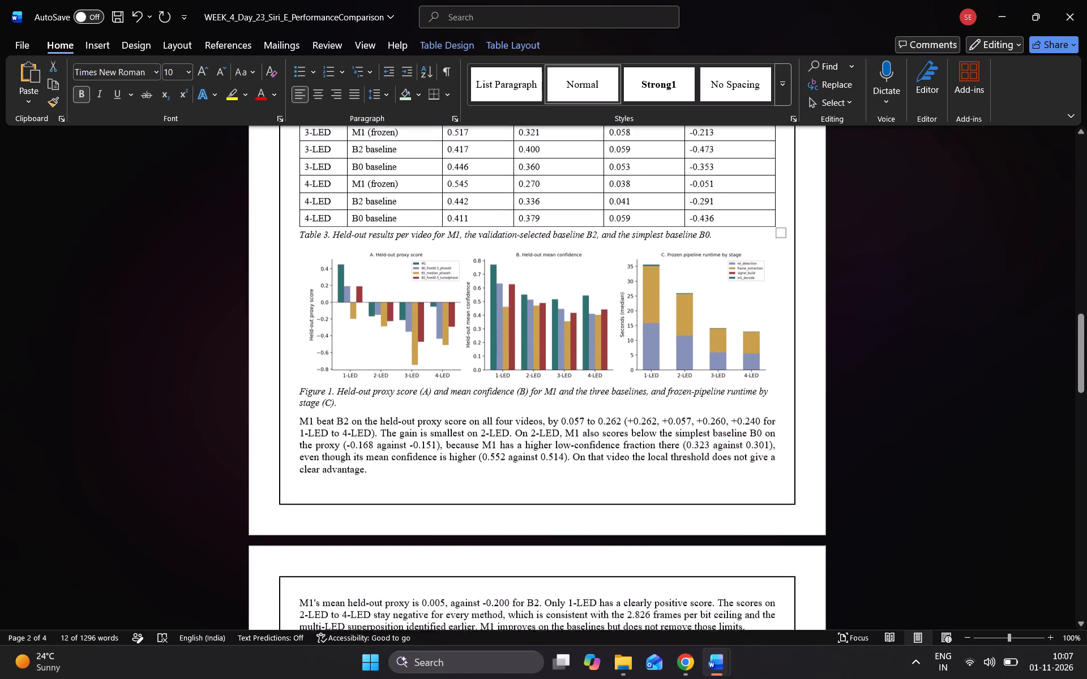
{"action": "left_click_drag", "start_coordinate": [376, 458], "coordinate": [296, 405]}
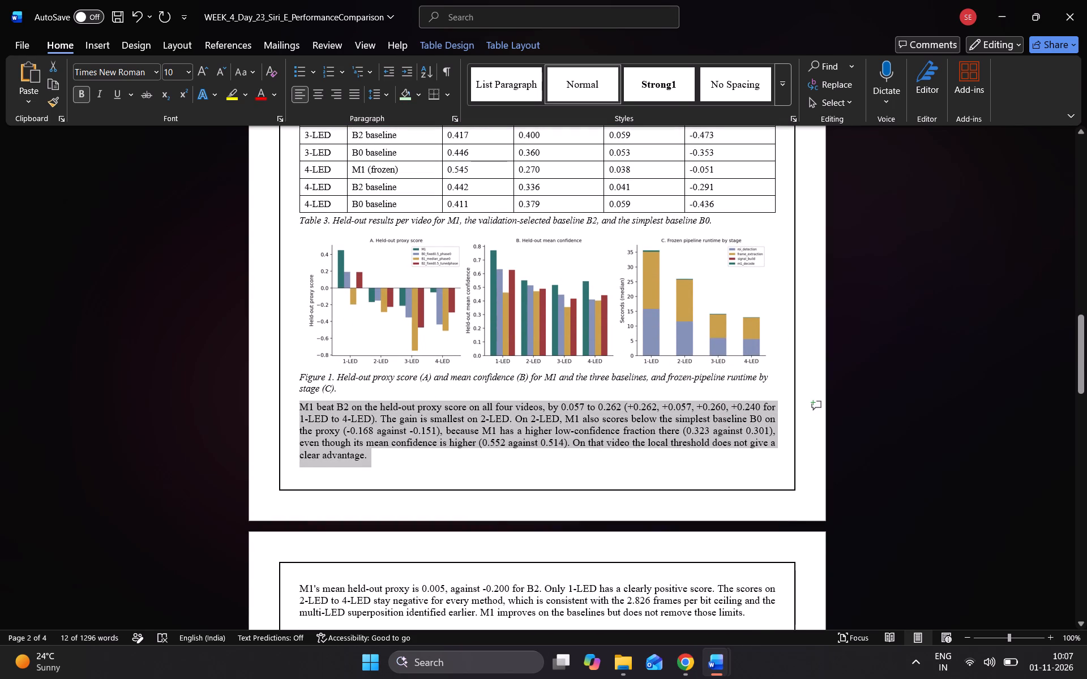
{"action": "left_click_drag", "start_coordinate": [296, 405], "coordinate": [295, 403]}
{"action": "left_click", "coordinate": [418, 358]}
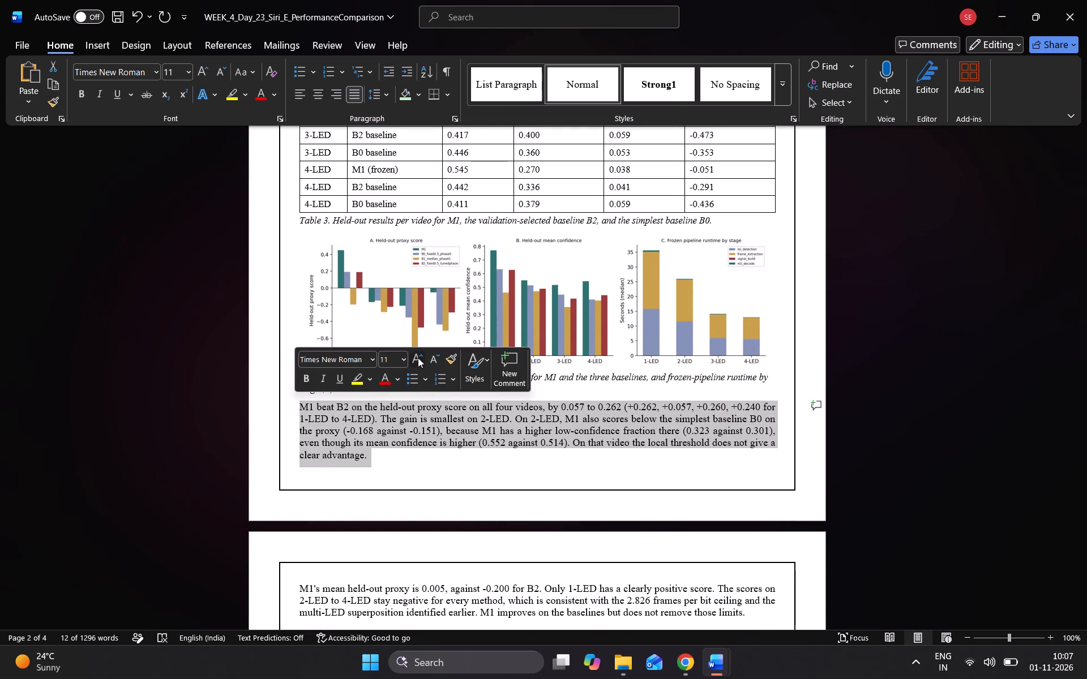
{"action": "left_click", "coordinate": [435, 488]}
Enlarge the Figure 1 chart image slightly so it spans about the full width of the body text.
{"action": "left_click", "coordinate": [456, 320]}
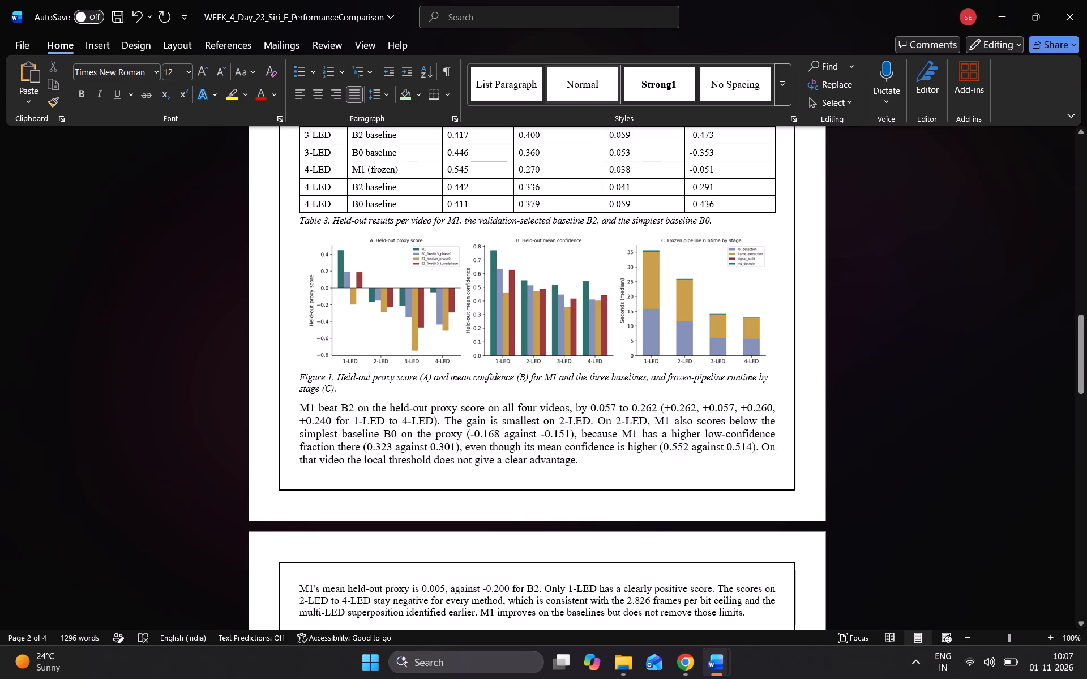
{"action": "left_click", "coordinate": [416, 332]}
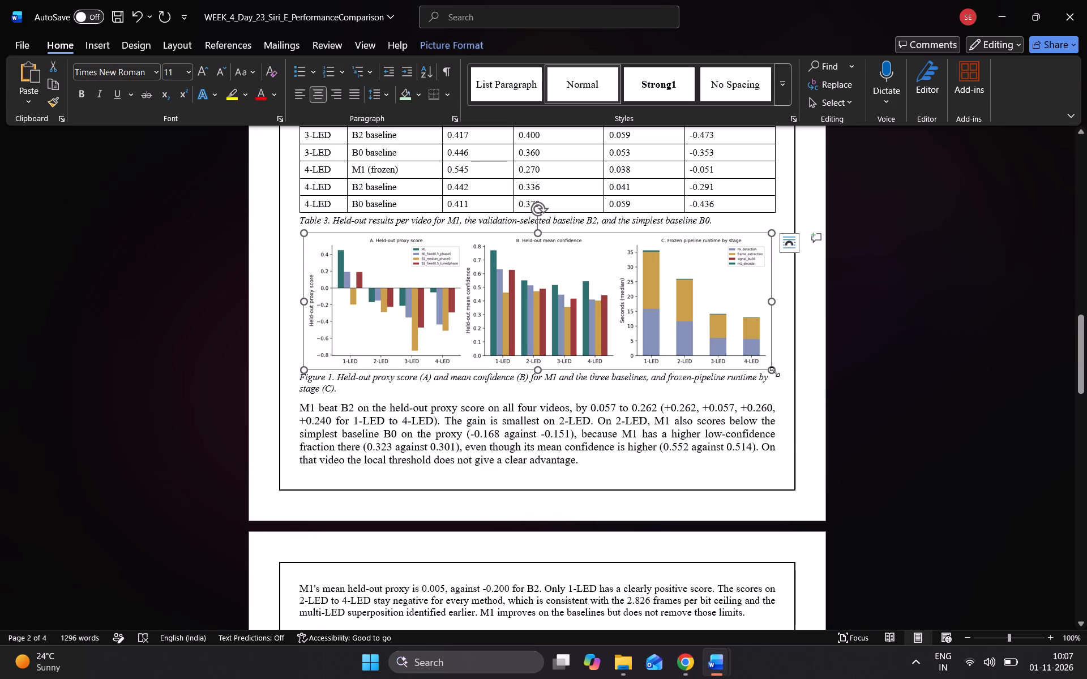
{"action": "left_click_drag", "start_coordinate": [774, 372], "coordinate": [778, 386]}
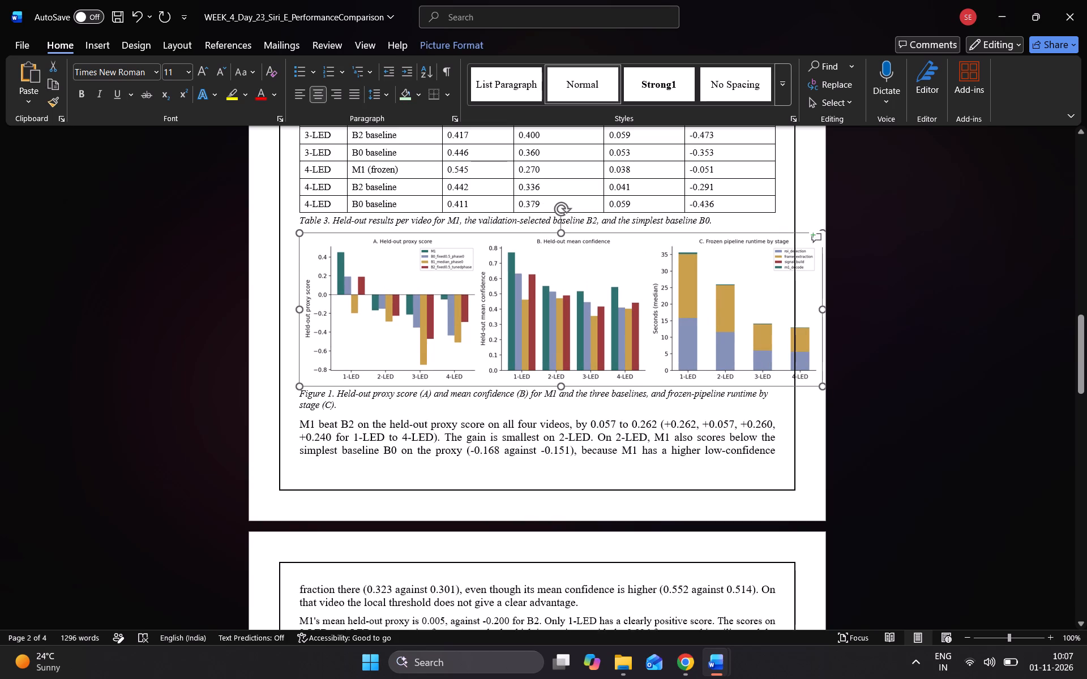
{"action": "left_click_drag", "start_coordinate": [778, 386], "coordinate": [751, 373]}
Increase the paragraph above "4. RUNTIME AND MODEL SIZE", beginning "M1's mean held-out proxy", to 12 pt.
{"action": "scroll", "coordinate": [589, 430], "scroll_direction": "down", "scroll_amount": 6}
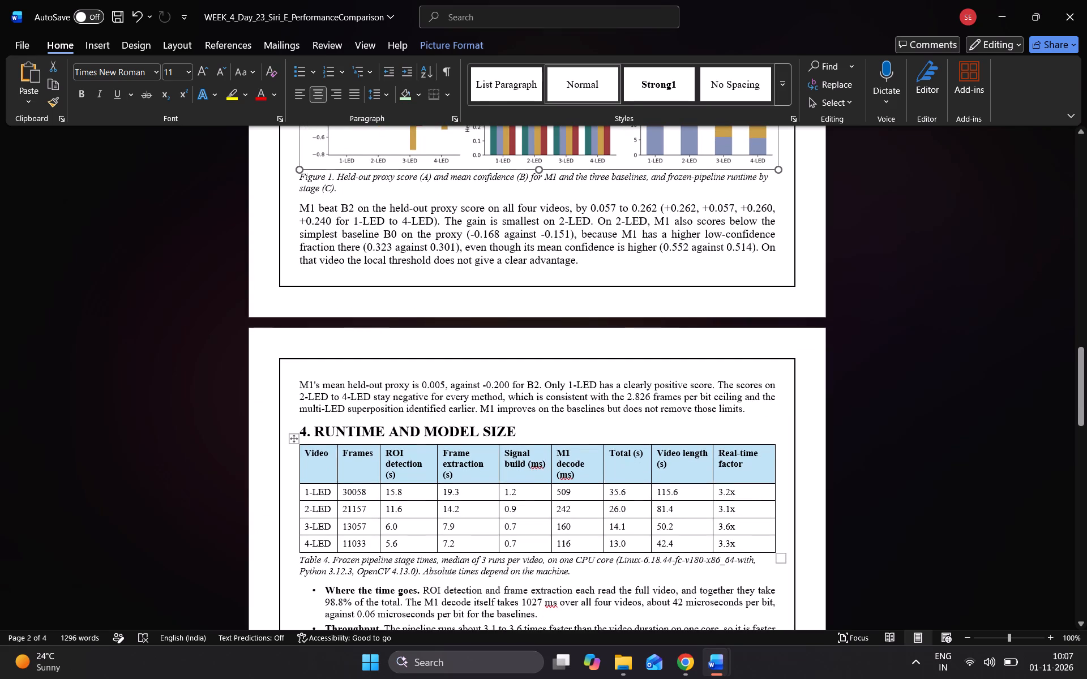
{"action": "left_click_drag", "start_coordinate": [752, 409], "coordinate": [287, 385]}
{"action": "left_click", "coordinate": [412, 340]}
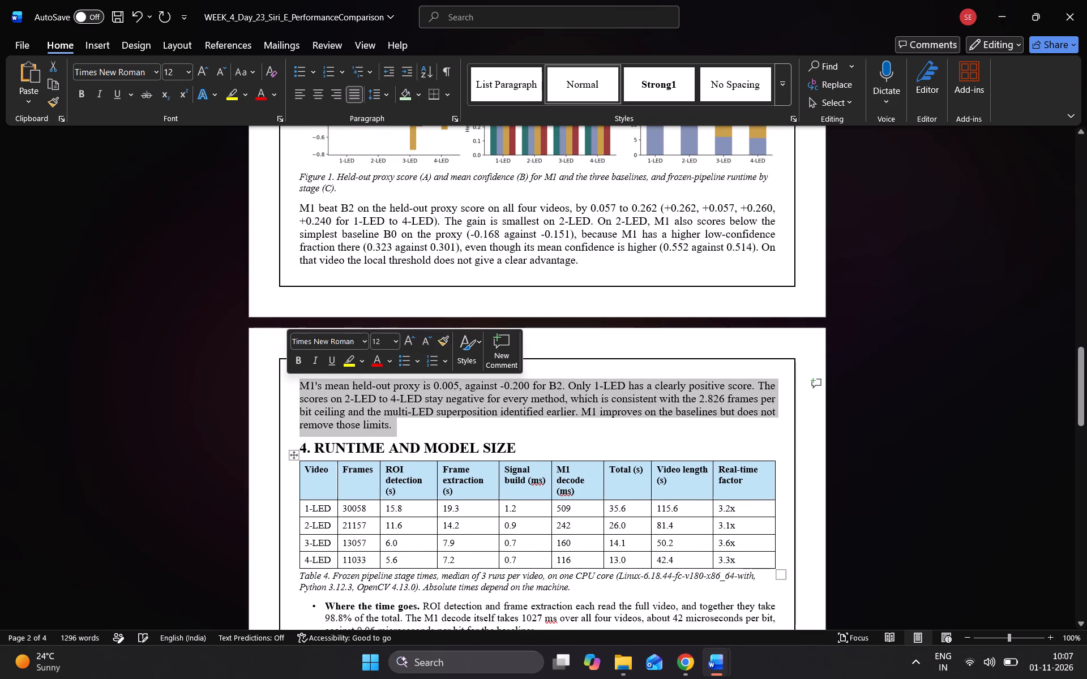
Shade the header row of Table 4, under "4. RUNTIME AND MODEL SIZE", in the same light green.
{"action": "left_click", "coordinate": [294, 478]}
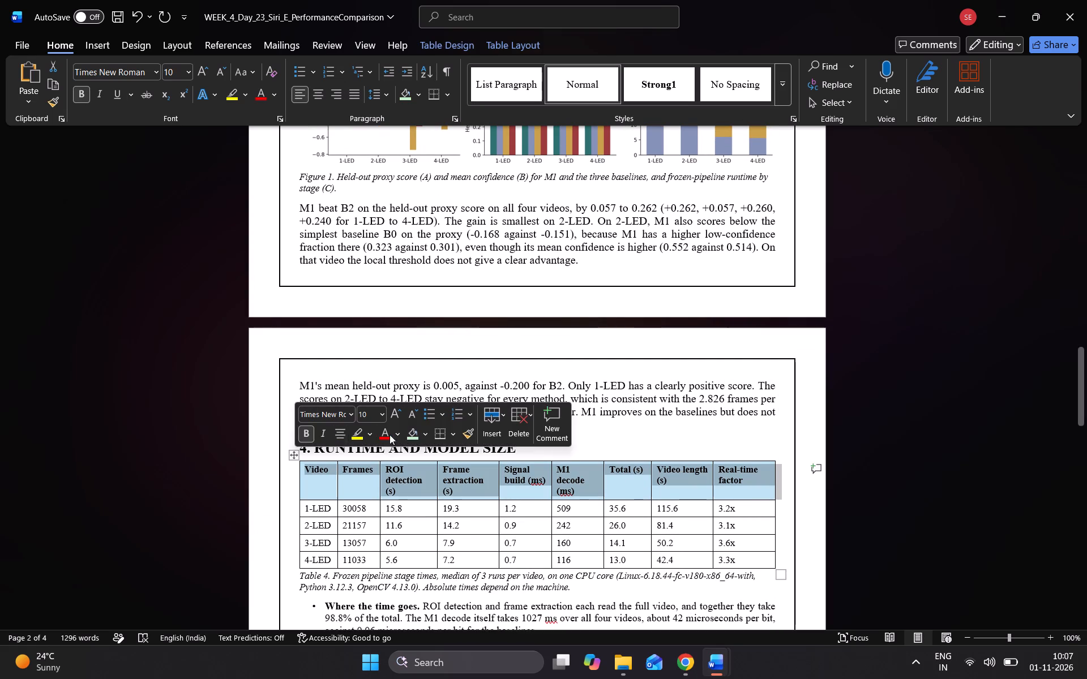
{"action": "left_click", "coordinate": [412, 436]}
Increase the four bullet points below Table 4, from "Where the time goes." to "GMM.", to 12 pt.
{"action": "scroll", "coordinate": [409, 436], "scroll_direction": "down", "scroll_amount": 8}
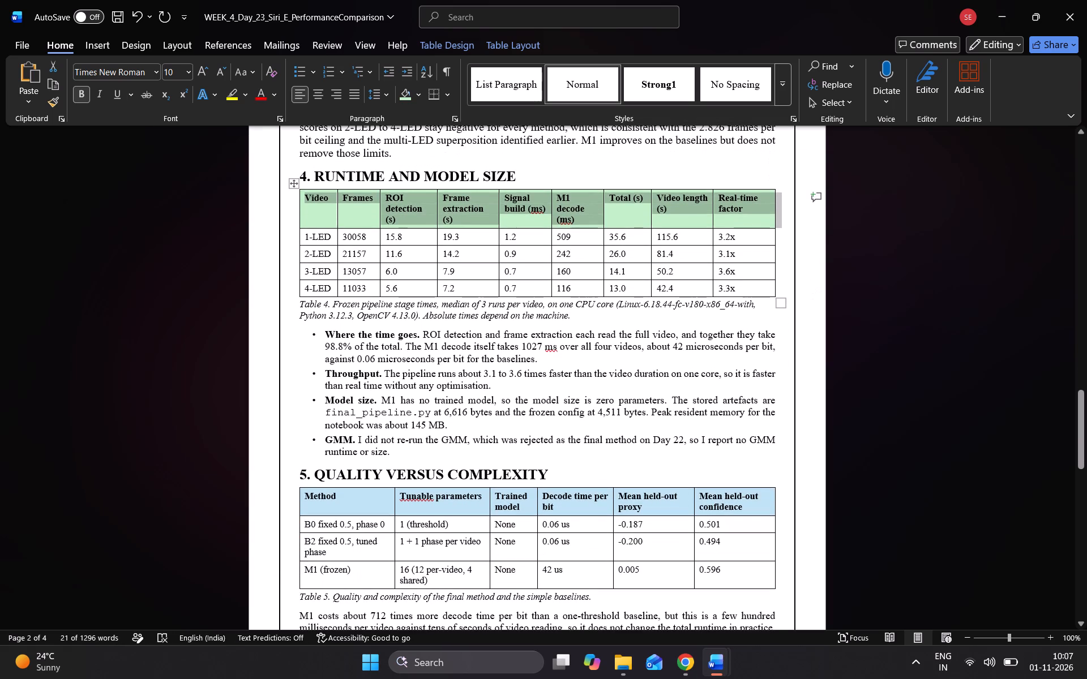
{"action": "left_click_drag", "start_coordinate": [393, 452], "coordinate": [331, 423]}
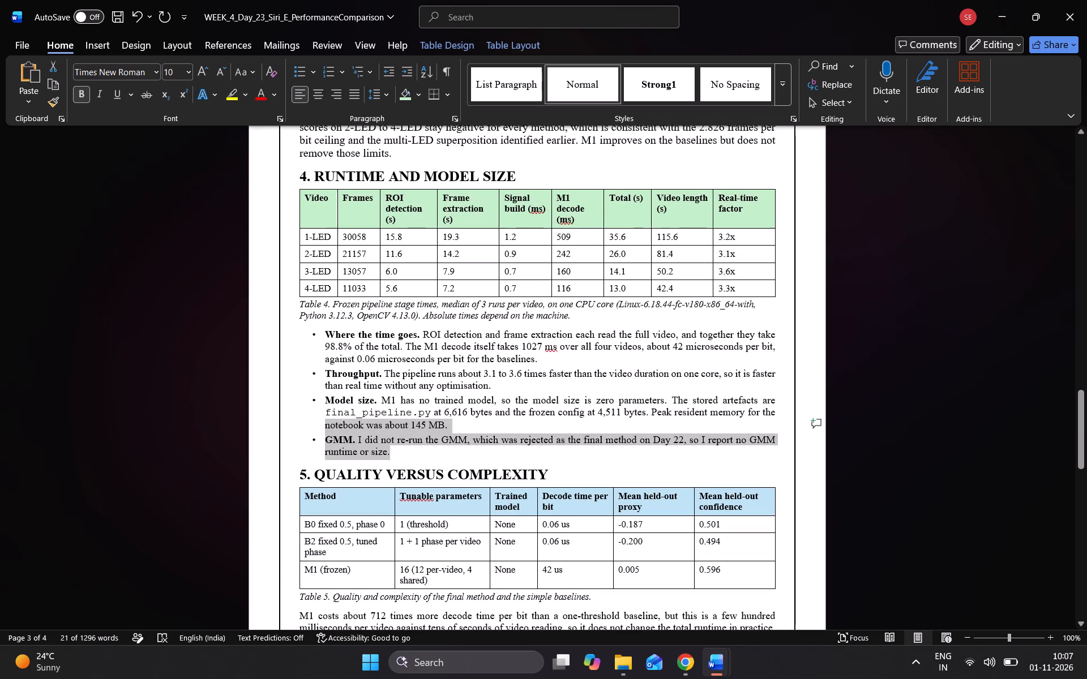
{"action": "left_click_drag", "start_coordinate": [331, 423], "coordinate": [319, 333]}
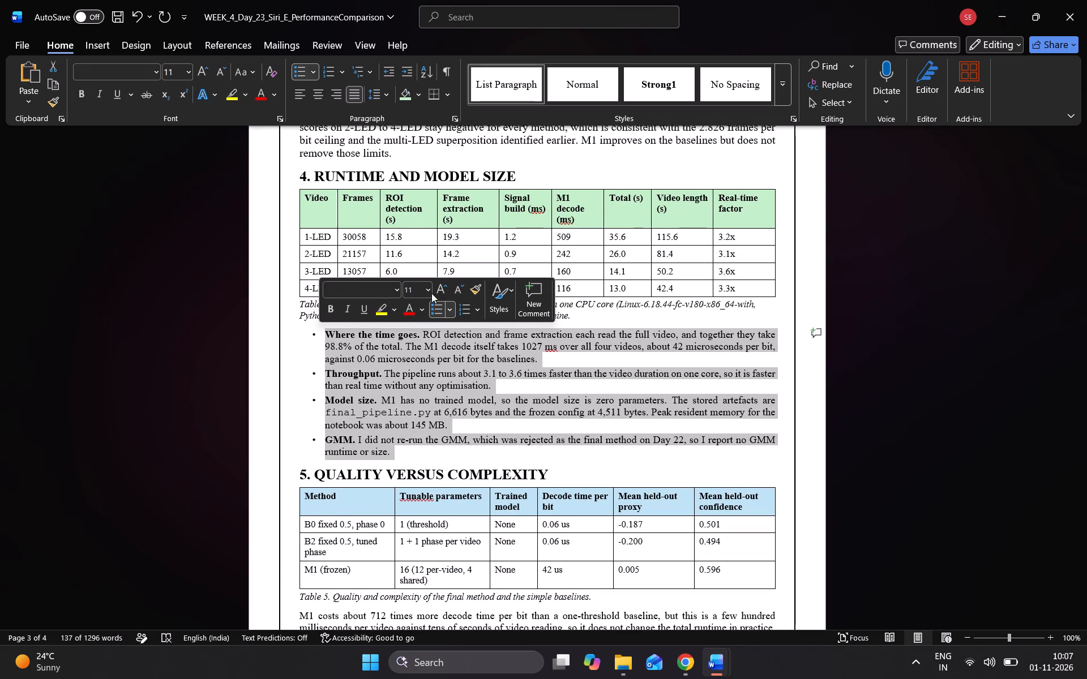
{"action": "left_click", "coordinate": [438, 287]}
Shade the header row of Table 5, under "5. QUALITY VERSUS COMPLEXITY", light green, keeping its text at 10 pt.
{"action": "scroll", "coordinate": [437, 381], "scroll_direction": "down", "scroll_amount": 2}
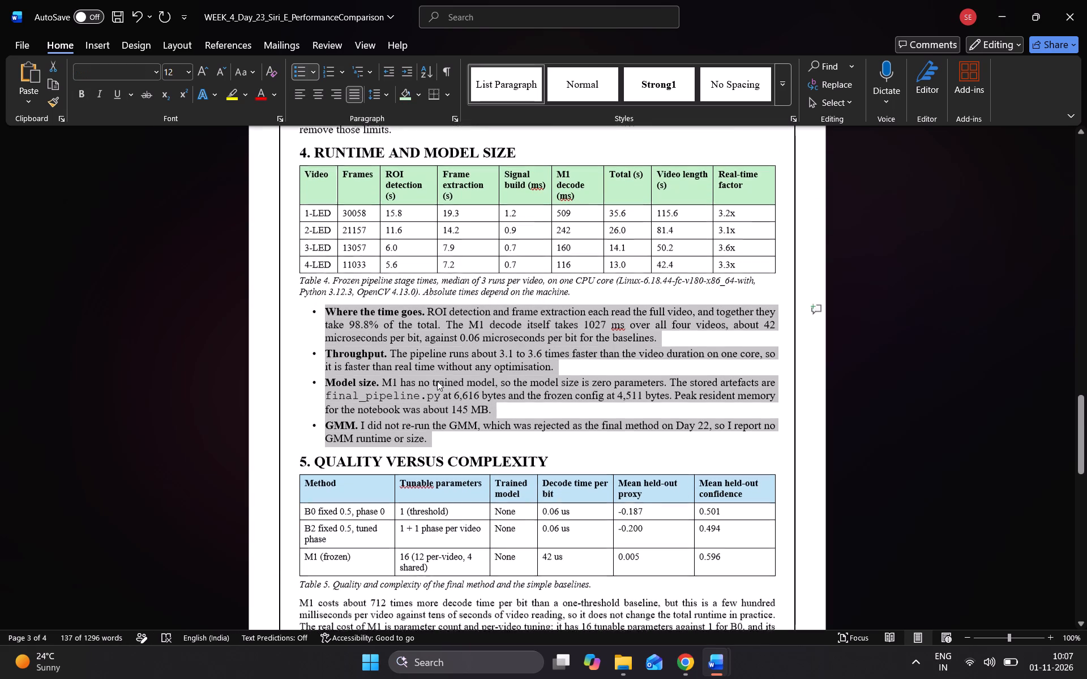
{"action": "scroll", "coordinate": [437, 381], "scroll_direction": "down", "scroll_amount": 3}
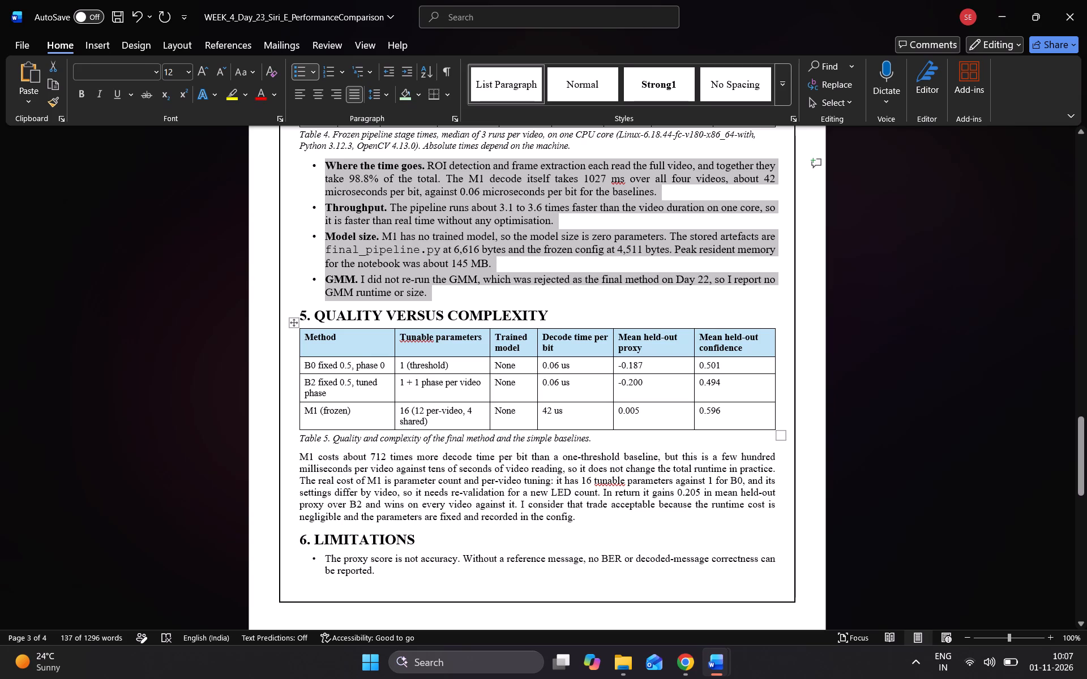
{"action": "left_click", "coordinate": [292, 340]}
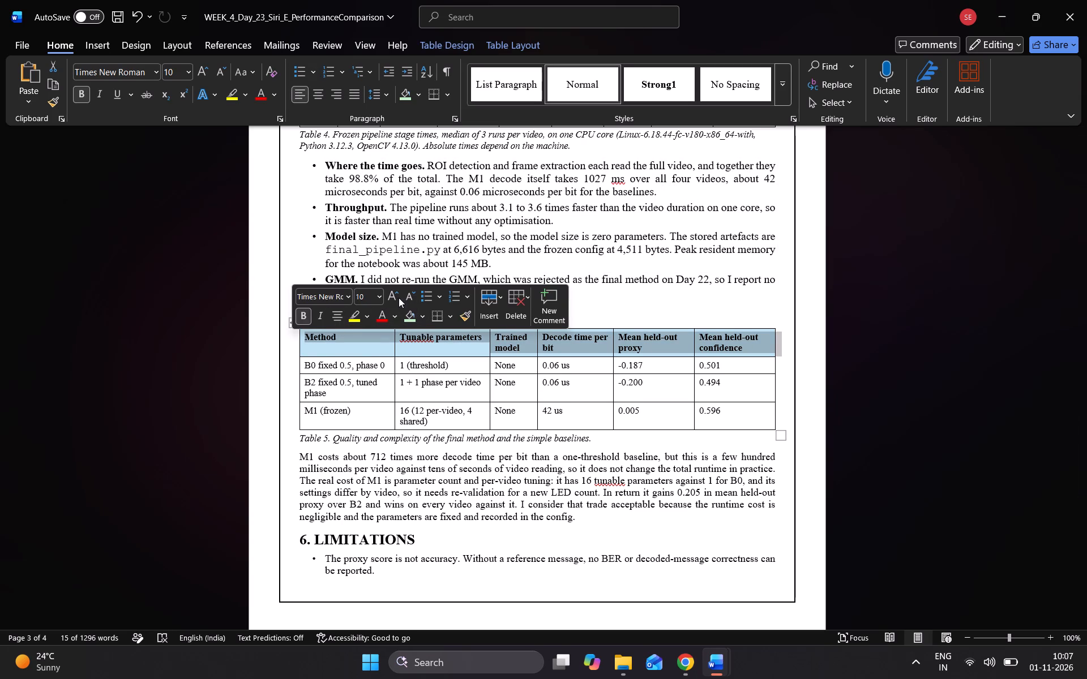
{"action": "left_click", "coordinate": [395, 298]}
{"action": "left_click", "coordinate": [409, 296]}
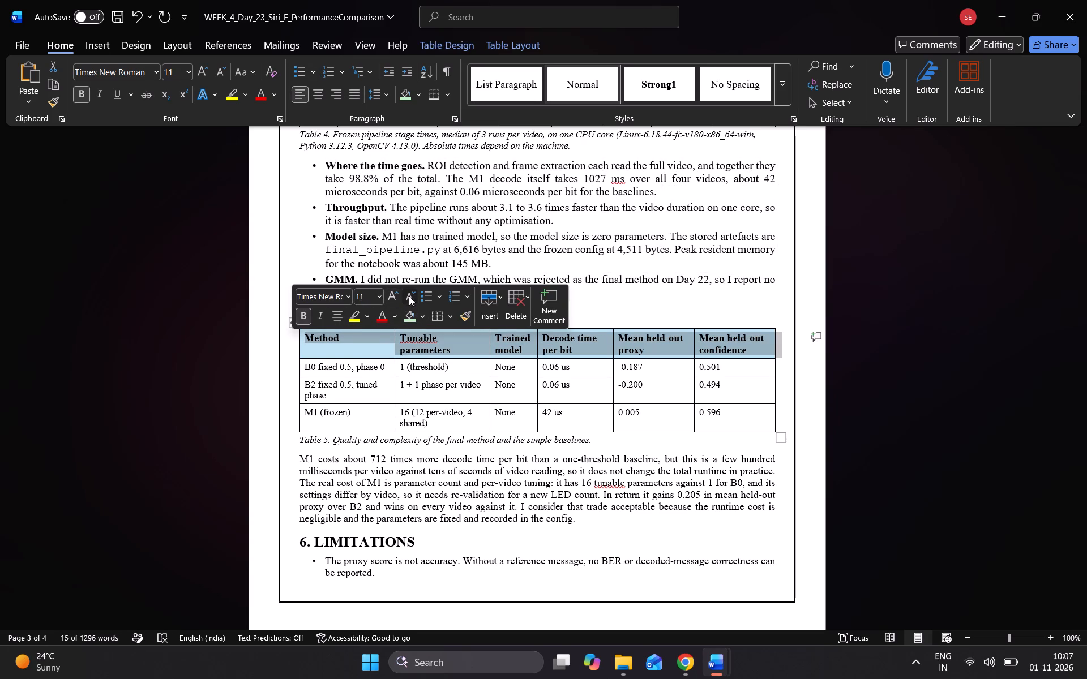
{"action": "left_click", "coordinate": [411, 316]}
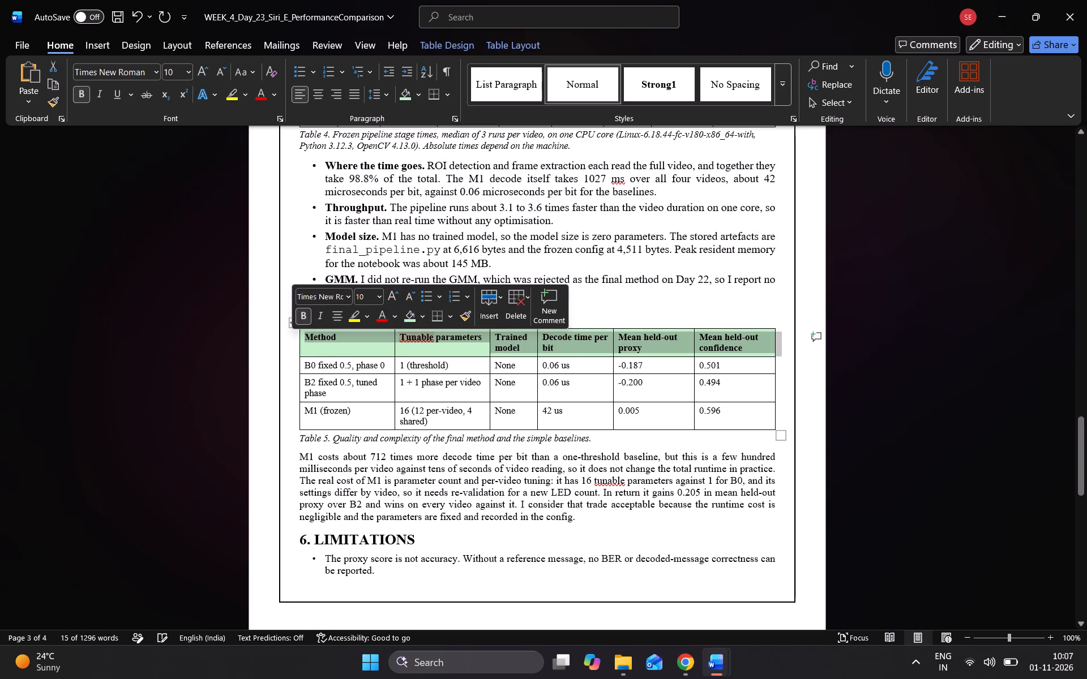
Increase the paragraph below Table 5, beginning "M1 costs about 712 times more decode time", to 12 pt.
{"action": "left_click_drag", "start_coordinate": [582, 522], "coordinate": [279, 454]}
{"action": "left_click", "coordinate": [396, 411]}
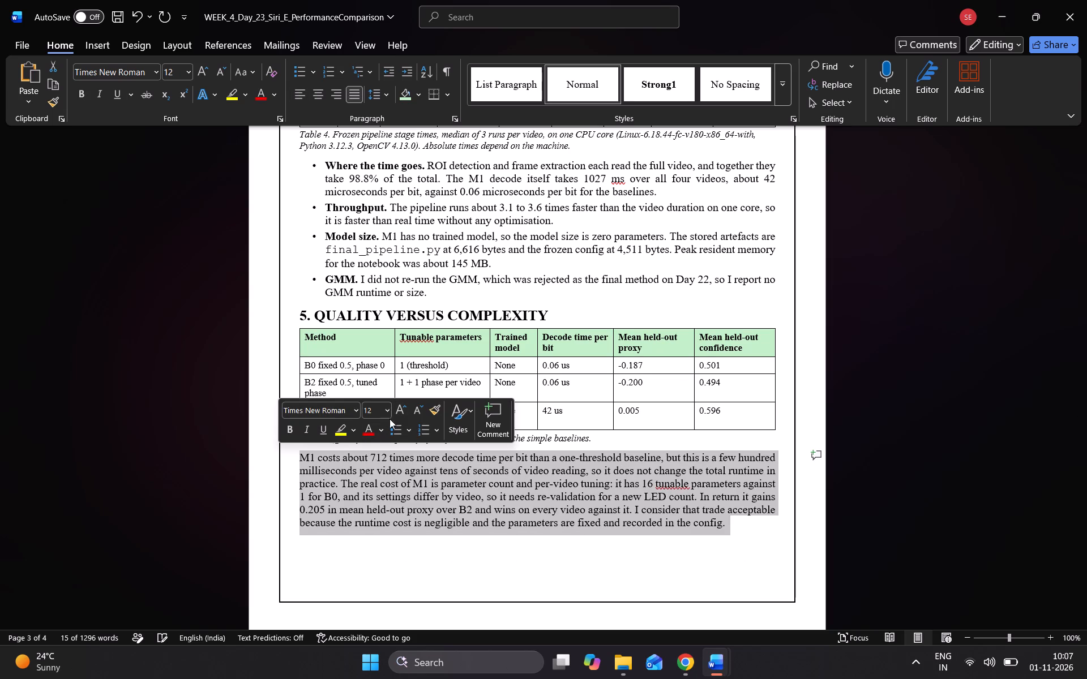
Increase the four bullet points under "6. LIMITATIONS" to 12 pt.
{"action": "scroll", "coordinate": [389, 511], "scroll_direction": "down", "scroll_amount": 11}
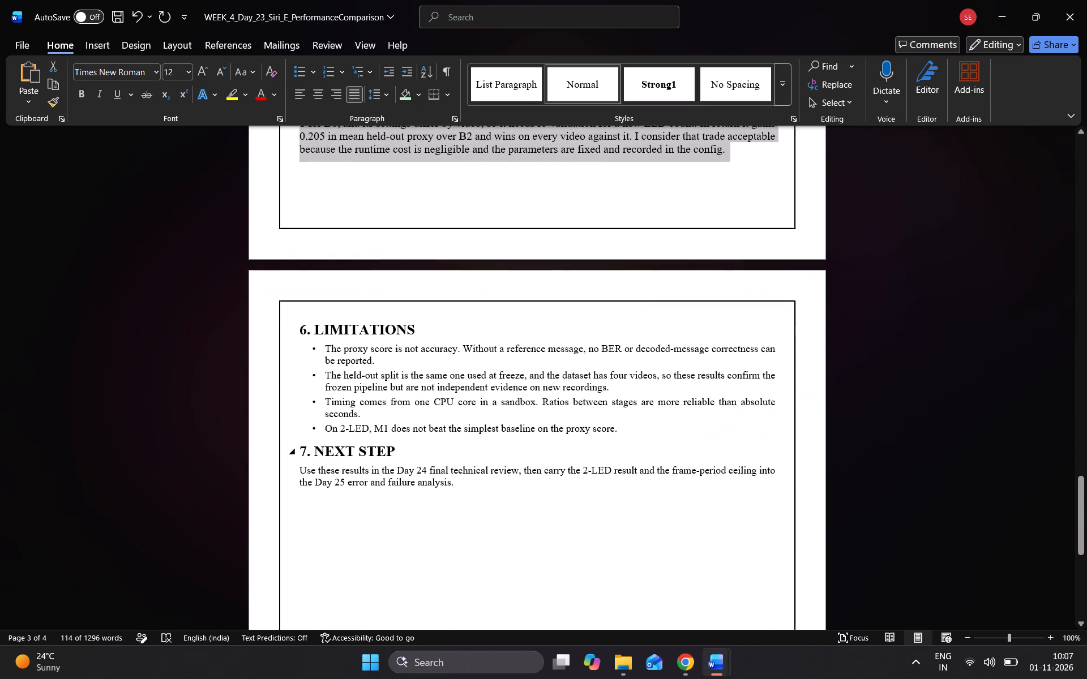
{"action": "left_click_drag", "start_coordinate": [638, 431], "coordinate": [329, 350]}
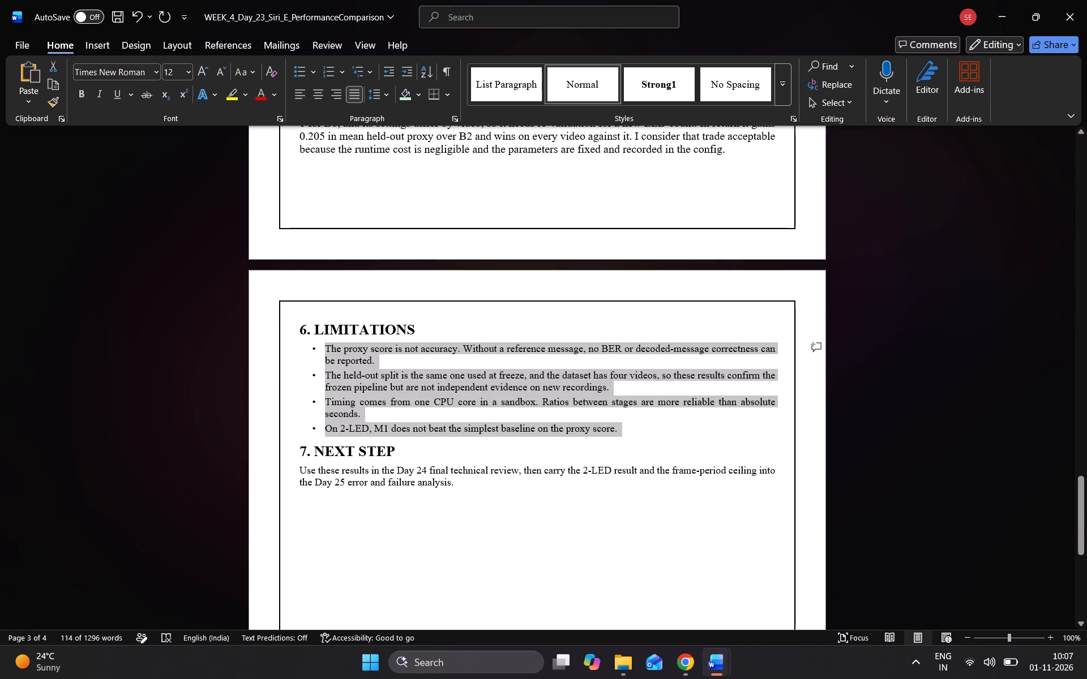
{"action": "left_click_drag", "start_coordinate": [329, 350], "coordinate": [329, 349]}
{"action": "left_click", "coordinate": [445, 305]}
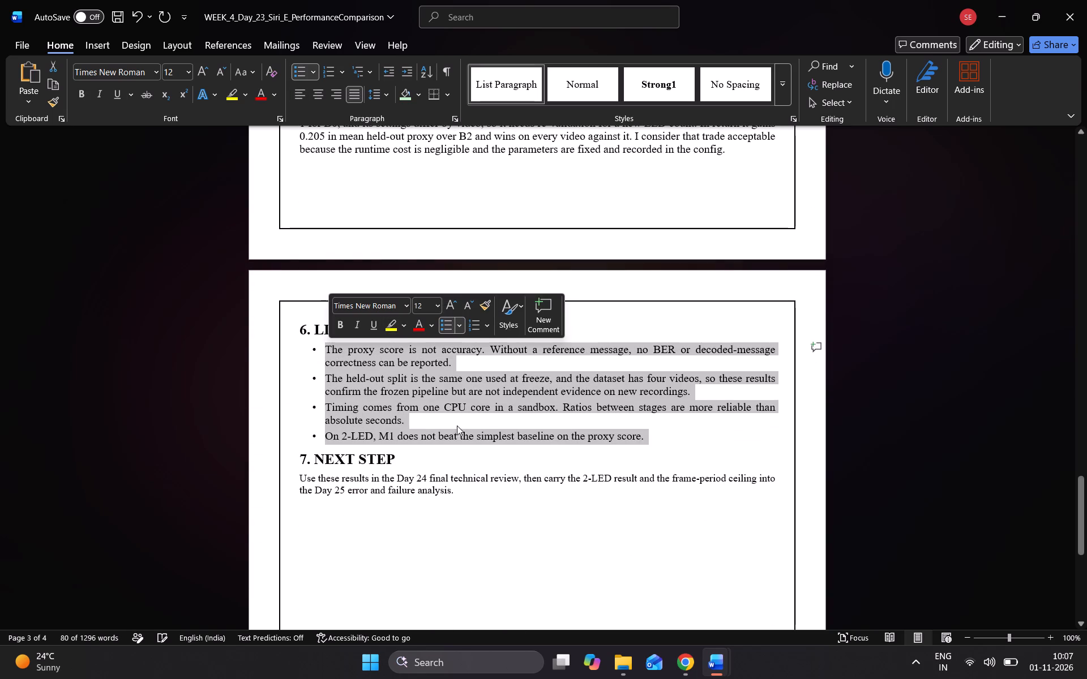
Increase the paragraph under "7. NEXT STEP", beginning "Use these results in the Day 24 final technical review", to 12 pt.
{"action": "left_click_drag", "start_coordinate": [457, 496], "coordinate": [346, 489]}
{"action": "left_click", "coordinate": [294, 480]}
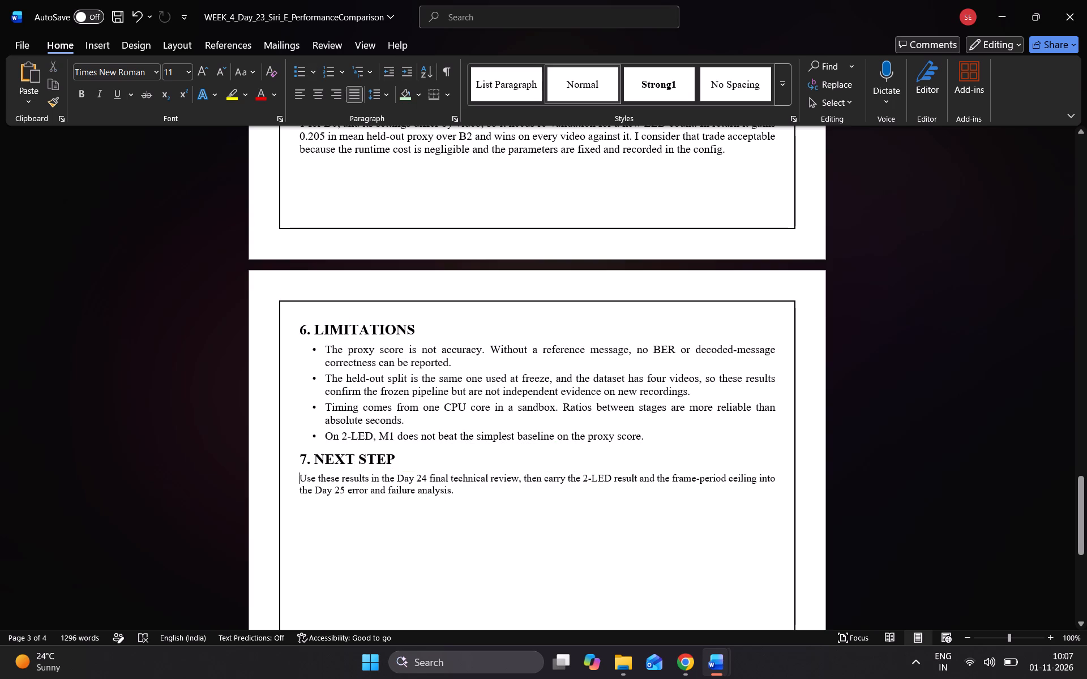
{"action": "left_click_drag", "start_coordinate": [293, 476], "coordinate": [433, 498]}
{"action": "left_click", "coordinate": [450, 498]}
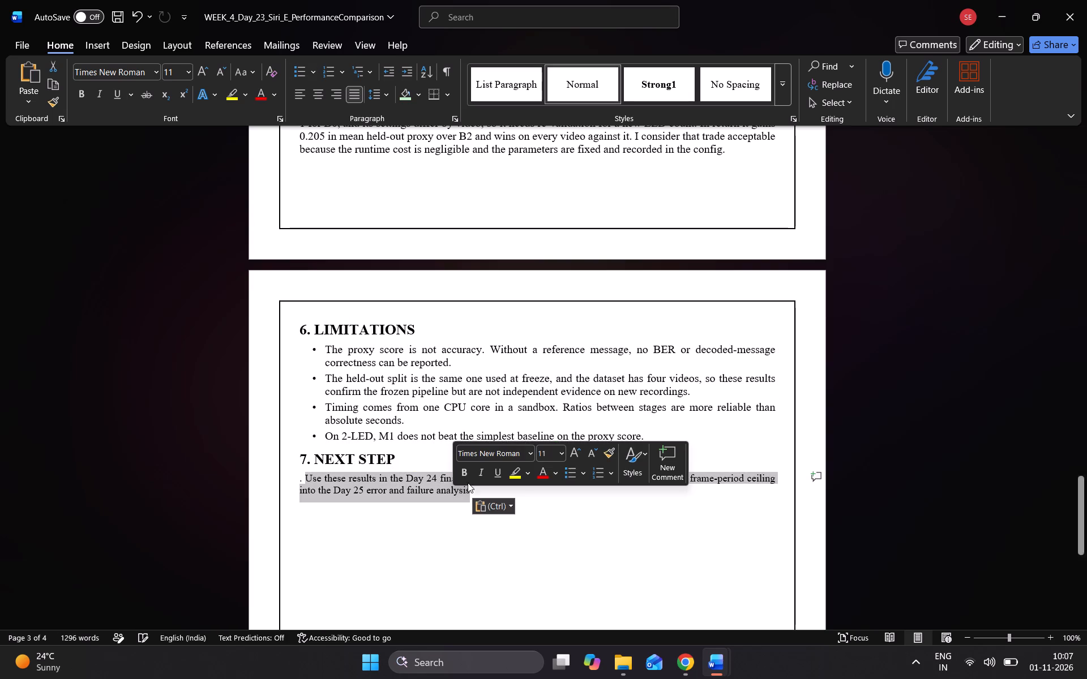
{"action": "left_click", "coordinate": [575, 453]}
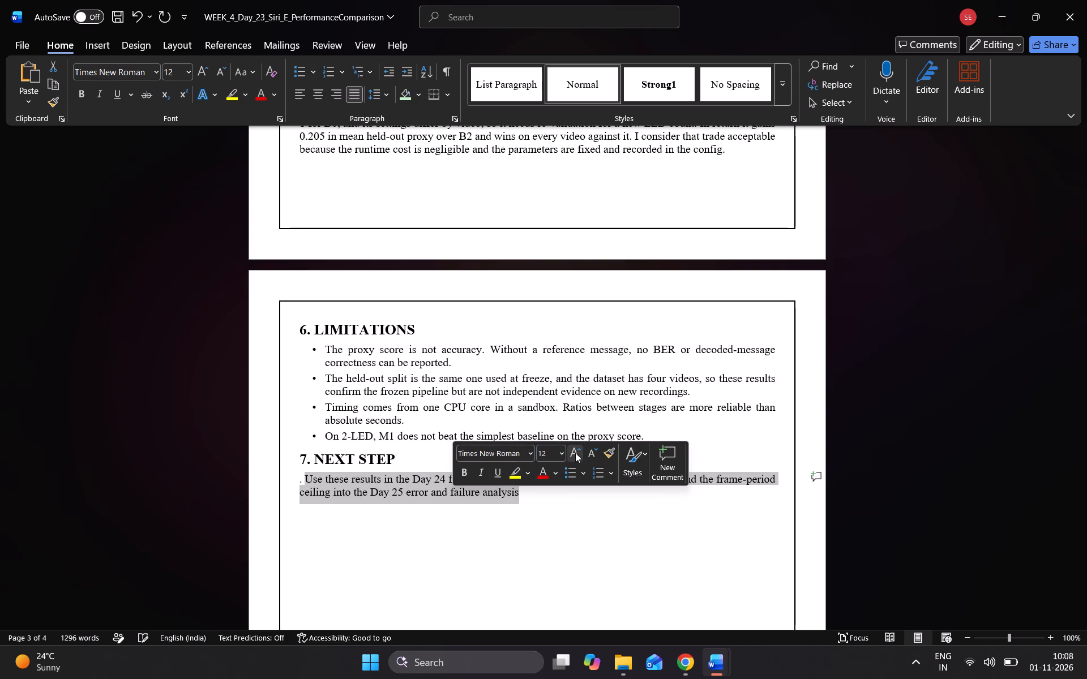
{"action": "left_click", "coordinate": [426, 531]}
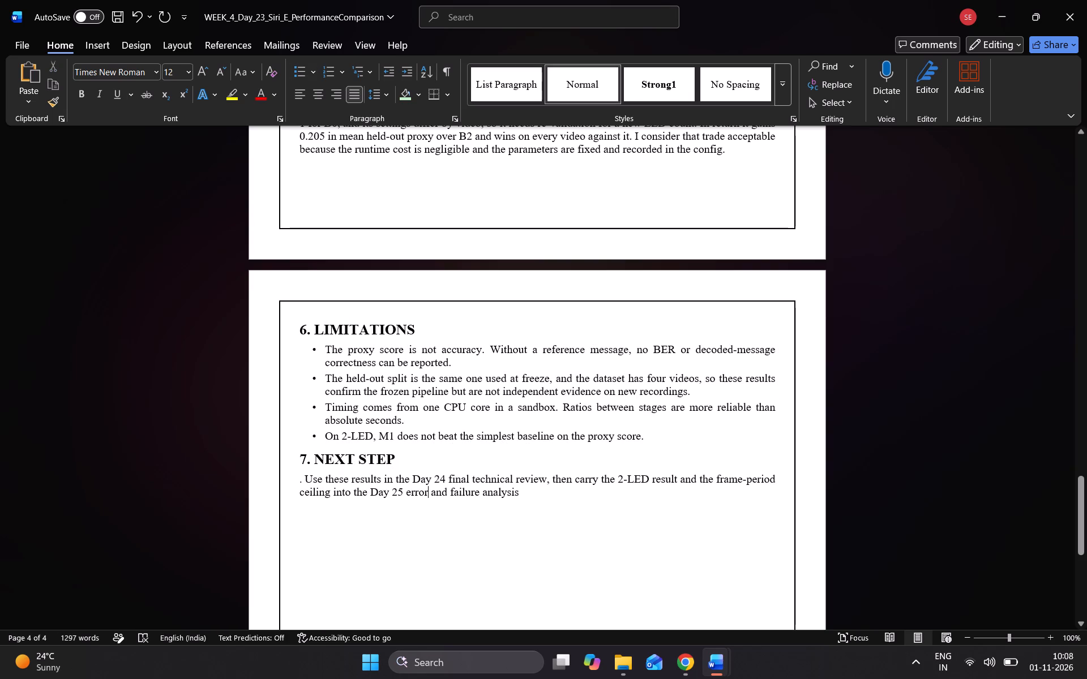
Remove the stray full stop and space before "Use these results" and add a full stop after "failure analysis".
{"action": "left_click", "coordinate": [305, 476]}
{"action": "key", "text": "BackSpace"}
{"action": "key", "text": "BackSpace"}
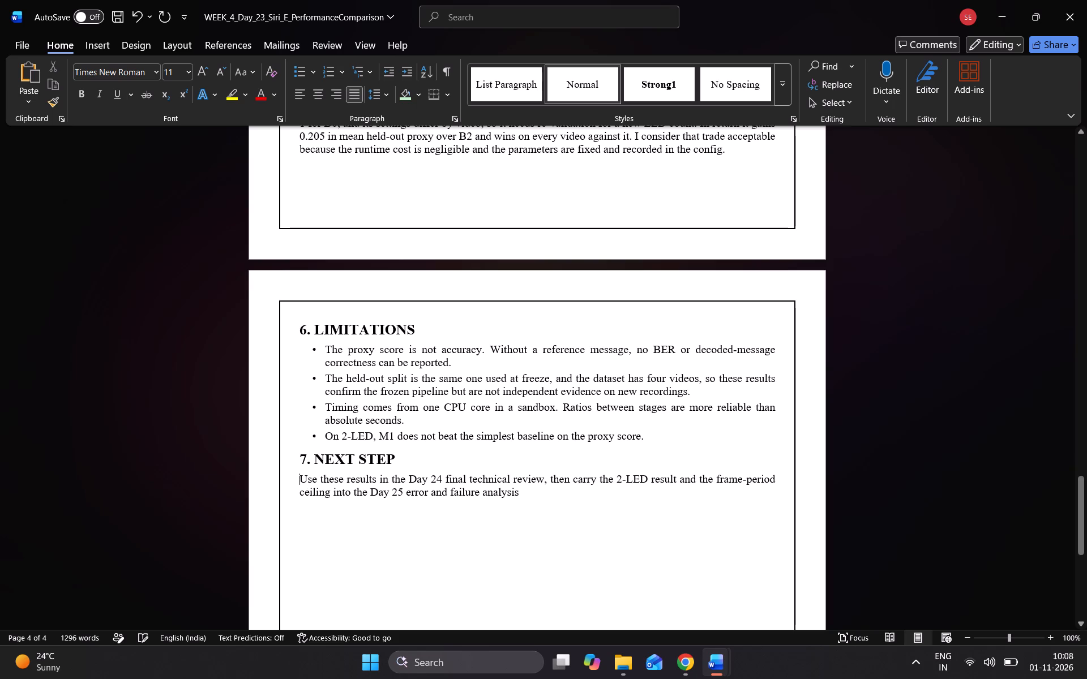
{"action": "left_click", "coordinate": [521, 494]}
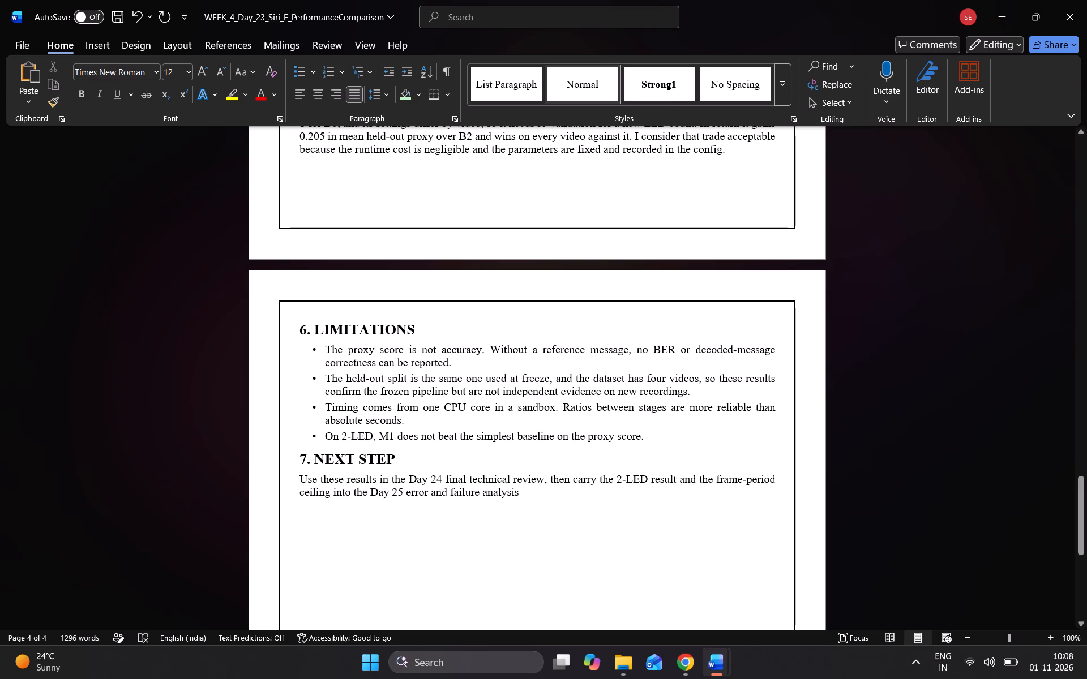
{"action": "key", "text": "period"}
{"action": "left_click", "coordinate": [951, 417]}
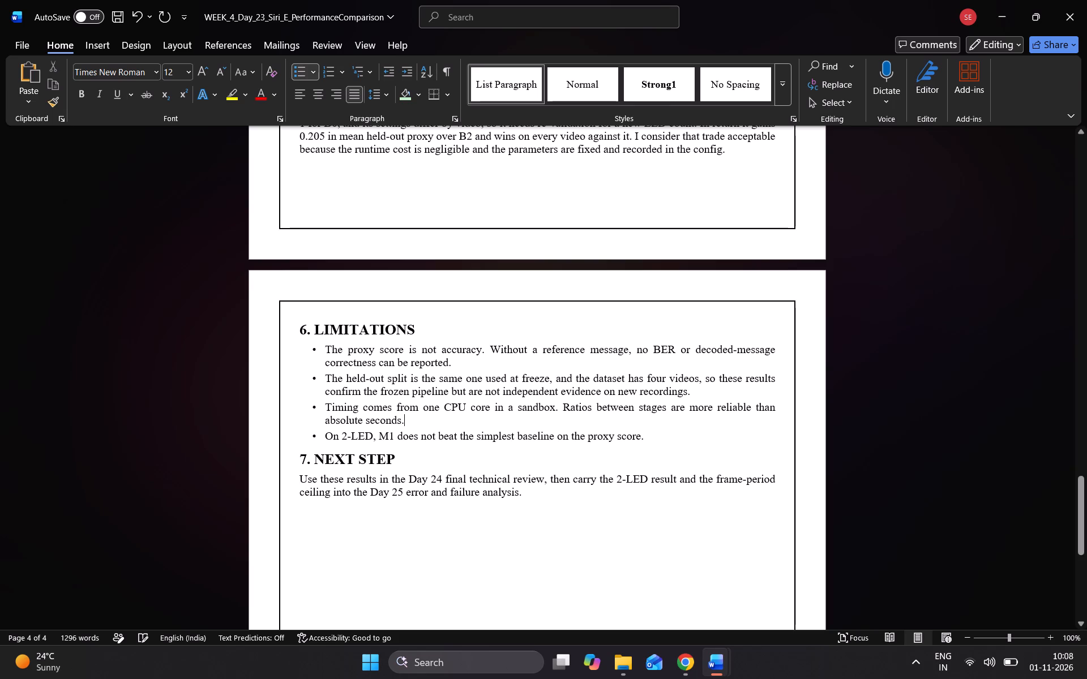
Save the Day 23 performance comparison document.
{"action": "key", "text": "ctrl+s"}
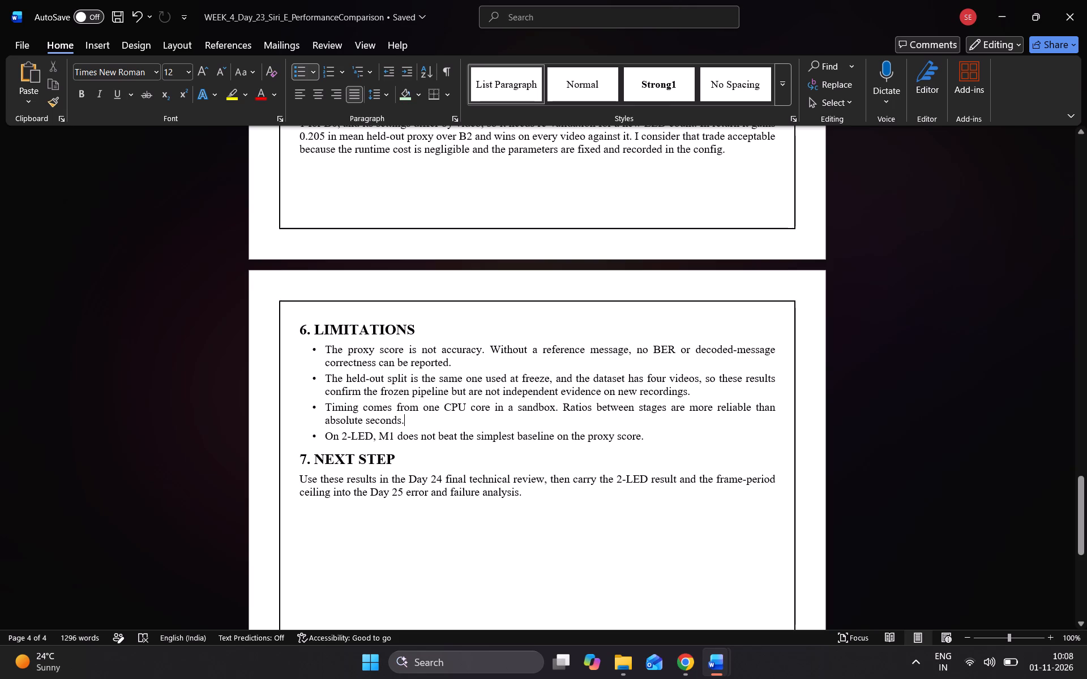
Export the Day 23 report as a PDF to the WEEK 4 folder inside IITG, keeping its file name and standard optimization.
{"action": "left_click", "coordinate": [21, 41]}
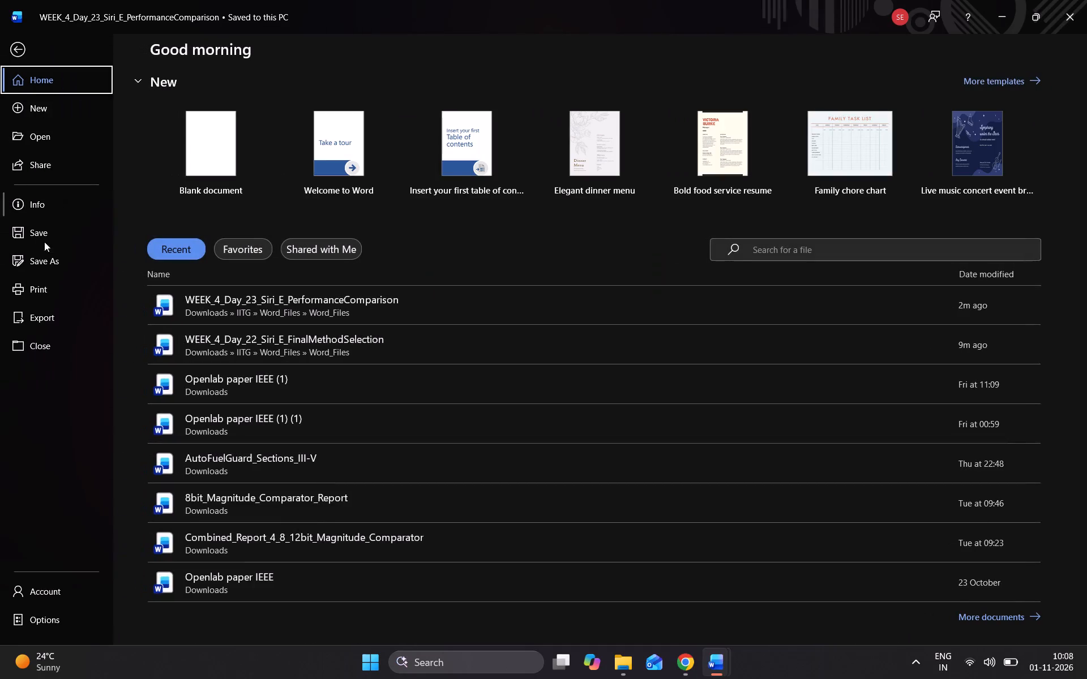
{"action": "left_click", "coordinate": [41, 262]}
{"action": "left_click", "coordinate": [201, 260]}
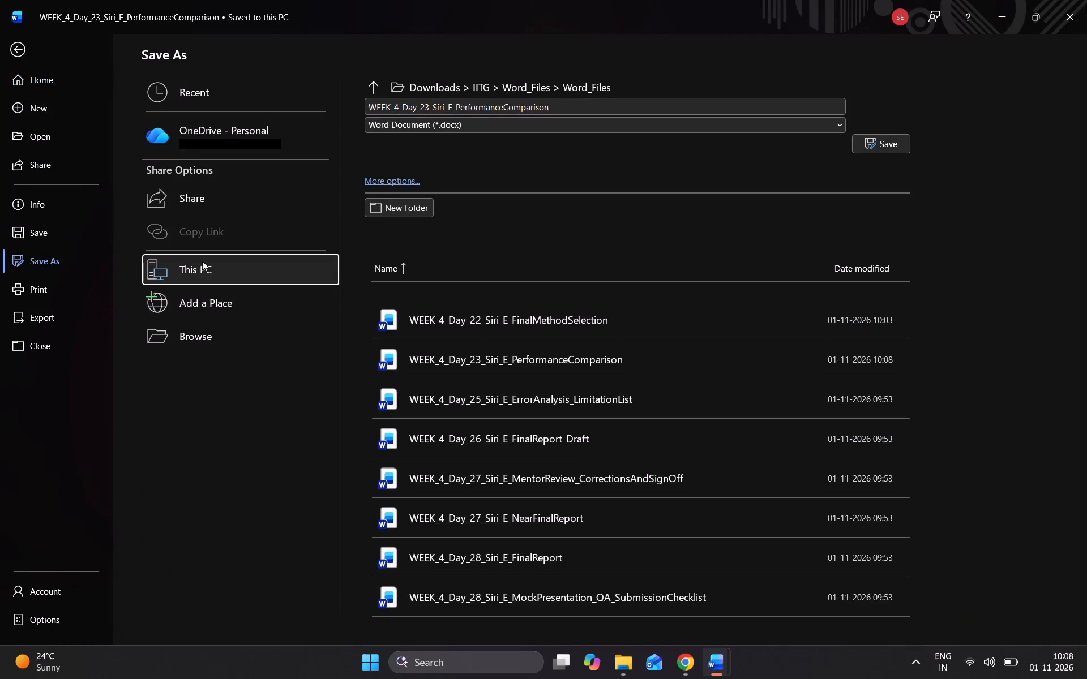
{"action": "double_click", "coordinate": [204, 268]}
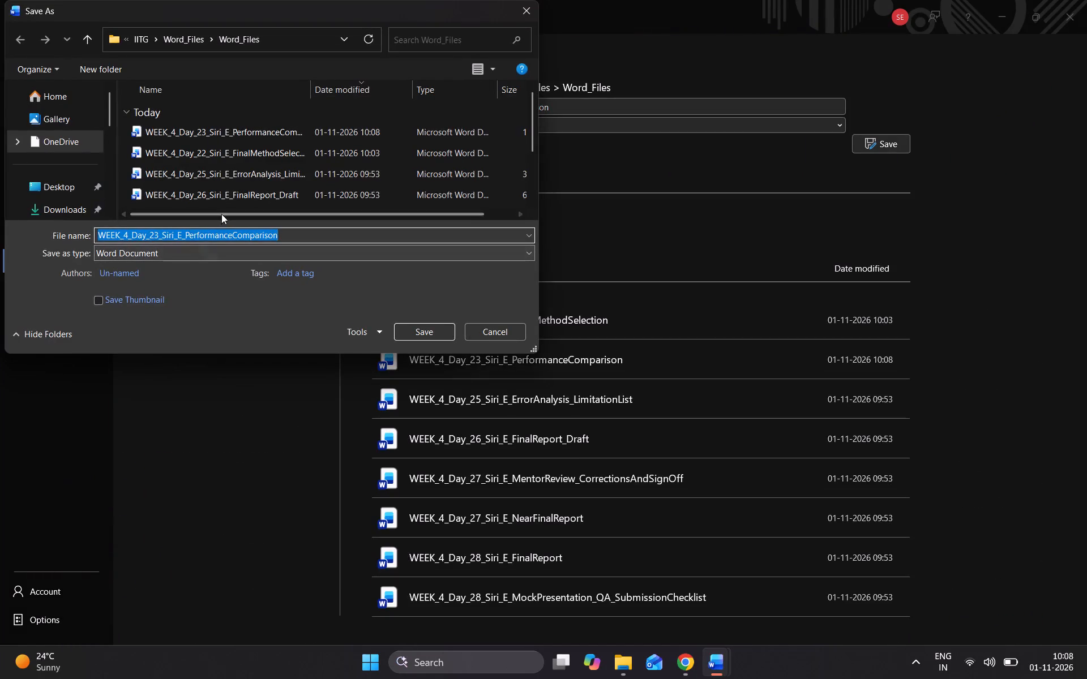
{"action": "left_click", "coordinate": [135, 38]}
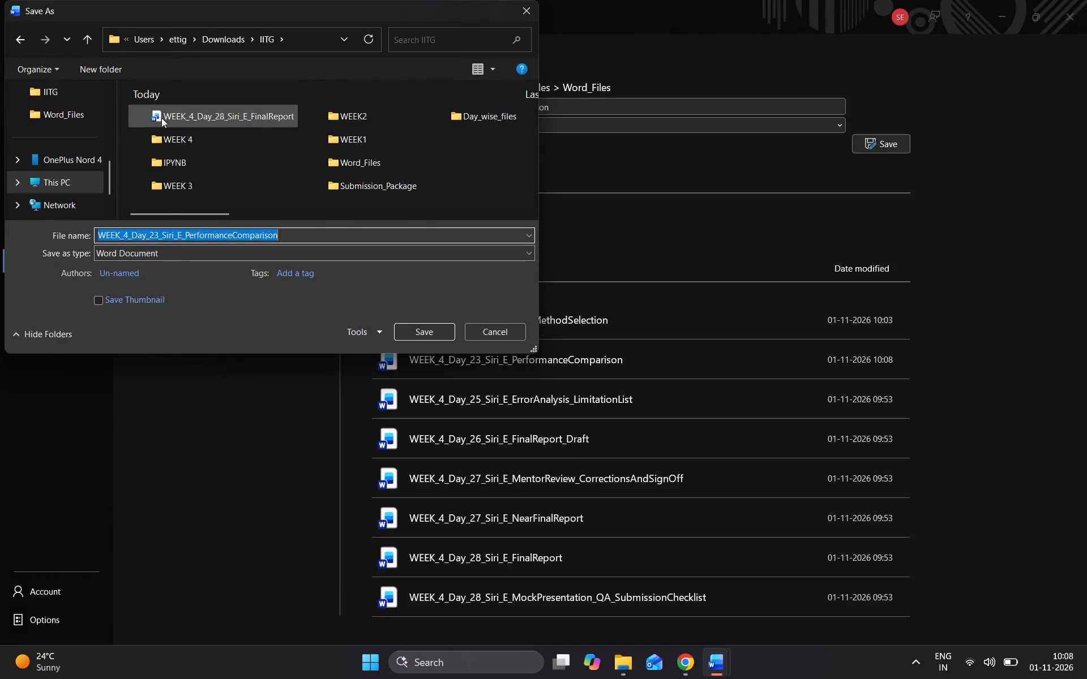
{"action": "left_click", "coordinate": [174, 253]}
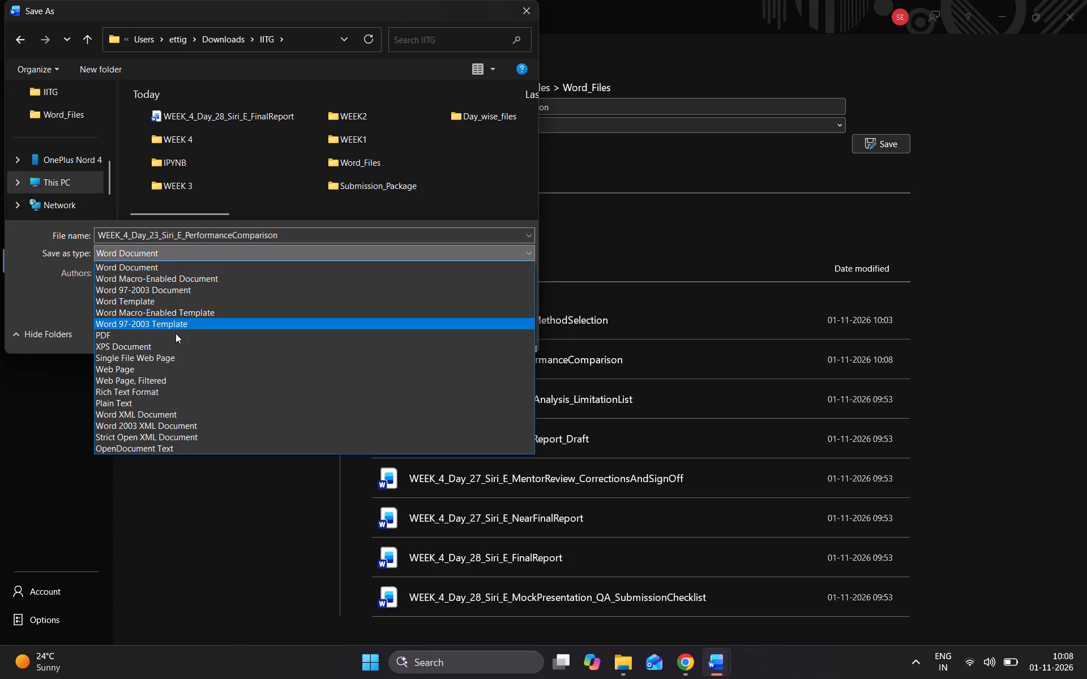
{"action": "left_click", "coordinate": [176, 333]}
{"action": "double_click", "coordinate": [192, 121]}
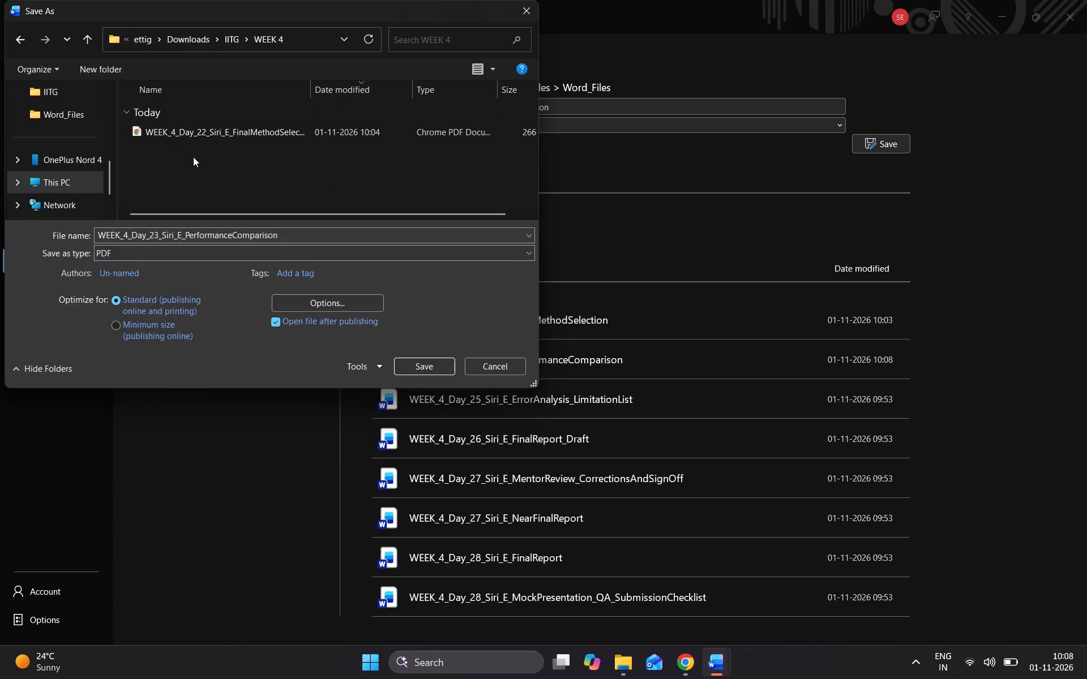
{"action": "left_click", "coordinate": [423, 368]}
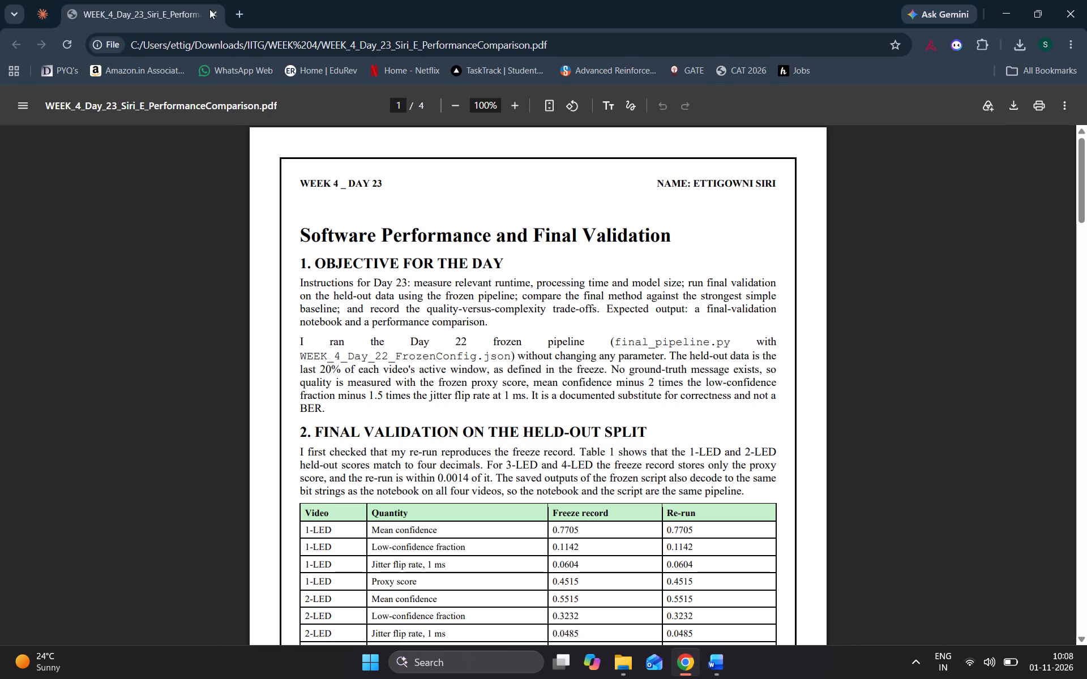
In Chrome, open a new tab and close the tab showing the exported Day 23 PDF.
{"action": "left_click", "coordinate": [237, 8]}
{"action": "left_click", "coordinate": [218, 12]}
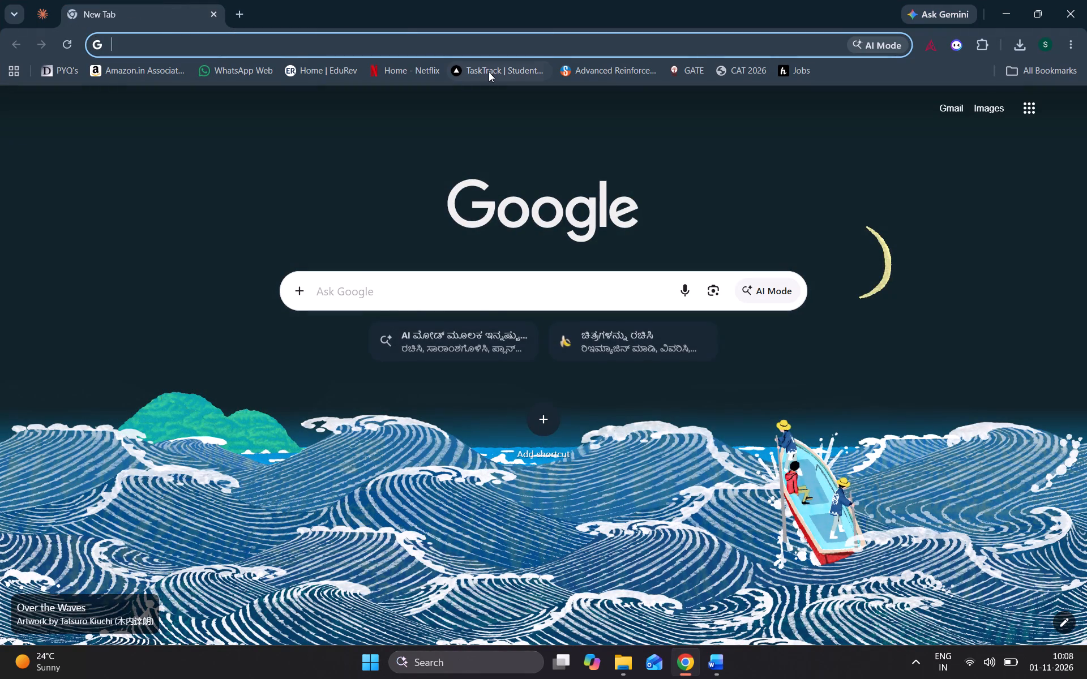
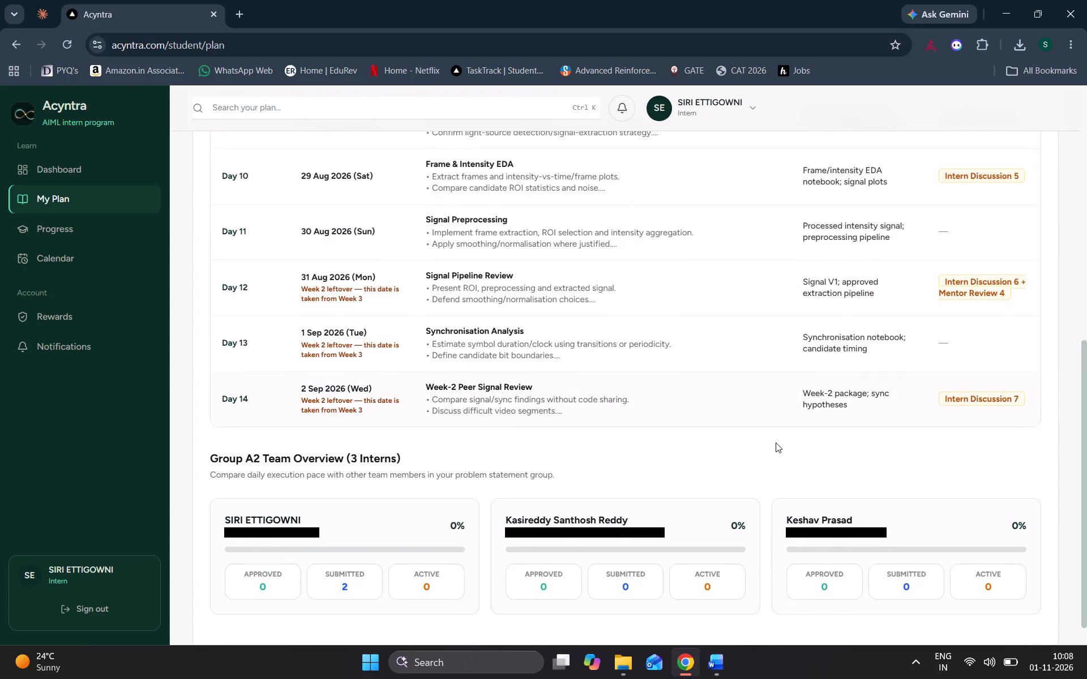
{"action": "scroll", "coordinate": [776, 442], "scroll_direction": "down", "scroll_amount": 2}
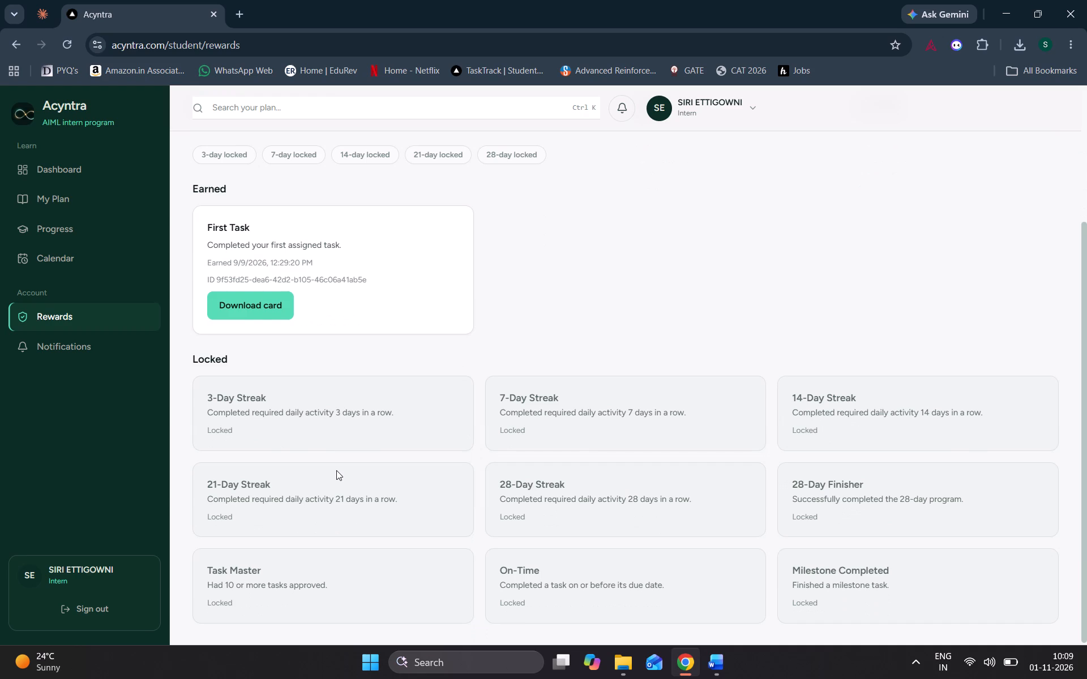
{"action": "scroll", "coordinate": [336, 470], "scroll_direction": "up", "scroll_amount": 3}
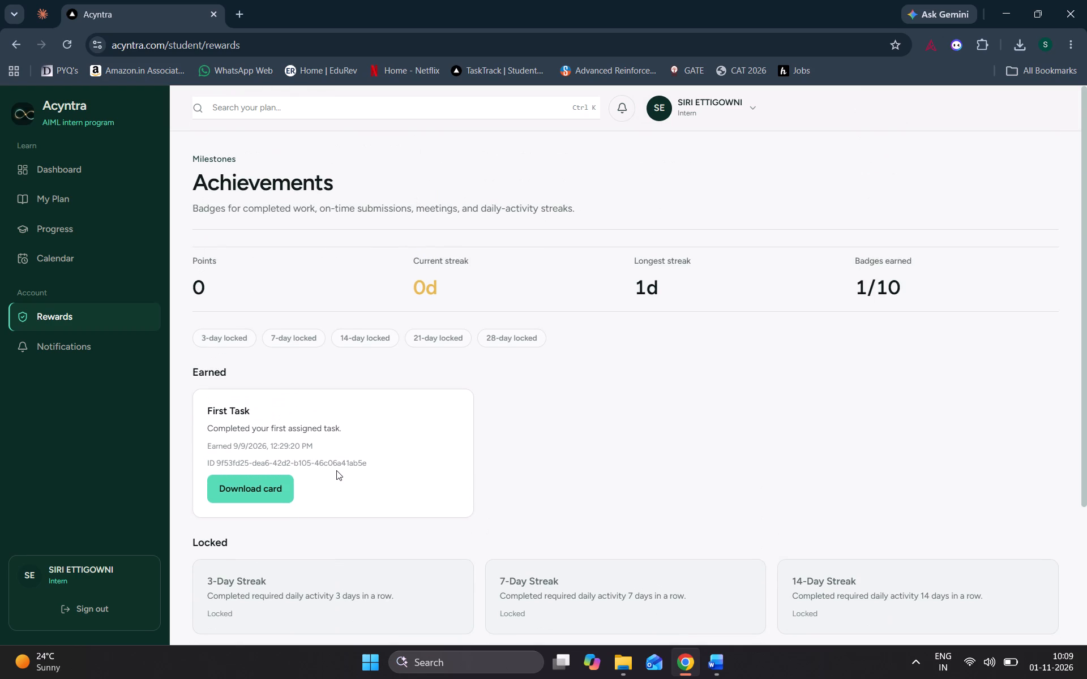
{"action": "scroll", "coordinate": [336, 470], "scroll_direction": "down", "scroll_amount": 5}
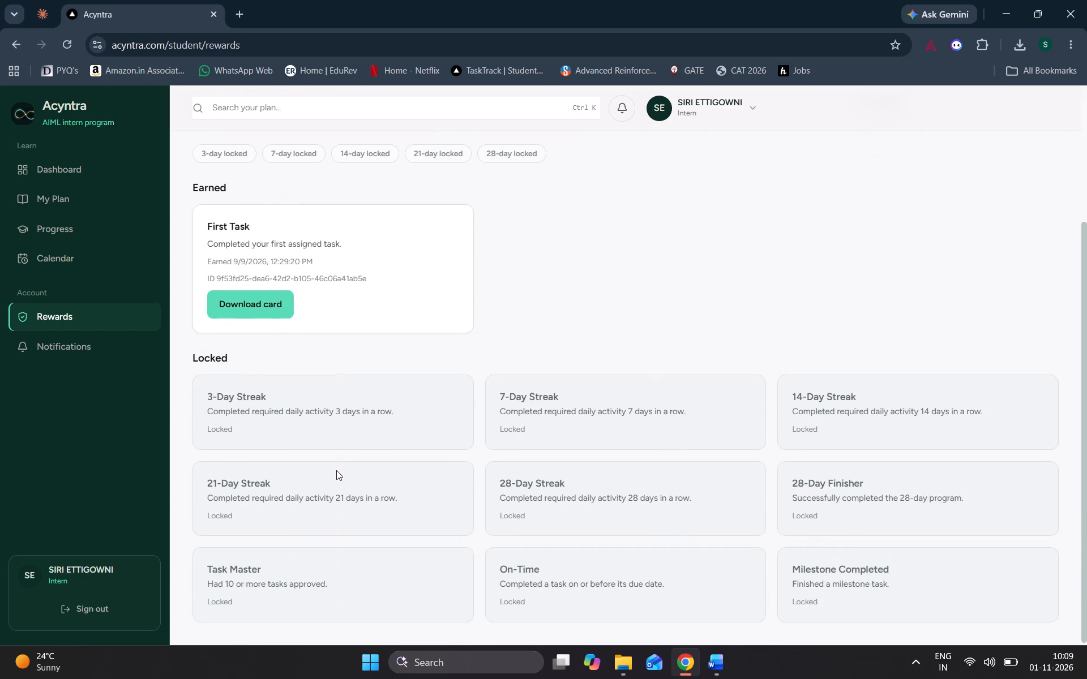
{"action": "scroll", "coordinate": [336, 470], "scroll_direction": "down", "scroll_amount": 17}
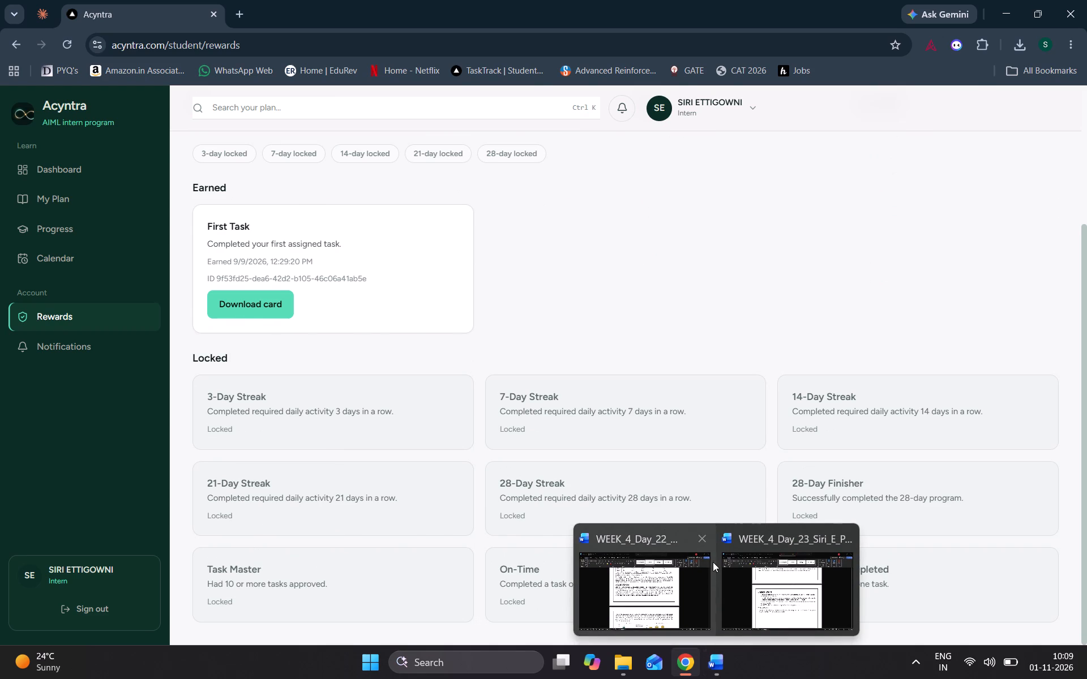
Close the Day 22 and Day 23 Word documents.
{"action": "left_click", "coordinate": [703, 543]}
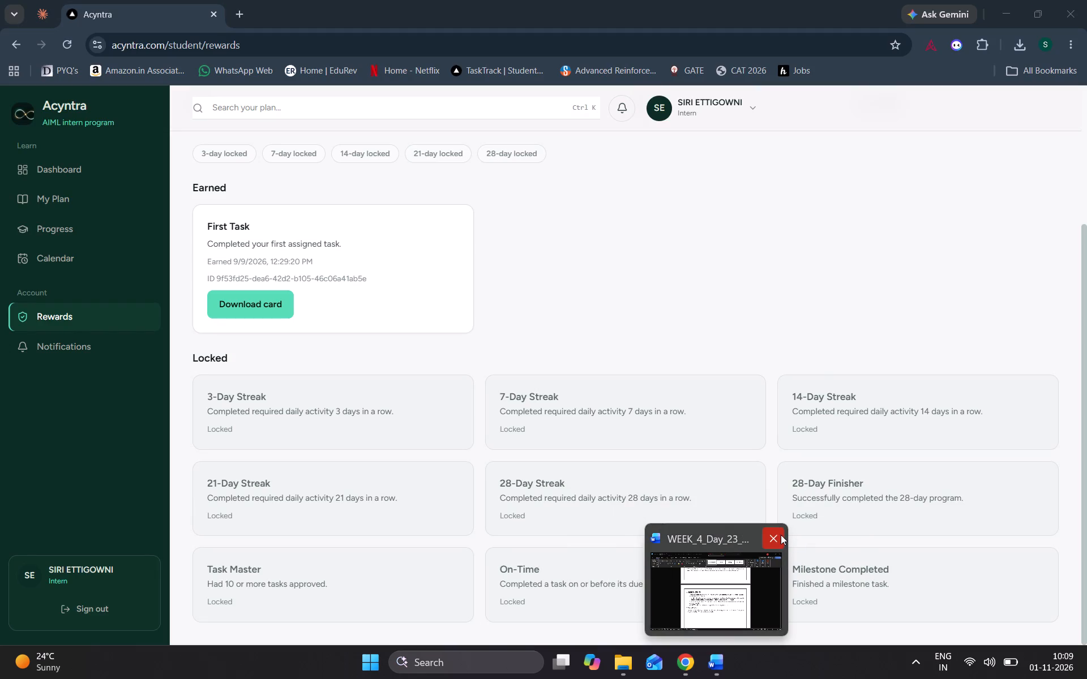
{"action": "left_click", "coordinate": [781, 535]}
Open the Day 25 error analysis document from the Word_Files folder in Word and enable editing.
{"action": "left_click", "coordinate": [647, 667]}
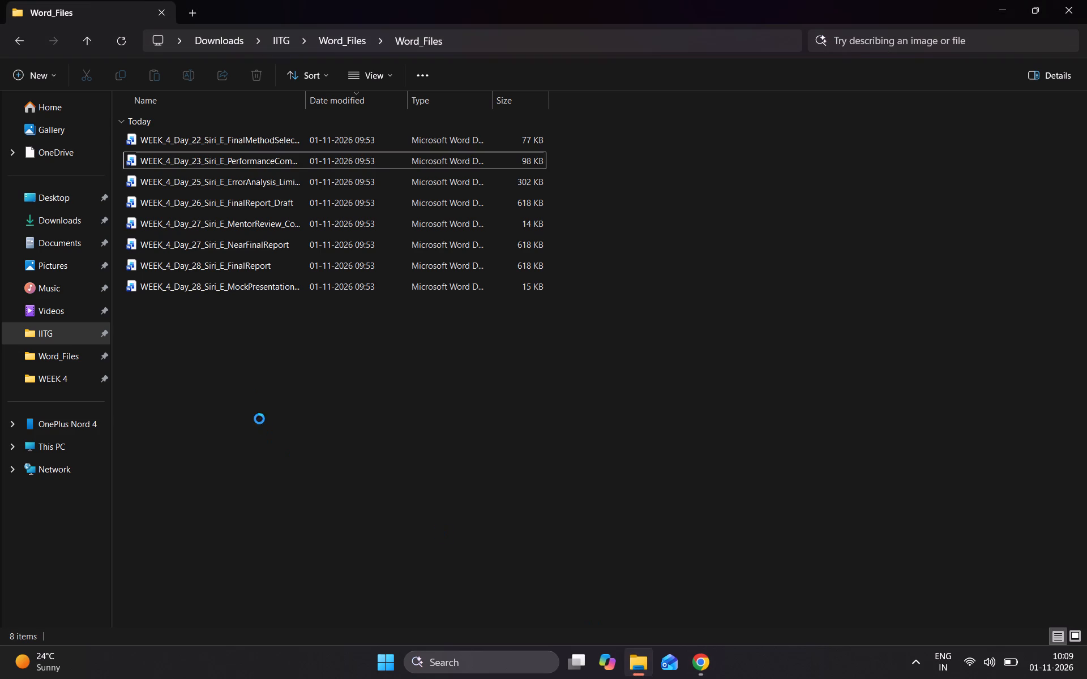
{"action": "double_click", "coordinate": [234, 184]}
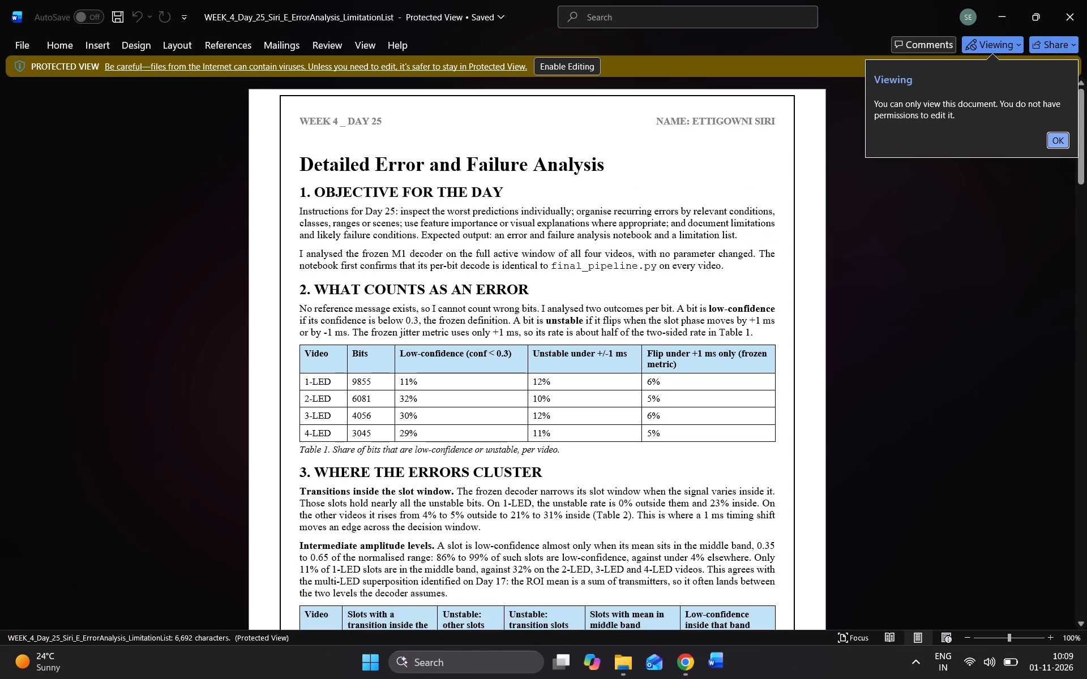
{"action": "left_click", "coordinate": [588, 63]}
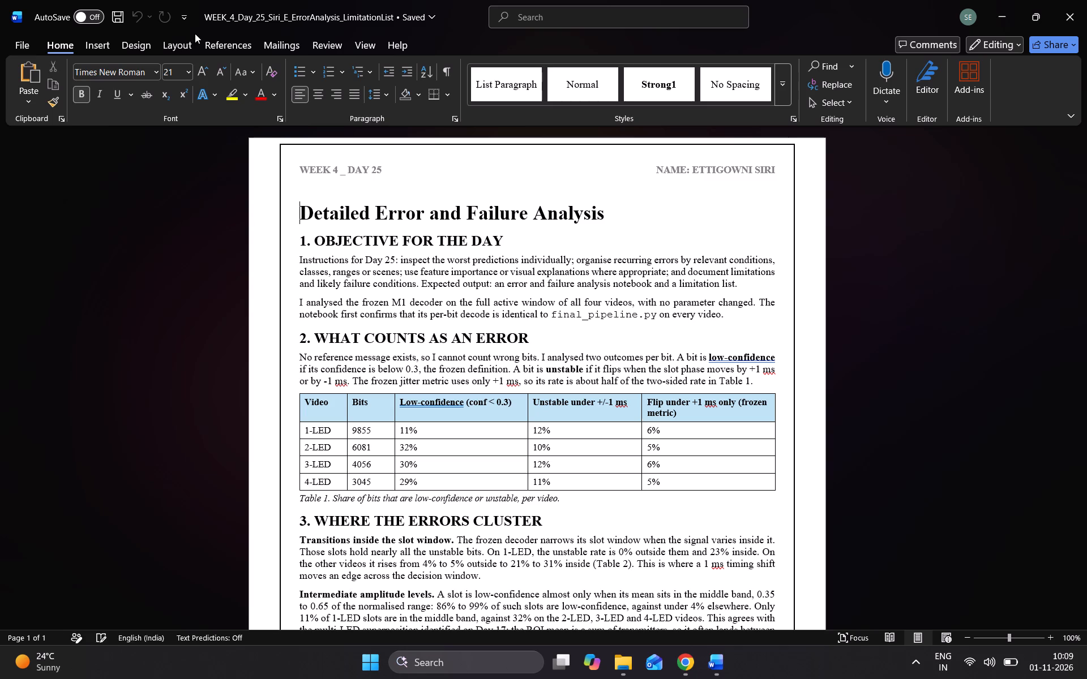
Set the Day 25 document's top page margin to 1.9 cm.
{"action": "left_click", "coordinate": [182, 44]}
{"action": "left_click", "coordinate": [37, 103]}
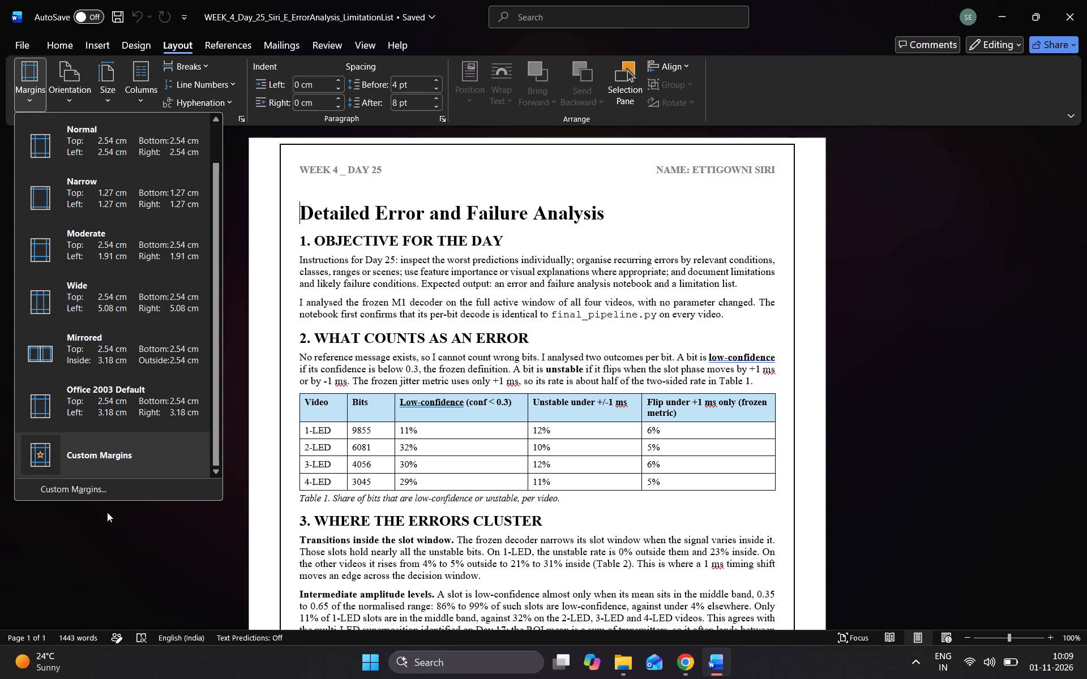
{"action": "left_click", "coordinate": [93, 489]}
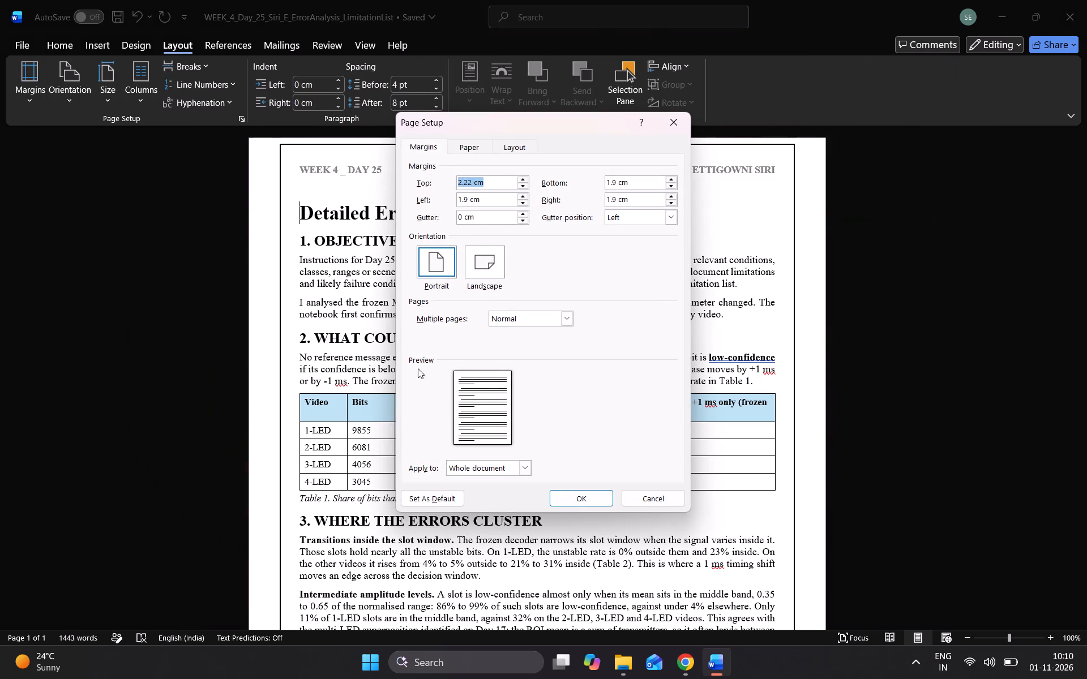
{"action": "left_click", "coordinate": [471, 184]}
{"action": "key", "text": "BackSpace"}
{"action": "key", "text": "BackSpace"}
{"action": "key", "text": "BackSpace"}
{"action": "key", "text": "BackSpace"}
{"action": "type", "text": "1.9"}
{"action": "key", "text": "Return"}
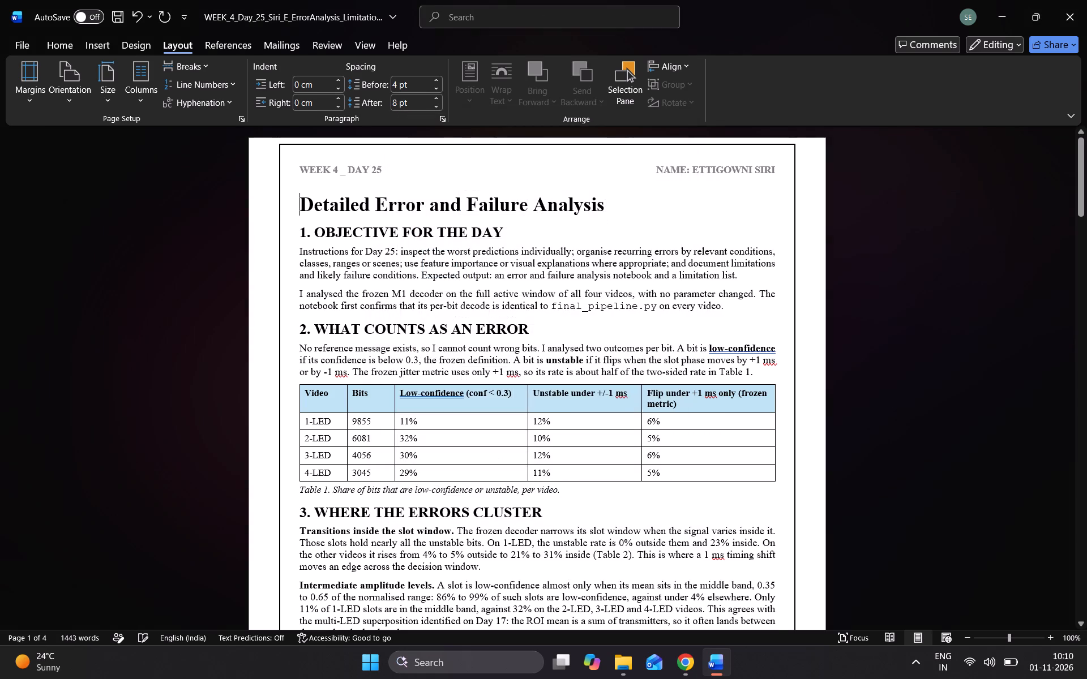
Move the "WEEK 4 _ DAY 25" and name line from the page header into the body above the title, followed by a blank line.
{"action": "double_click", "coordinate": [337, 168]}
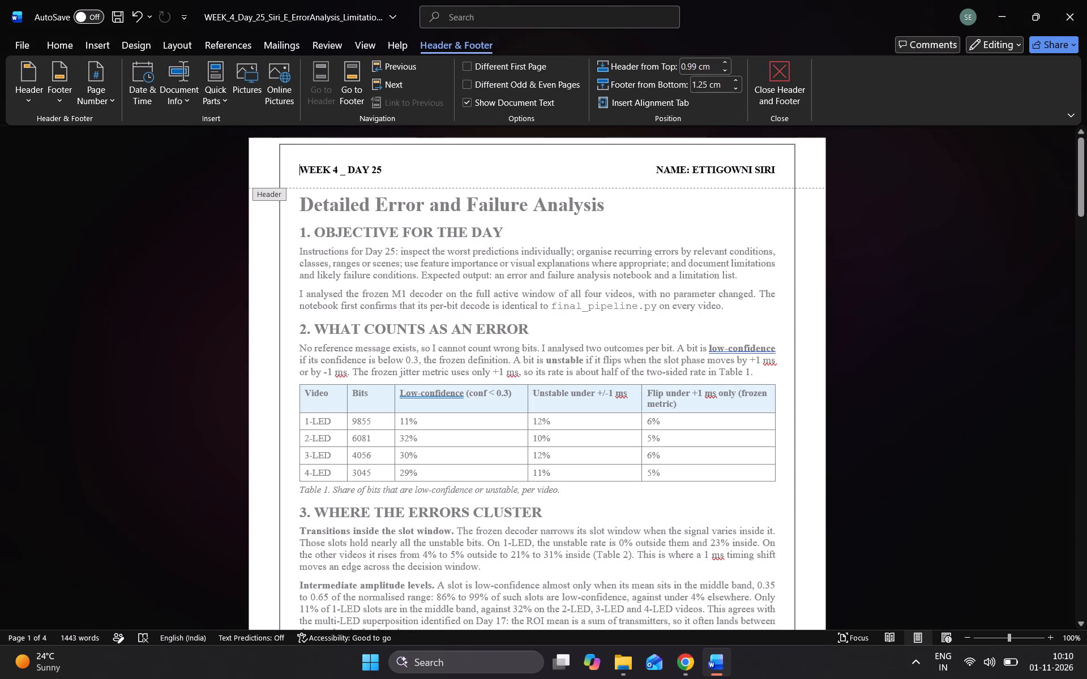
{"action": "key", "text": "ctrl+a"}
{"action": "key", "text": "ctrl+x"}
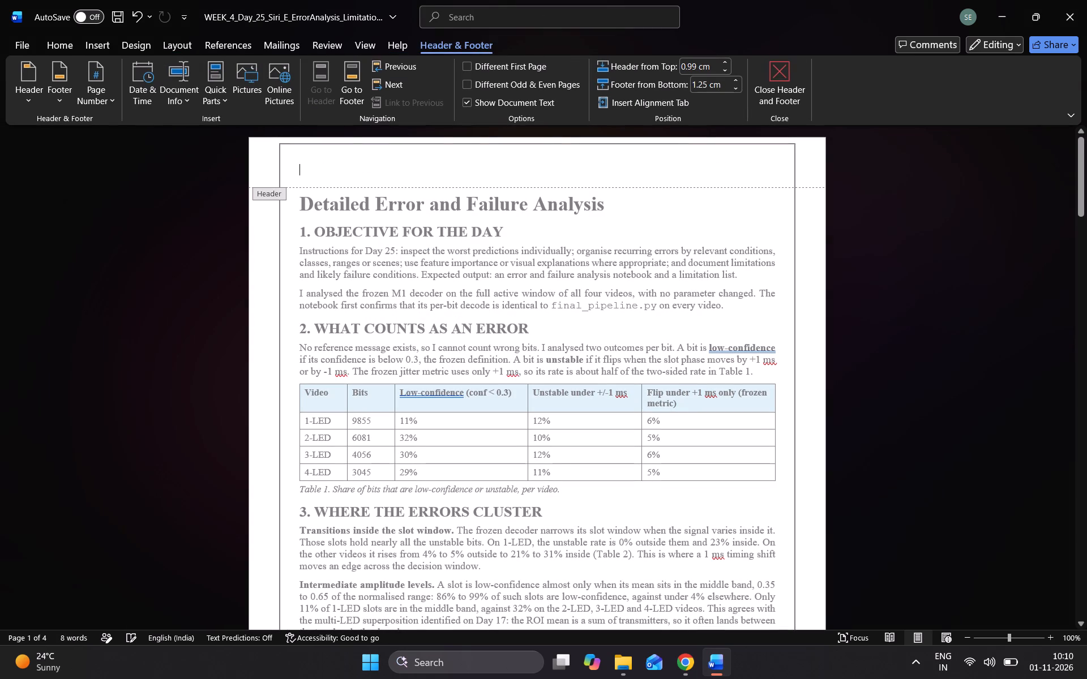
{"action": "left_click", "coordinate": [1042, 350]}
{"action": "left_click", "coordinate": [784, 70]}
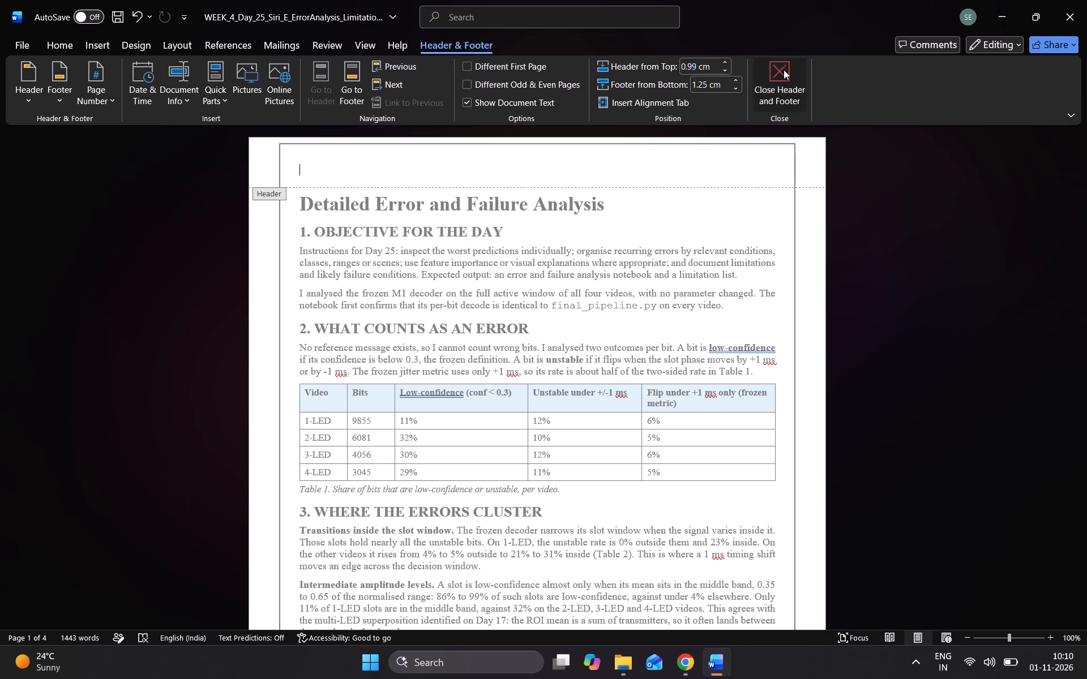
{"action": "left_click", "coordinate": [299, 203]}
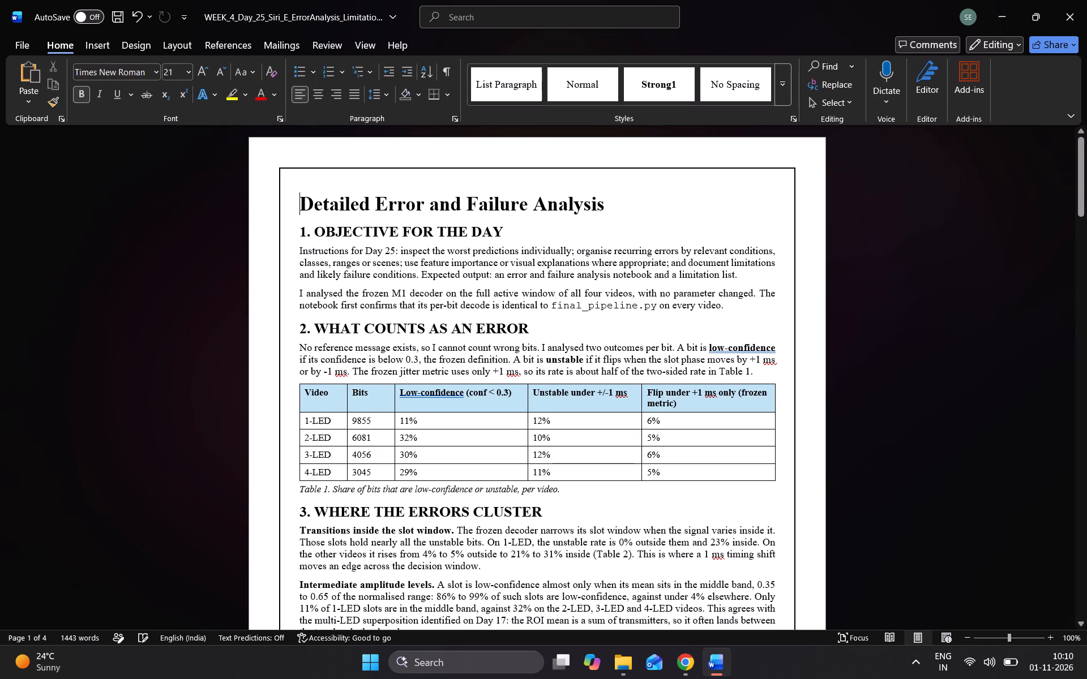
{"action": "key", "text": "ctrl+v"}
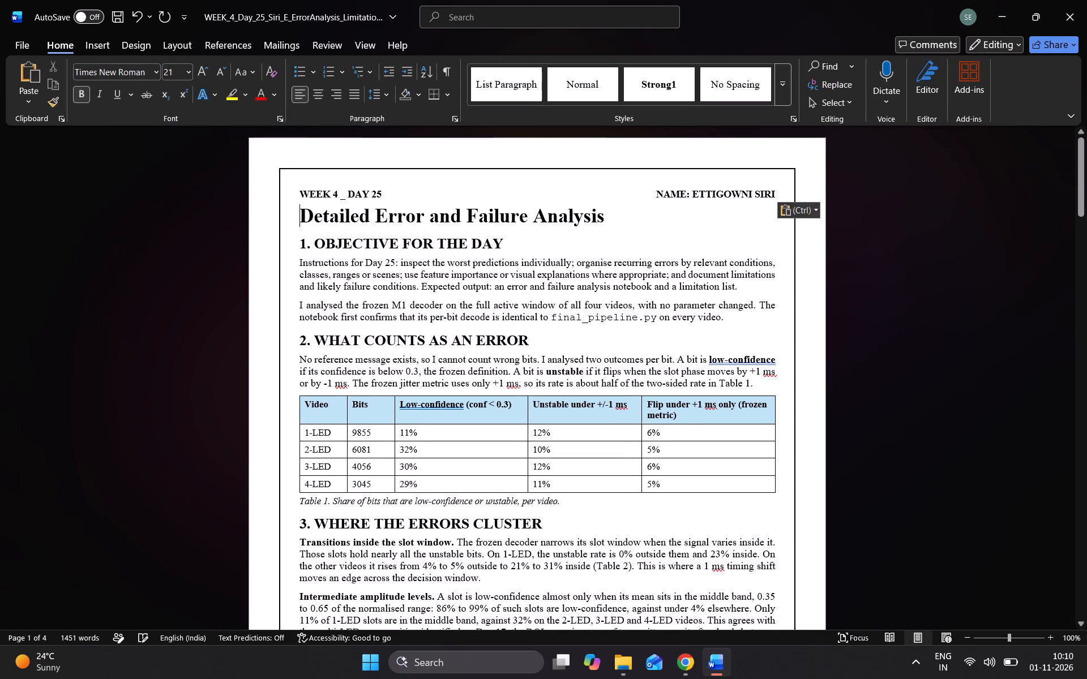
{"action": "key", "text": "Return"}
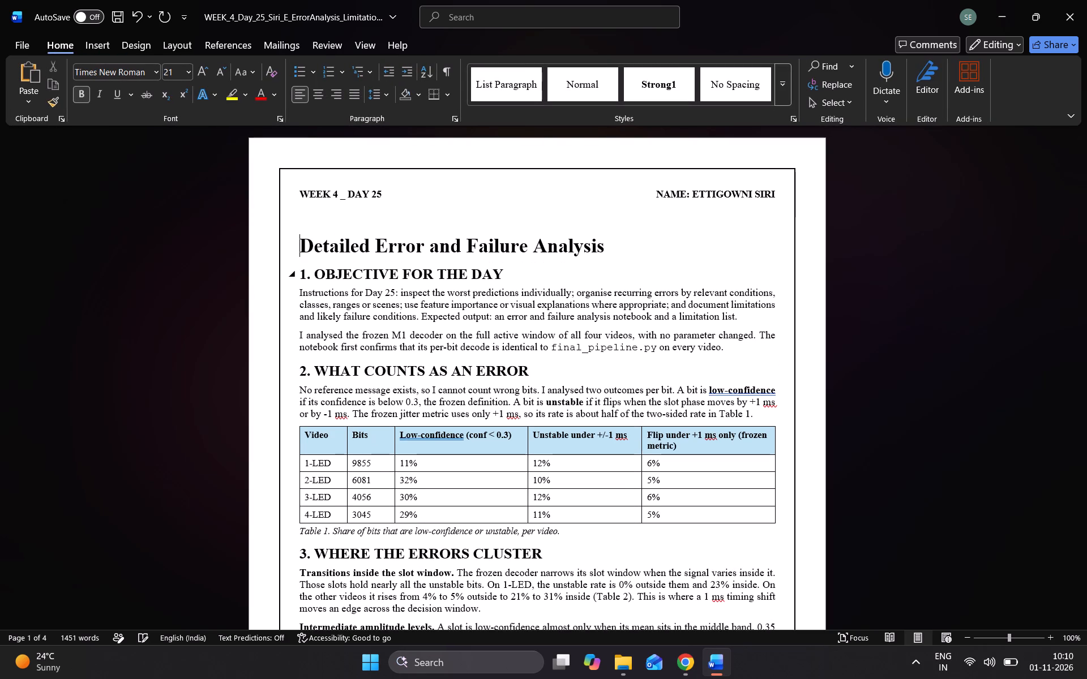
Set the body text under "1. OBJECTIVE FOR THE DAY" and "2. WHAT COUNTS AS AN ERROR" to 12 pt.
{"action": "scroll", "coordinate": [567, 278], "scroll_direction": "down", "scroll_amount": 10}
{"action": "scroll", "coordinate": [567, 278], "scroll_direction": "up", "scroll_amount": 5}
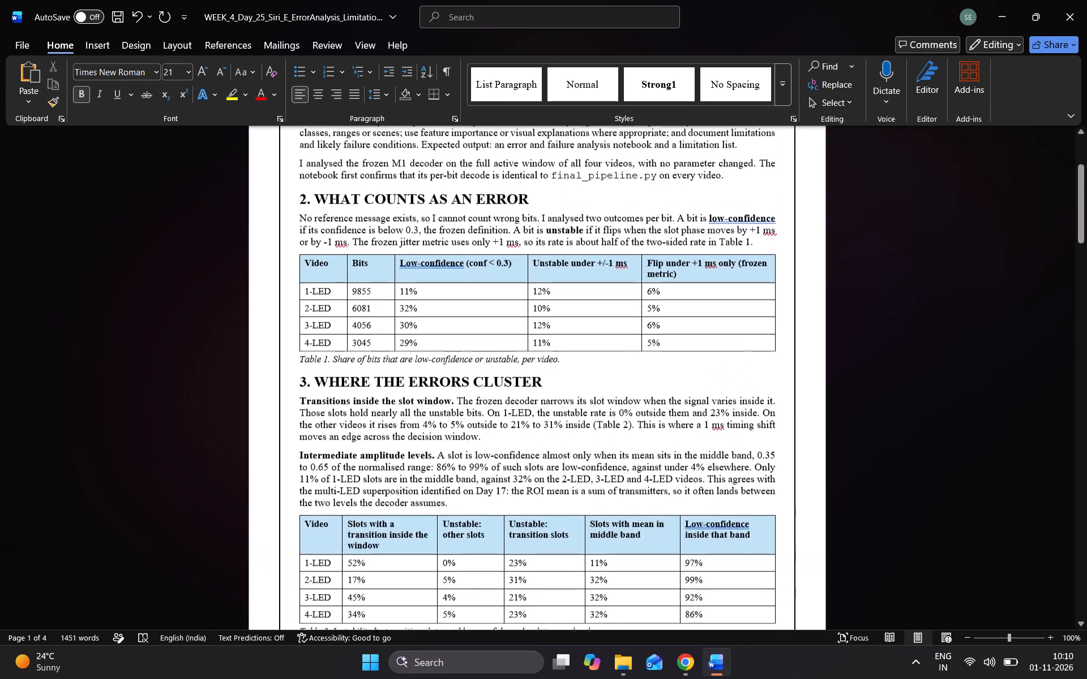
{"action": "scroll", "coordinate": [567, 278], "scroll_direction": "up", "scroll_amount": 3}
{"action": "left_click_drag", "start_coordinate": [732, 279], "coordinate": [366, 259]}
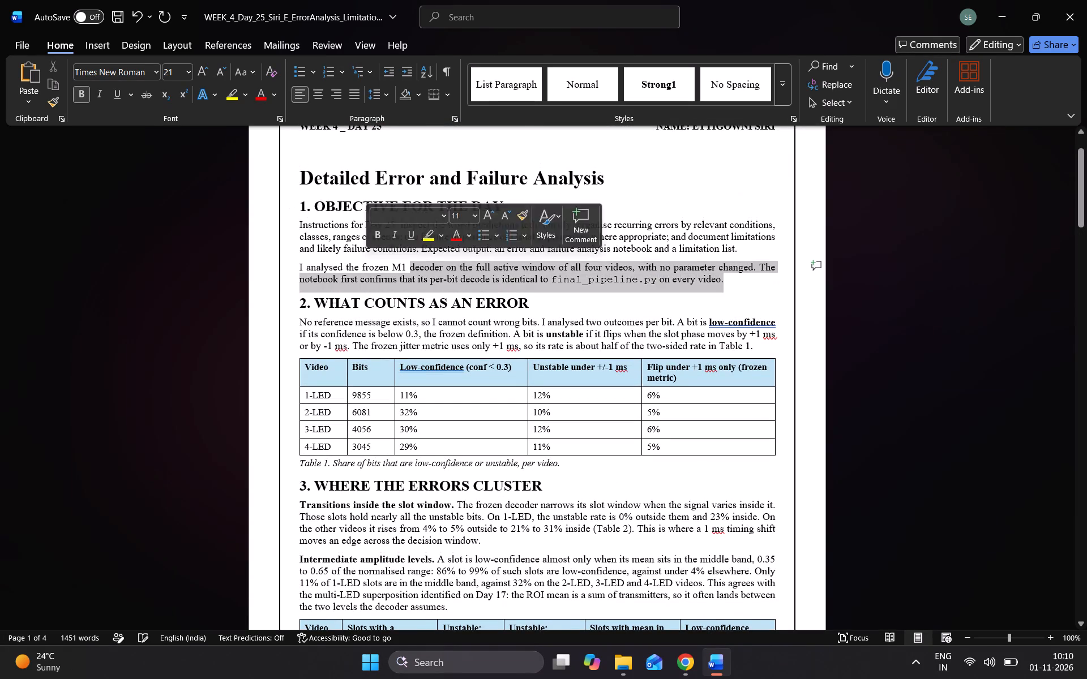
{"action": "left_click_drag", "start_coordinate": [343, 250], "coordinate": [303, 227]}
{"action": "left_click", "coordinate": [786, 297]}
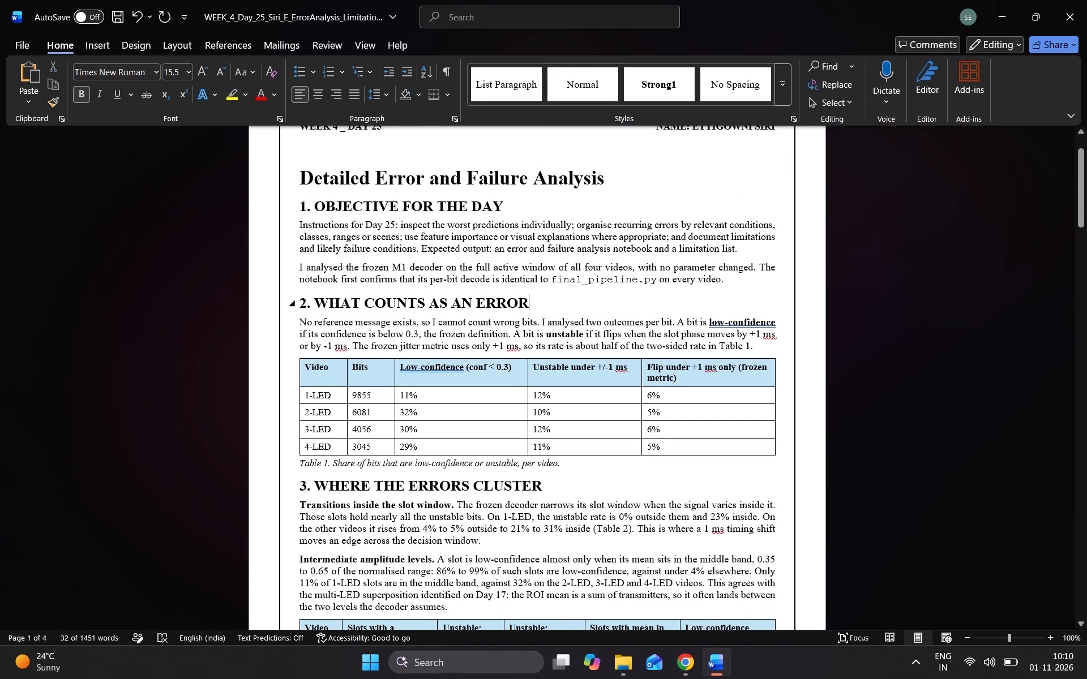
{"action": "left_click_drag", "start_coordinate": [299, 224], "coordinate": [308, 227]}
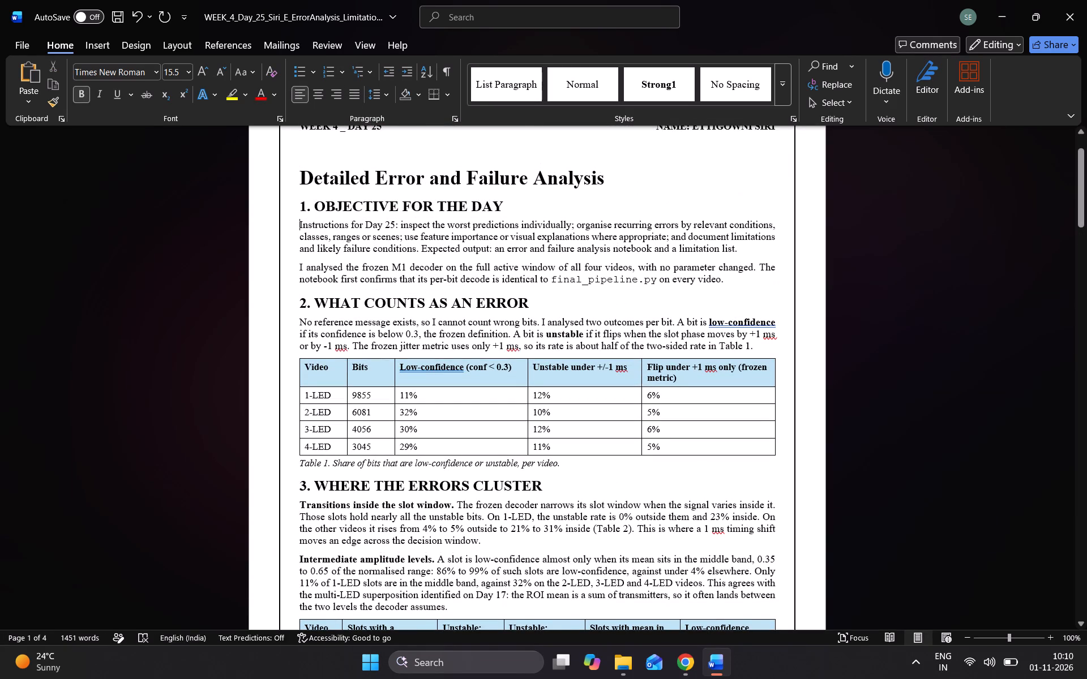
{"action": "left_click_drag", "start_coordinate": [308, 227], "coordinate": [729, 277]}
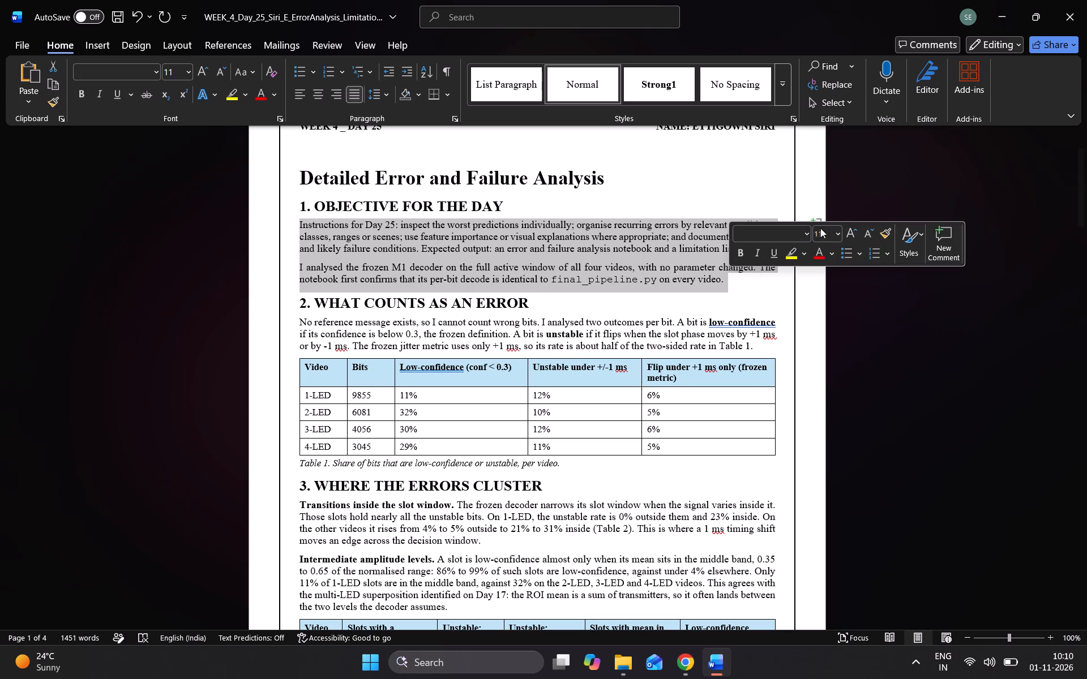
{"action": "left_click", "coordinate": [849, 233]}
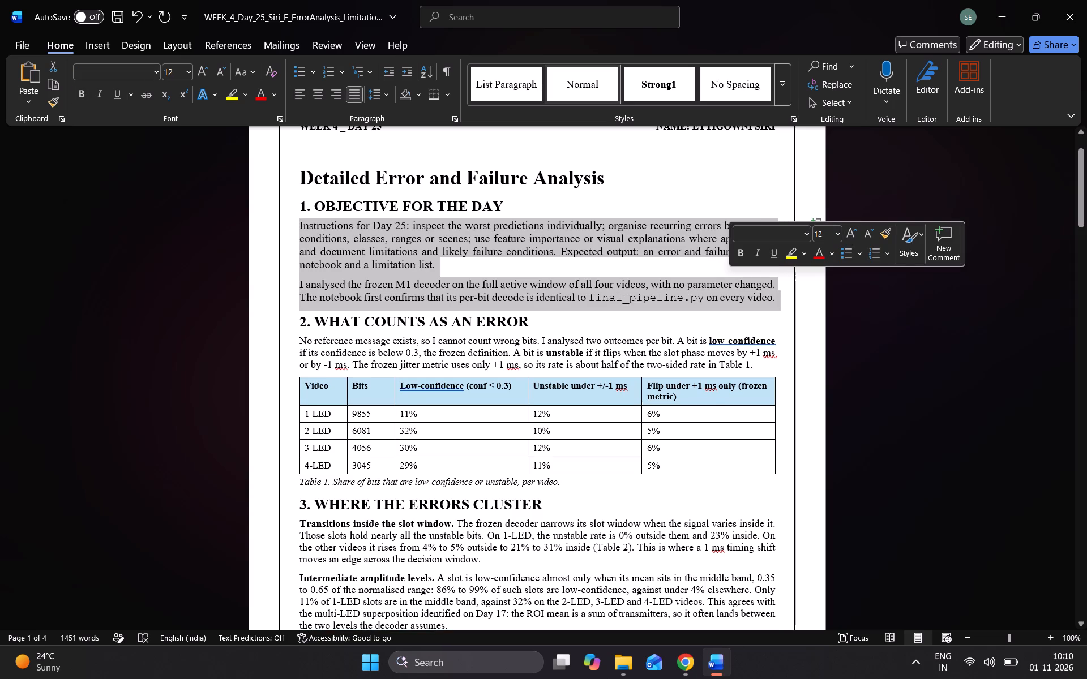
{"action": "left_click_drag", "start_coordinate": [299, 339], "coordinate": [768, 369]}
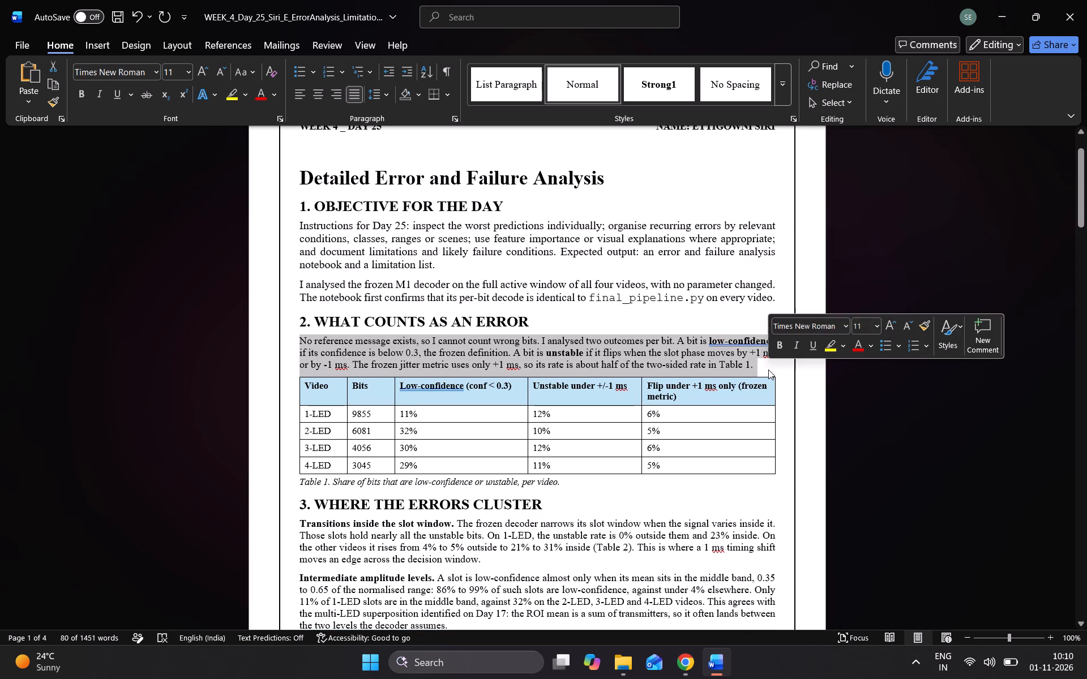
{"action": "left_click", "coordinate": [888, 323]}
{"action": "scroll", "coordinate": [542, 434], "scroll_direction": "down", "scroll_amount": 2}
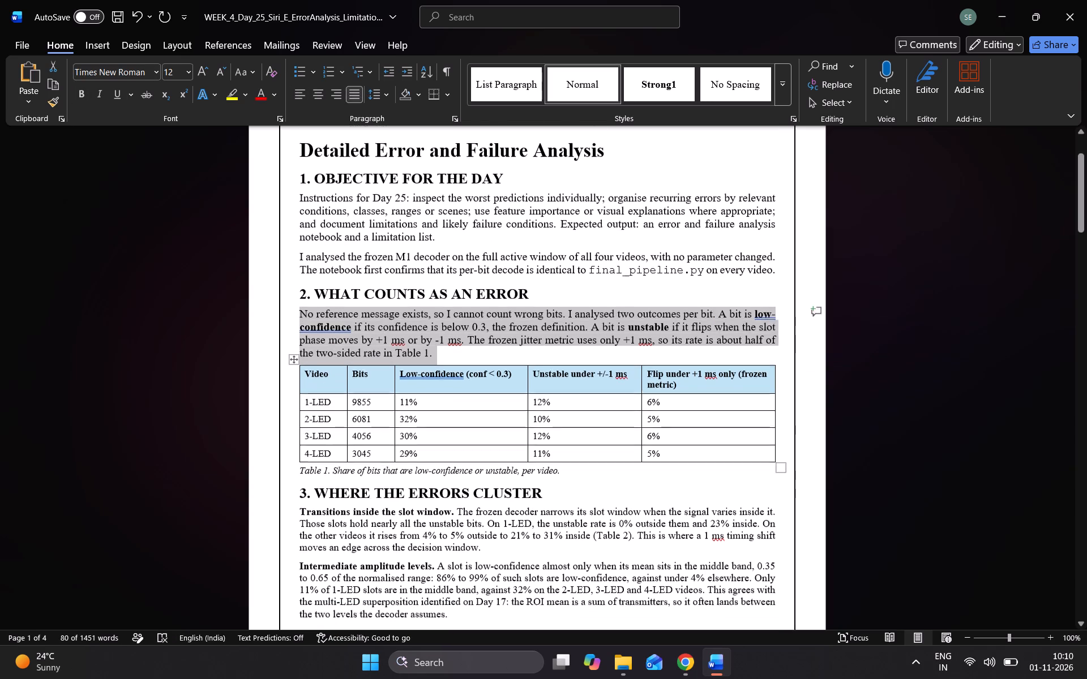
Set the "Transitions inside the slot window" and "Intermediate amplitude levels" paragraphs in section 3 to 12 pt.
{"action": "scroll", "coordinate": [532, 433], "scroll_direction": "down", "scroll_amount": 4}
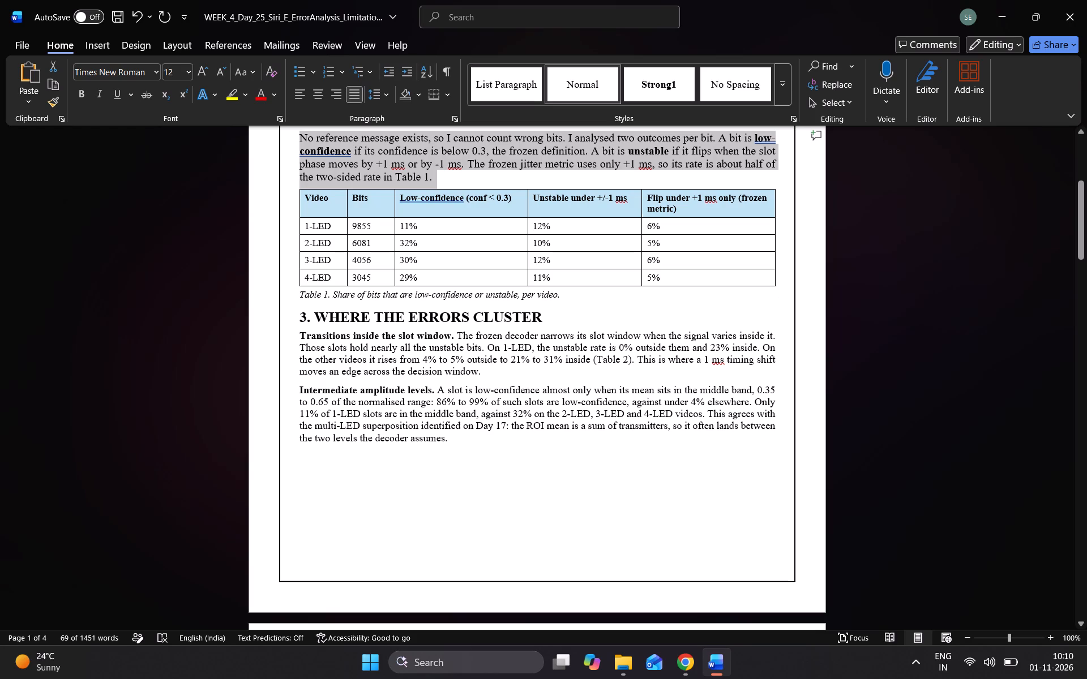
{"action": "left_click_drag", "start_coordinate": [298, 335], "coordinate": [468, 453]}
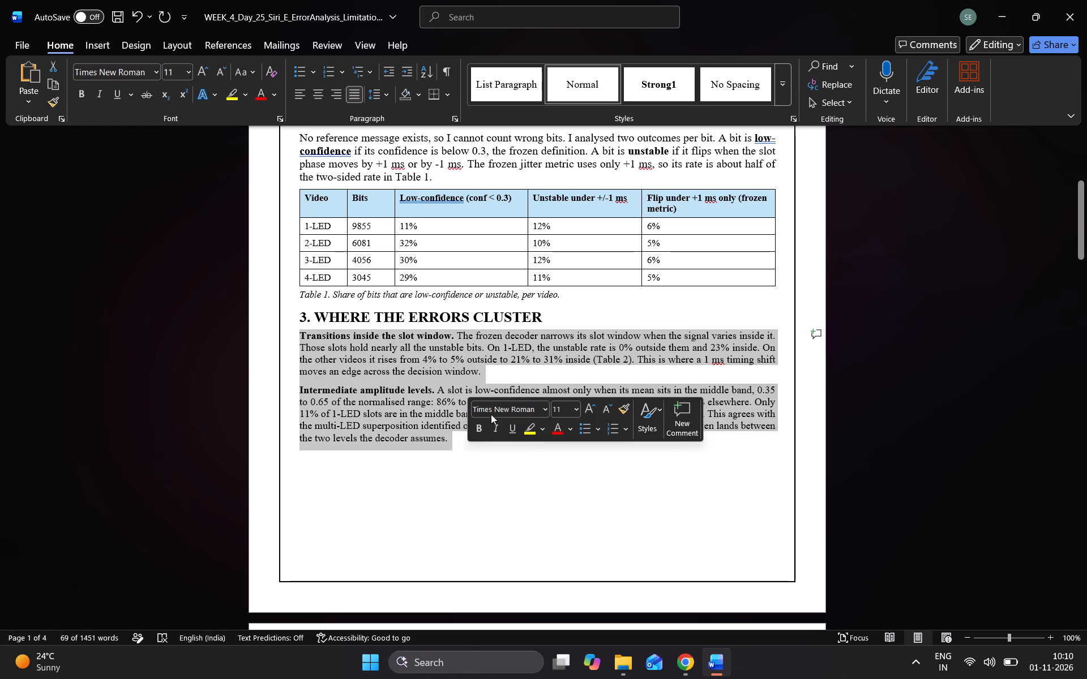
{"action": "left_click", "coordinate": [589, 407]}
Insert a blank line above the "3. WHERE THE ERRORS CLUSTER" heading.
{"action": "scroll", "coordinate": [558, 436], "scroll_direction": "down", "scroll_amount": 4}
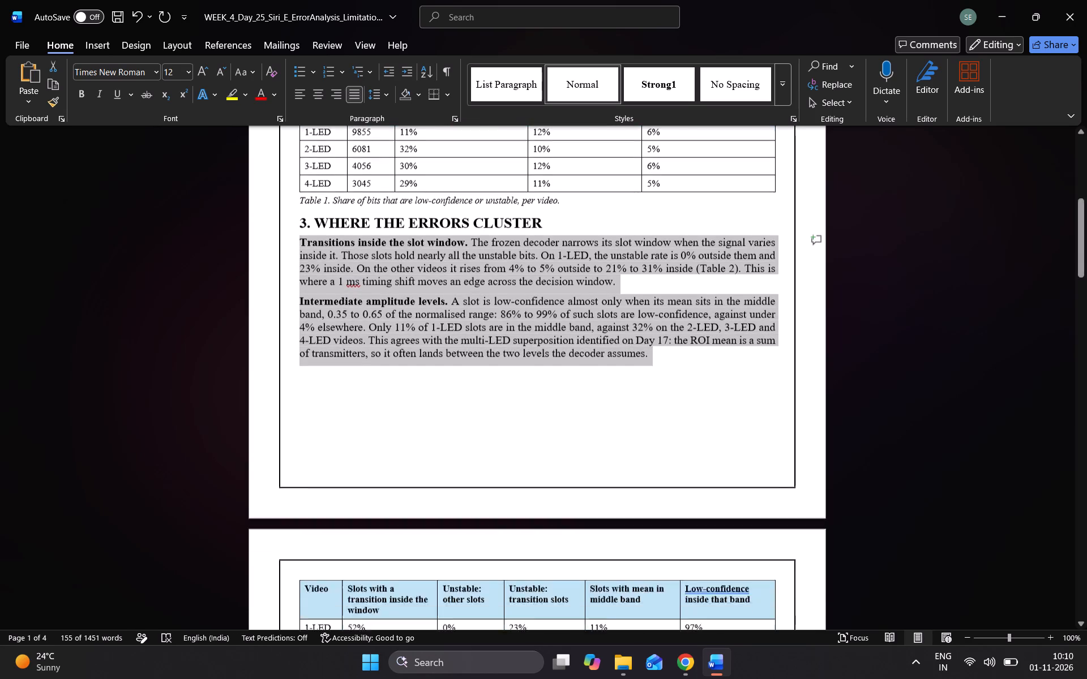
{"action": "scroll", "coordinate": [539, 463], "scroll_direction": "down", "scroll_amount": 8}
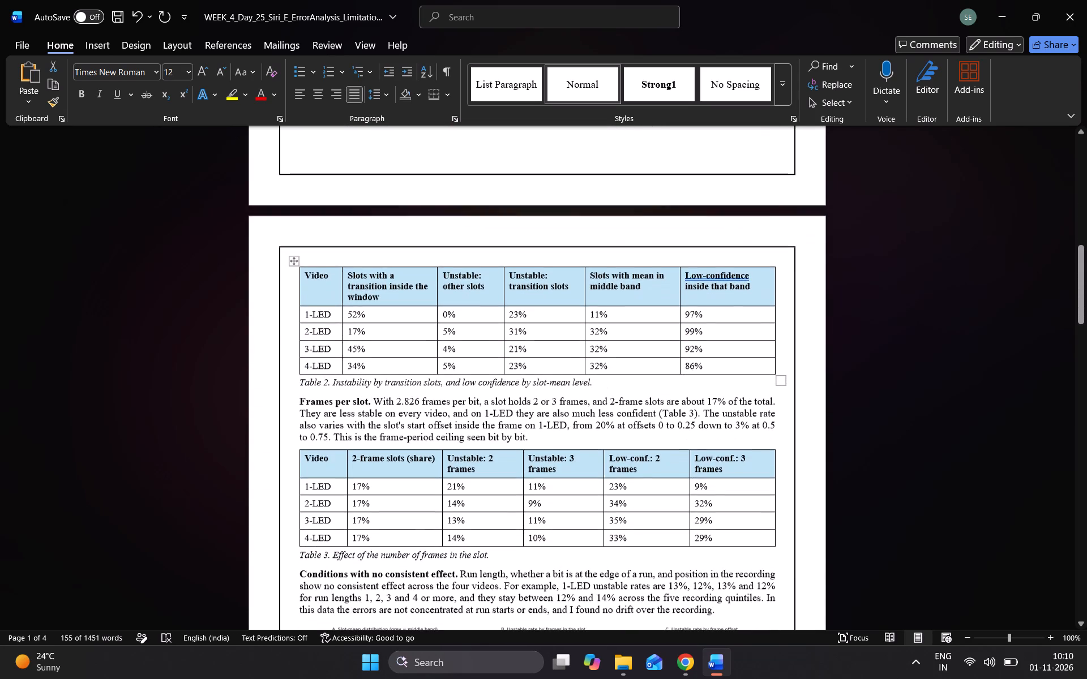
{"action": "scroll", "coordinate": [523, 457], "scroll_direction": "up", "scroll_amount": 9}
{"action": "scroll", "coordinate": [523, 457], "scroll_direction": "down", "scroll_amount": 1}
{"action": "scroll", "coordinate": [523, 457], "scroll_direction": "up", "scroll_amount": 2}
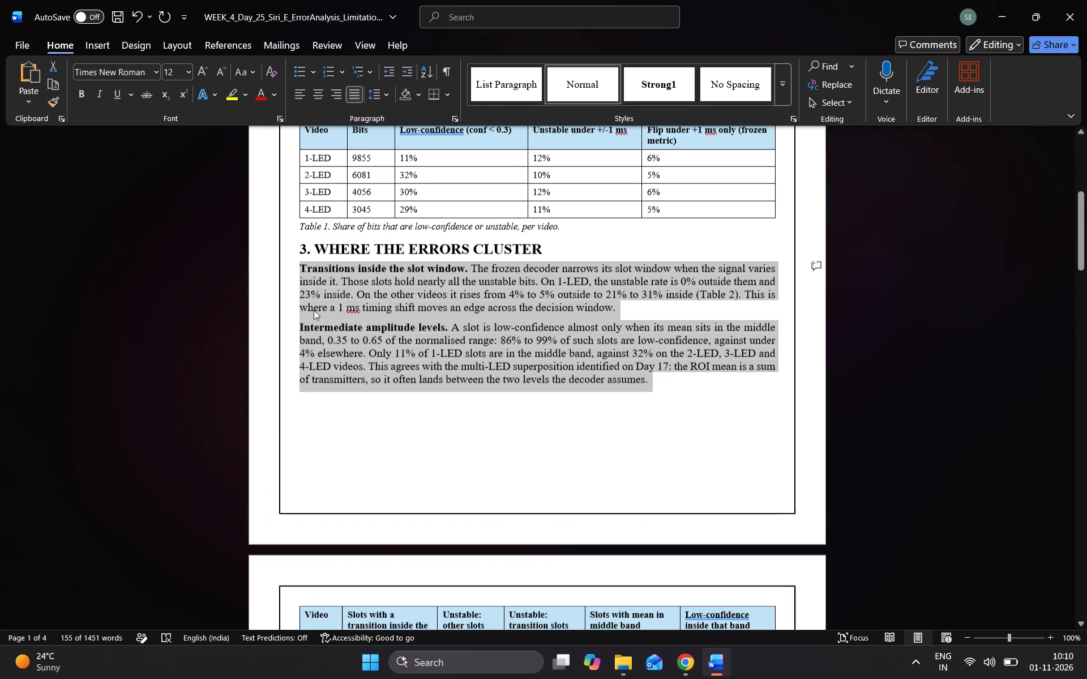
{"action": "left_click", "coordinate": [298, 250]}
{"action": "key", "text": "Return"}
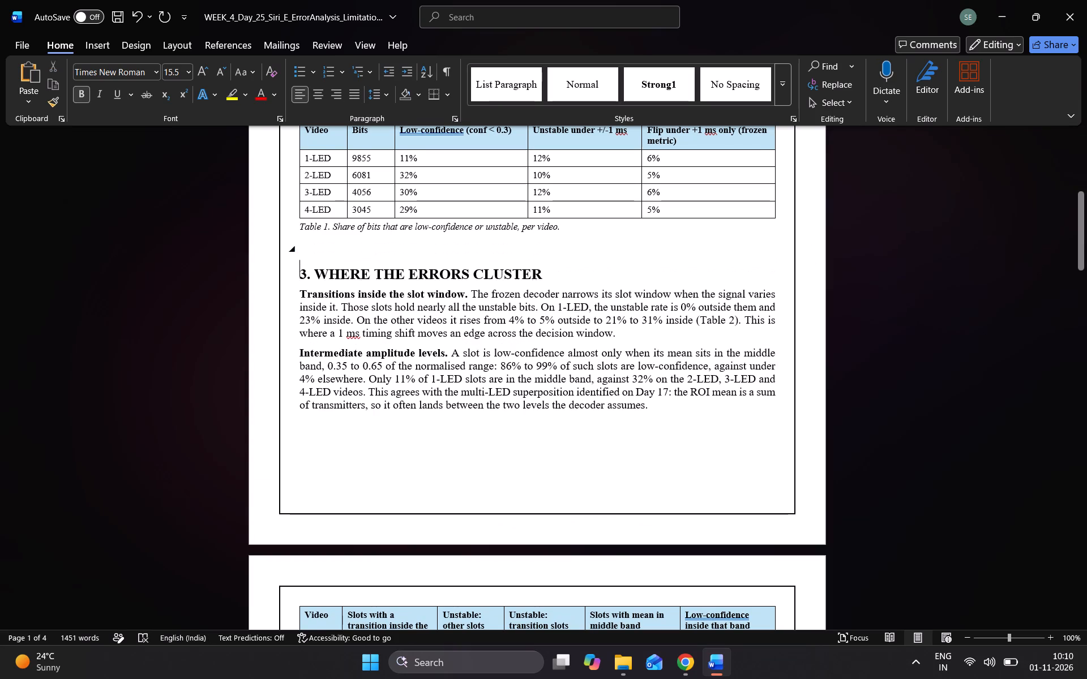
Set the "Frames per slot" and "Conditions with no consistent effect" paragraphs around Table 3 to 12 pt.
{"action": "scroll", "coordinate": [298, 250], "scroll_direction": "down", "scroll_amount": 11}
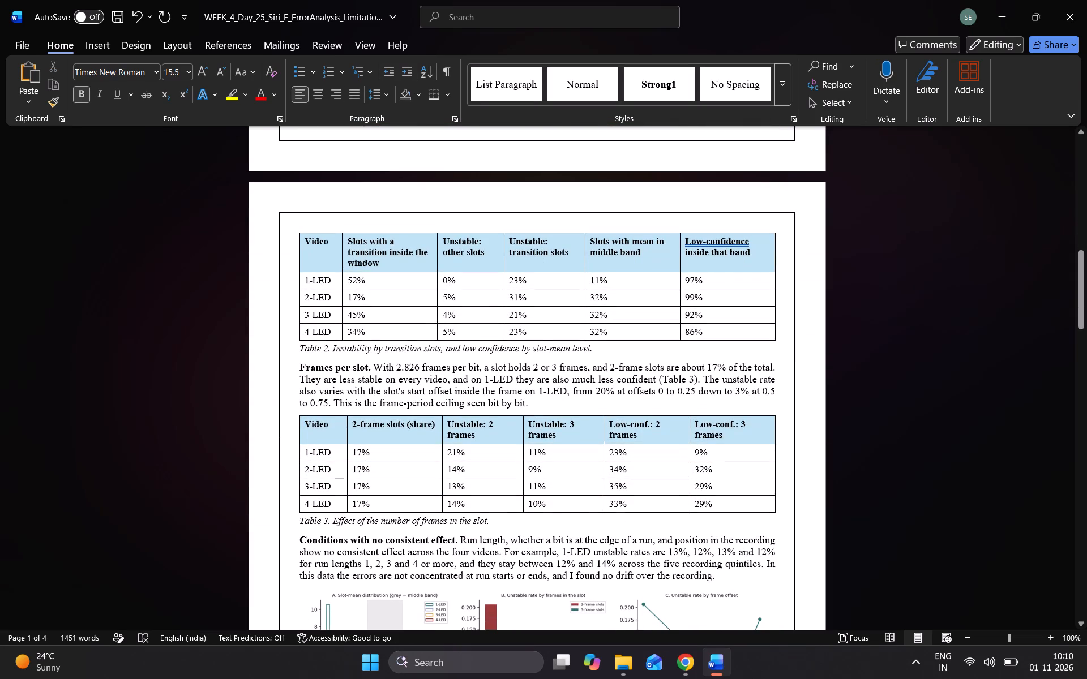
{"action": "left_click_drag", "start_coordinate": [295, 368], "coordinate": [592, 404]}
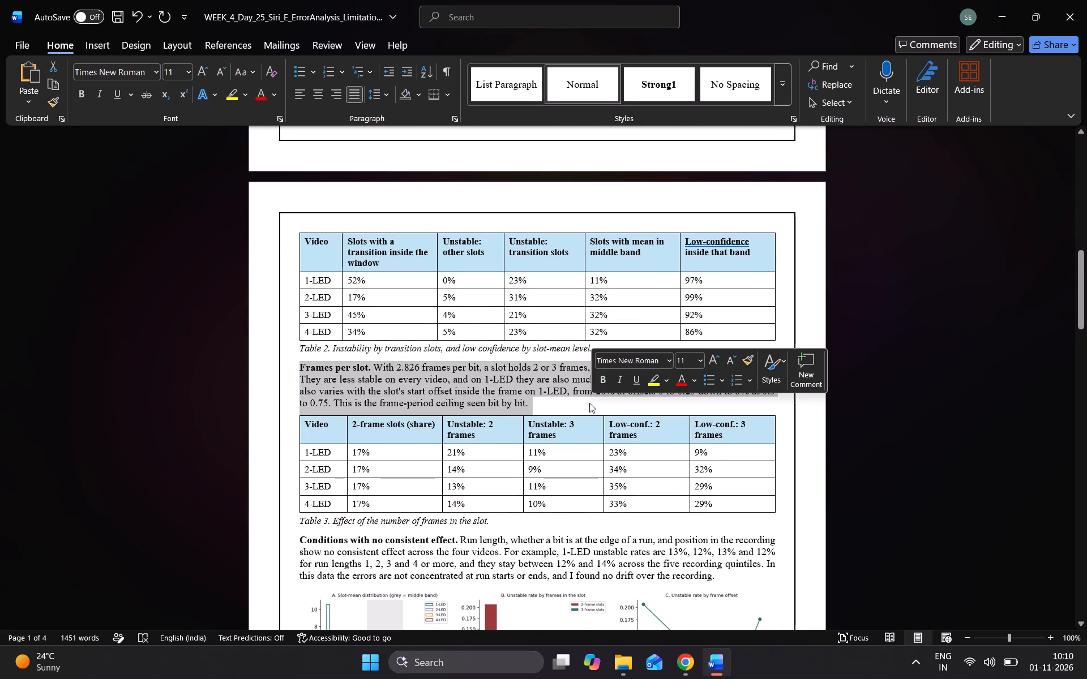
{"action": "left_click", "coordinate": [709, 356]}
{"action": "scroll", "coordinate": [386, 428], "scroll_direction": "down", "scroll_amount": 2}
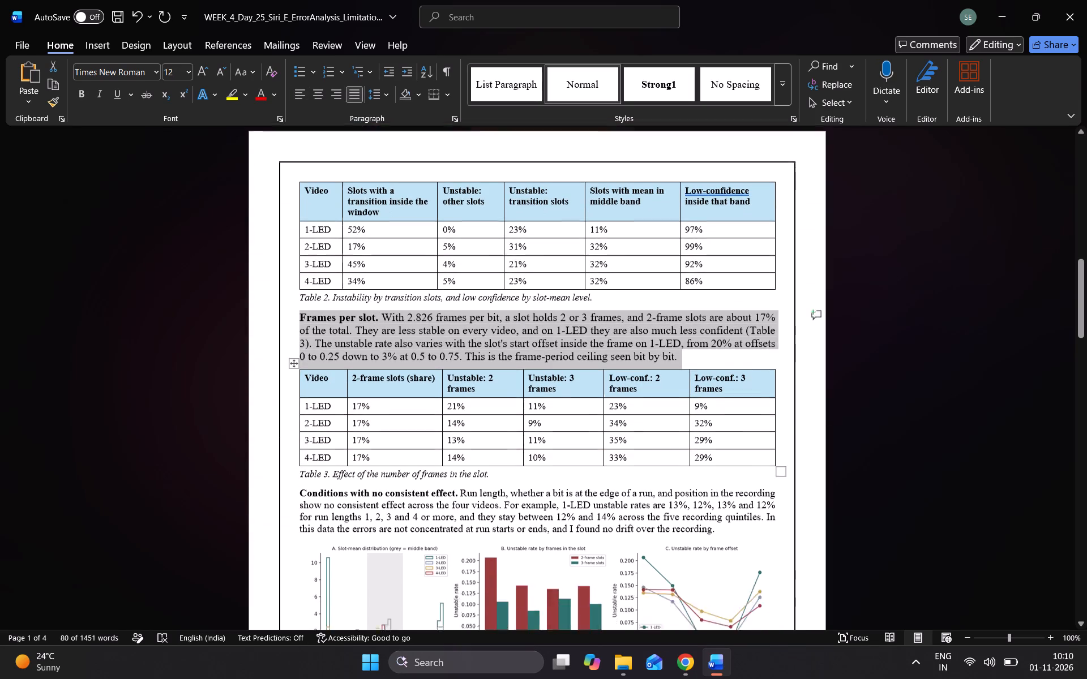
{"action": "scroll", "coordinate": [386, 428], "scroll_direction": "down", "scroll_amount": 2}
{"action": "left_click_drag", "start_coordinate": [297, 410], "coordinate": [517, 418]}
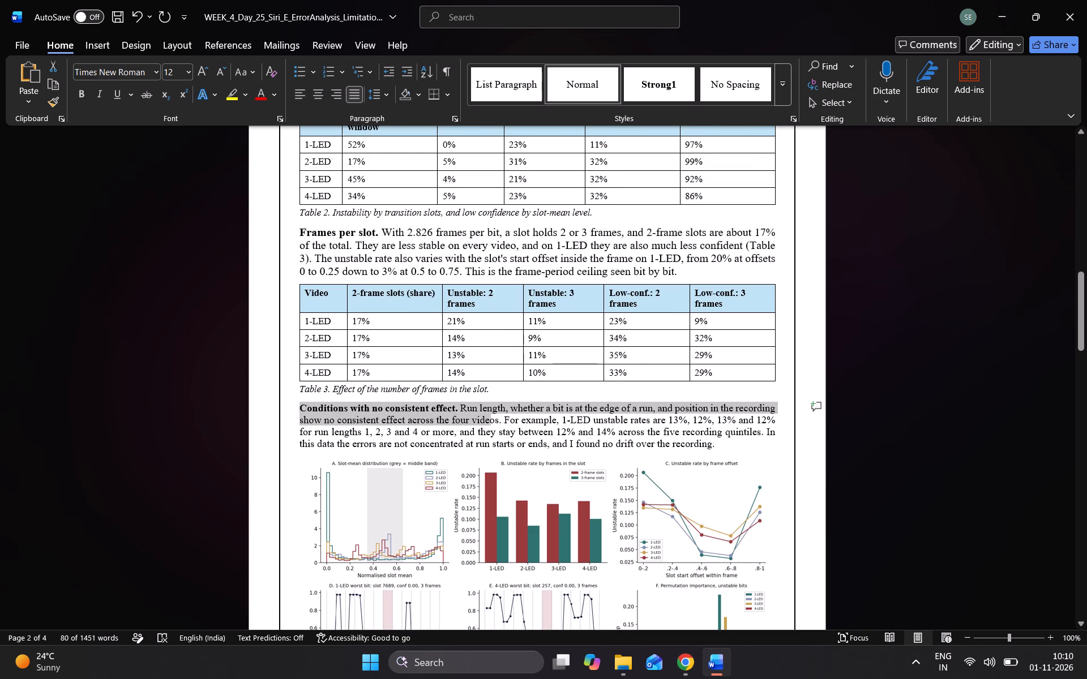
{"action": "left_click_drag", "start_coordinate": [517, 418], "coordinate": [745, 444]}
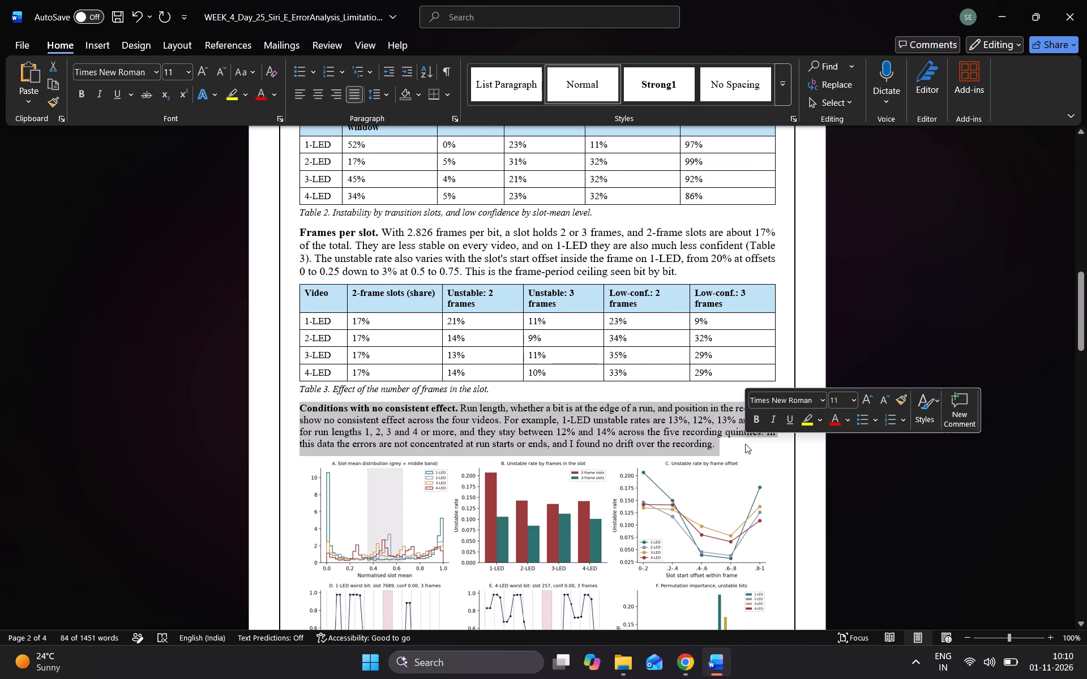
{"action": "left_click", "coordinate": [867, 398]}
Shrink the Figure 1 chart image to about 8.57 cm high by 15.94 cm wide so it fits below the "Conditions with no consistent effect" paragraph.
{"action": "scroll", "coordinate": [610, 465], "scroll_direction": "down", "scroll_amount": 3}
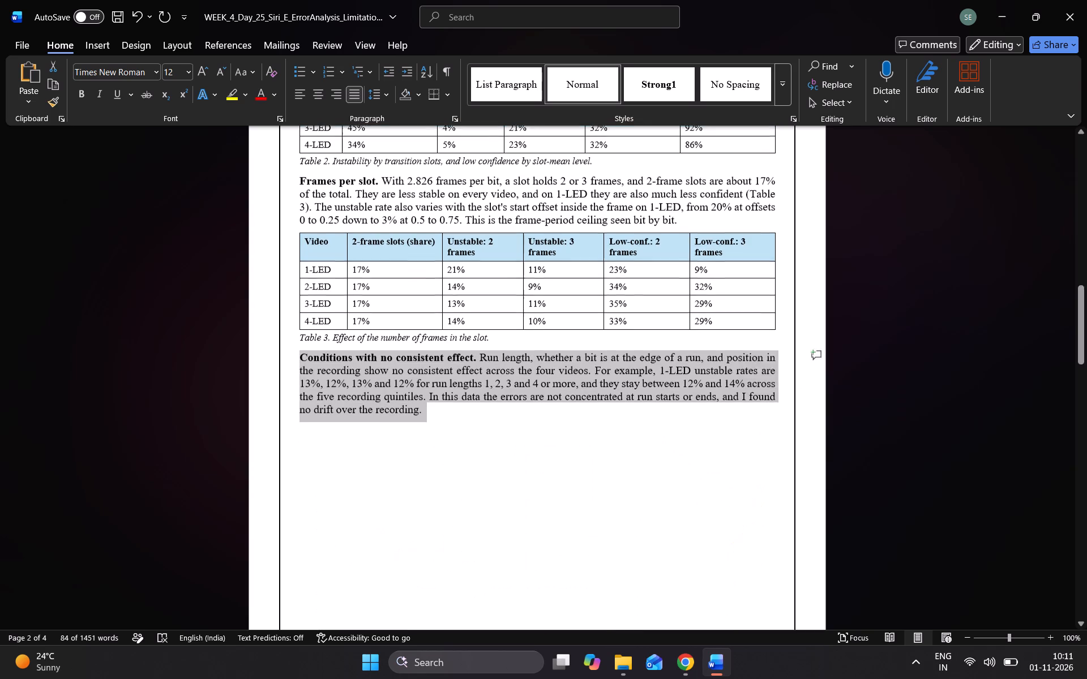
{"action": "scroll", "coordinate": [579, 465], "scroll_direction": "down", "scroll_amount": 14}
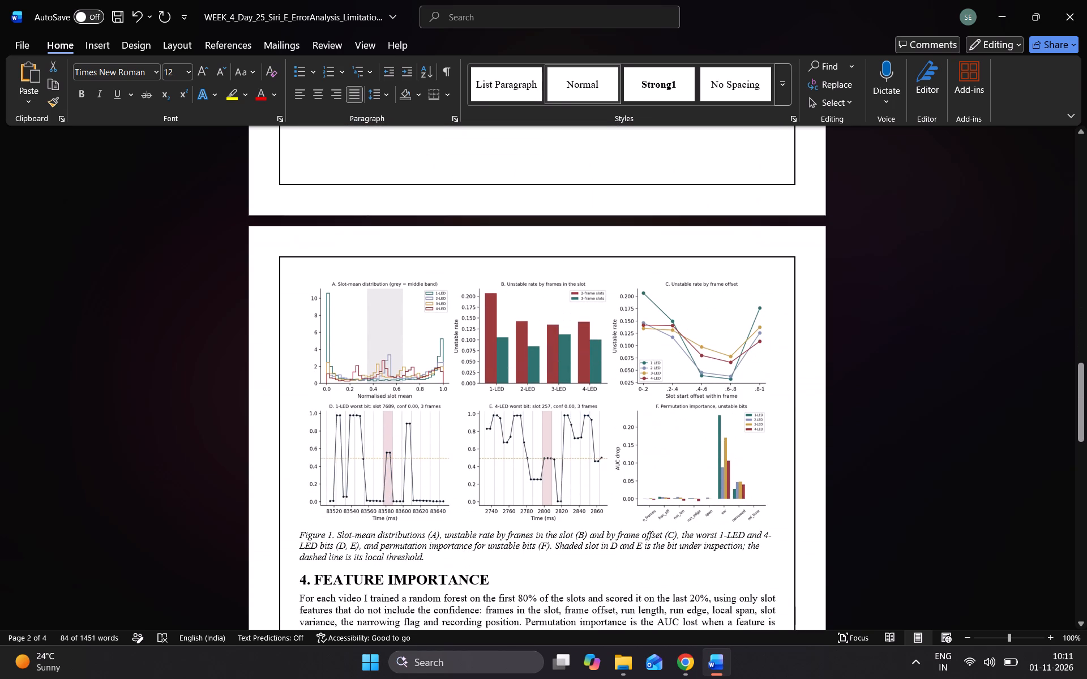
{"action": "double_click", "coordinate": [558, 442]}
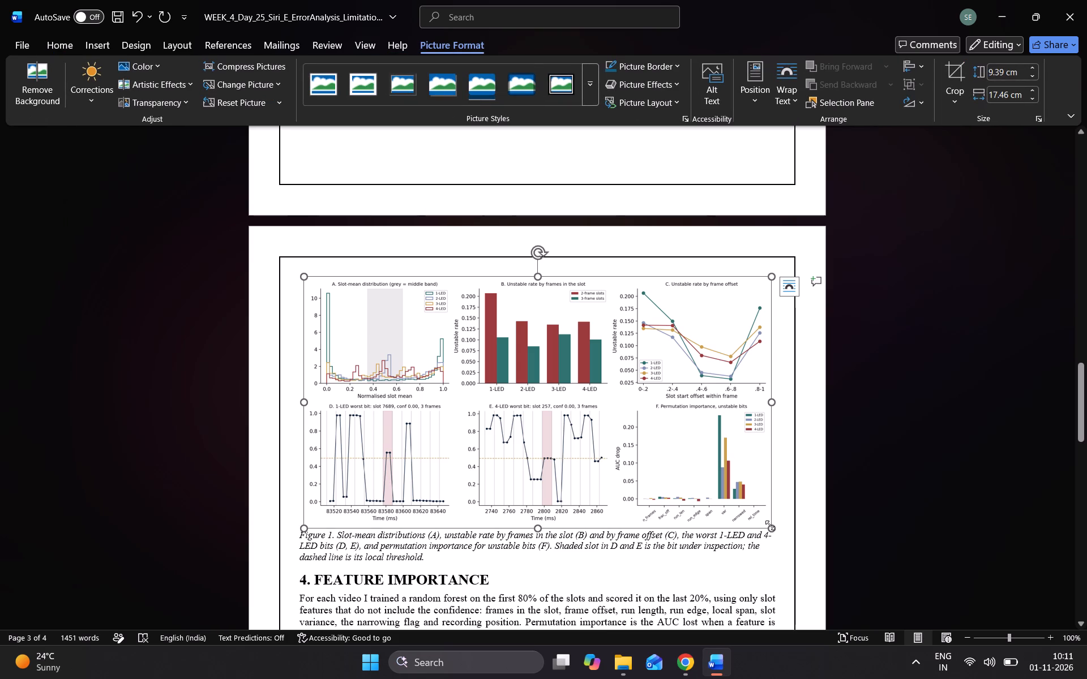
{"action": "left_click_drag", "start_coordinate": [771, 526], "coordinate": [754, 480]}
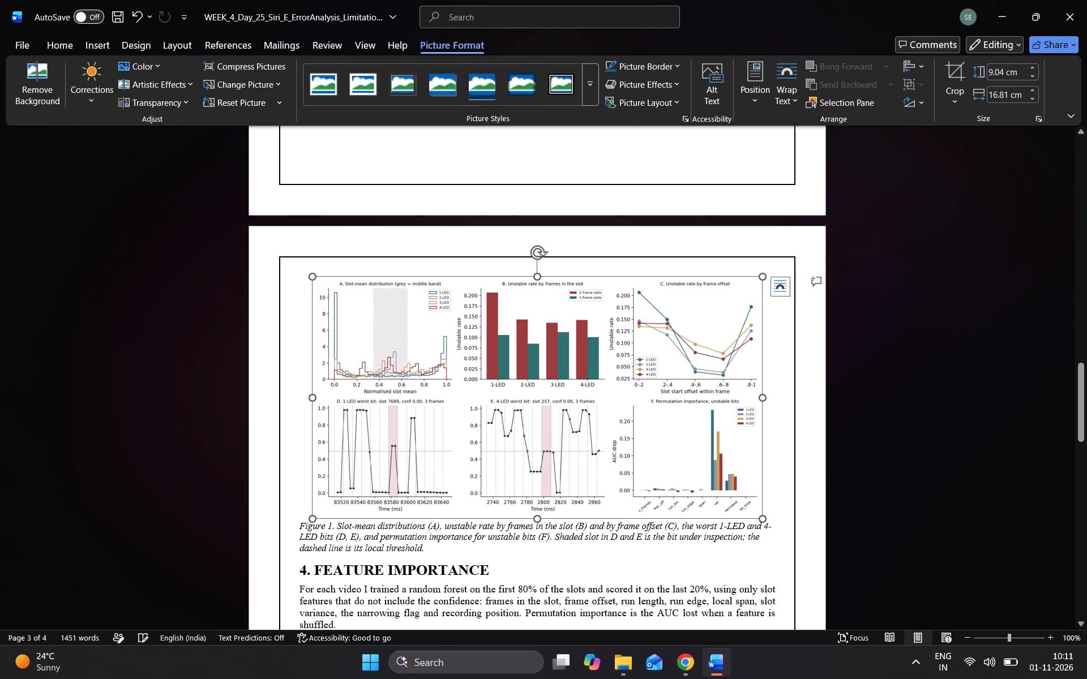
{"action": "left_click_drag", "start_coordinate": [764, 519], "coordinate": [709, 449]}
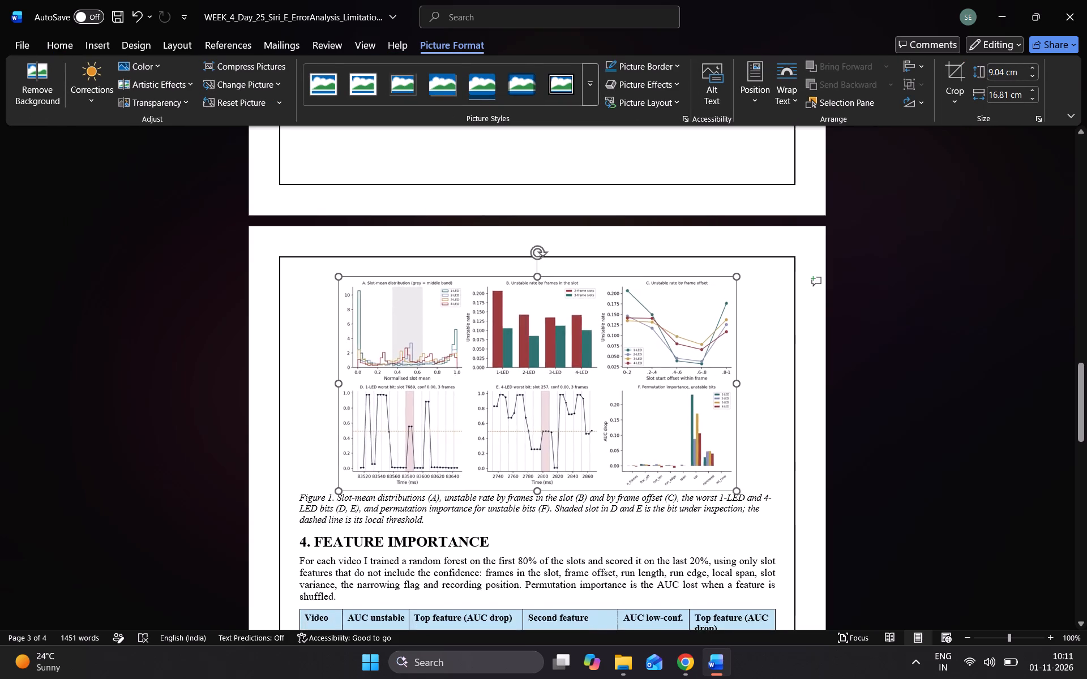
{"action": "left_click_drag", "start_coordinate": [709, 449], "coordinate": [706, 448]}
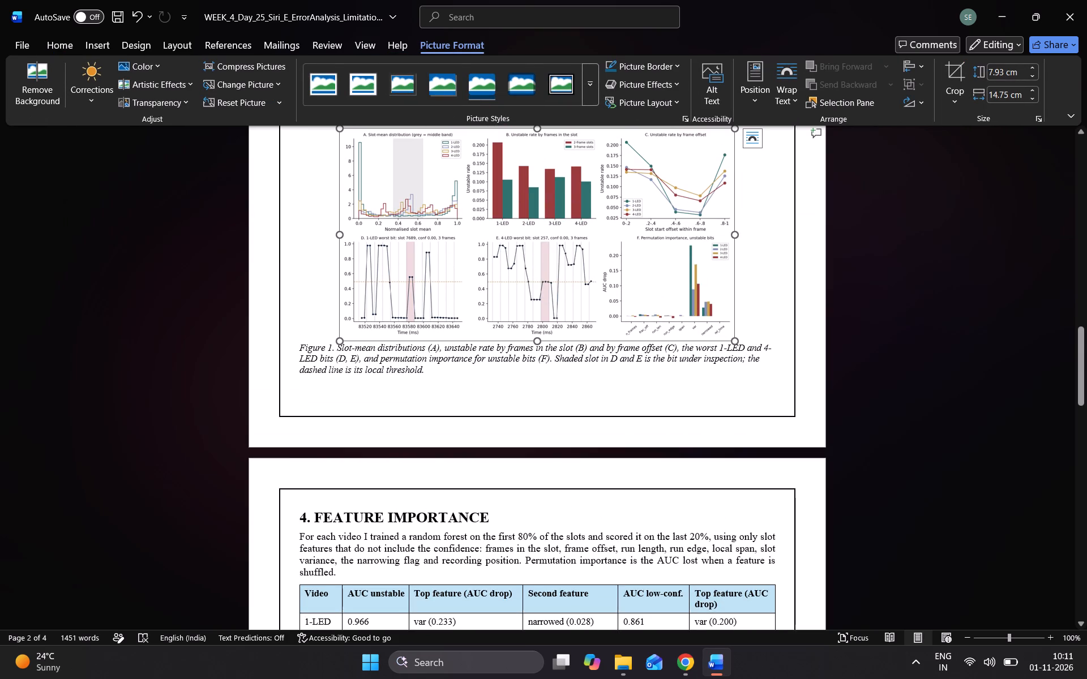
{"action": "left_click_drag", "start_coordinate": [734, 342], "coordinate": [758, 353]}
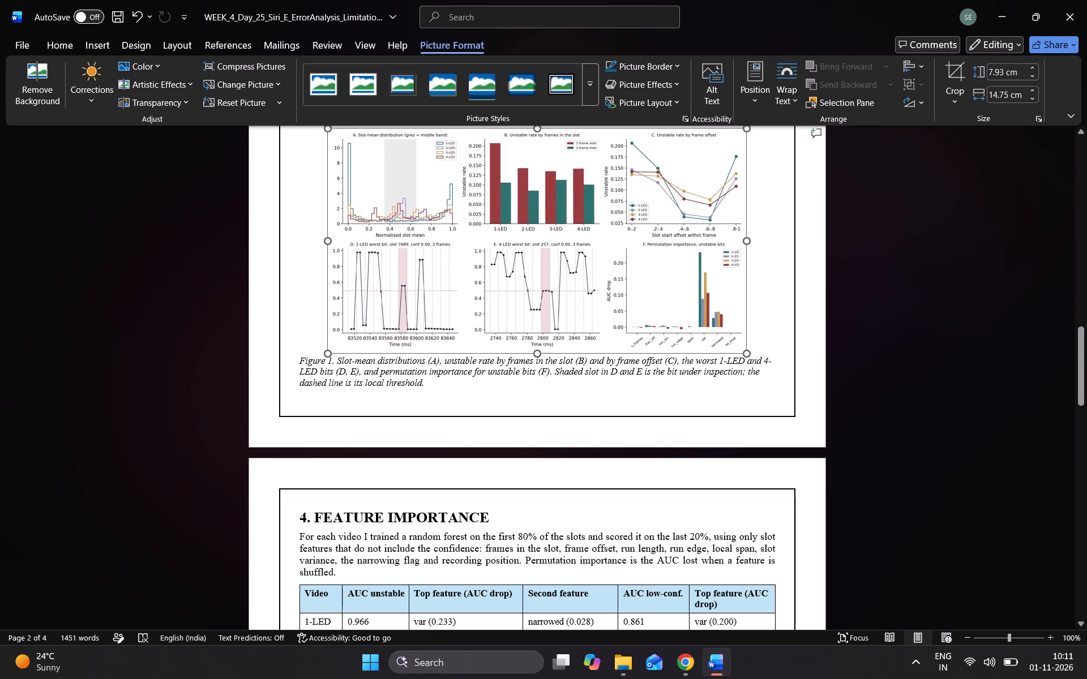
{"action": "left_click_drag", "start_coordinate": [758, 353], "coordinate": [760, 365]}
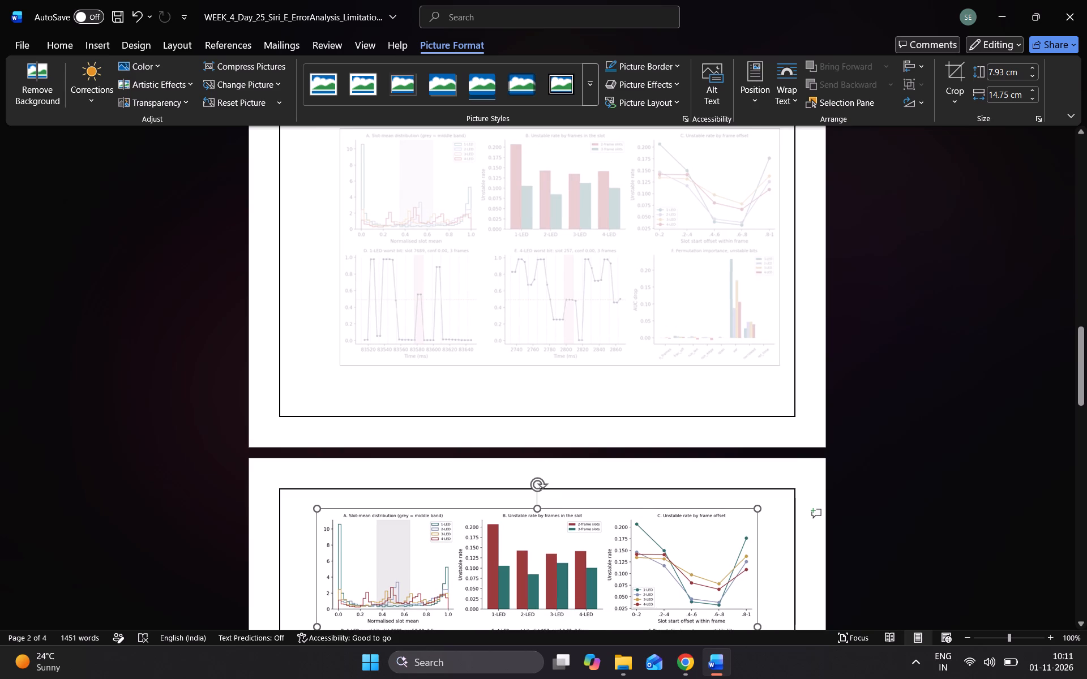
{"action": "left_click_drag", "start_coordinate": [760, 365], "coordinate": [767, 358]}
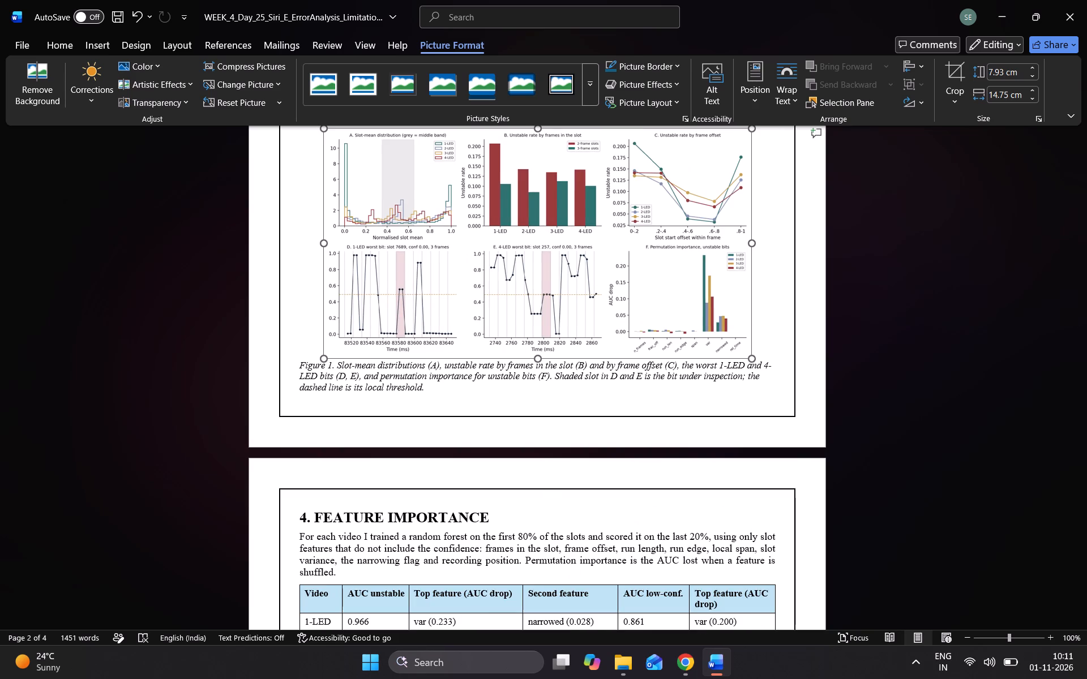
{"action": "left_click_drag", "start_coordinate": [767, 358], "coordinate": [755, 366]}
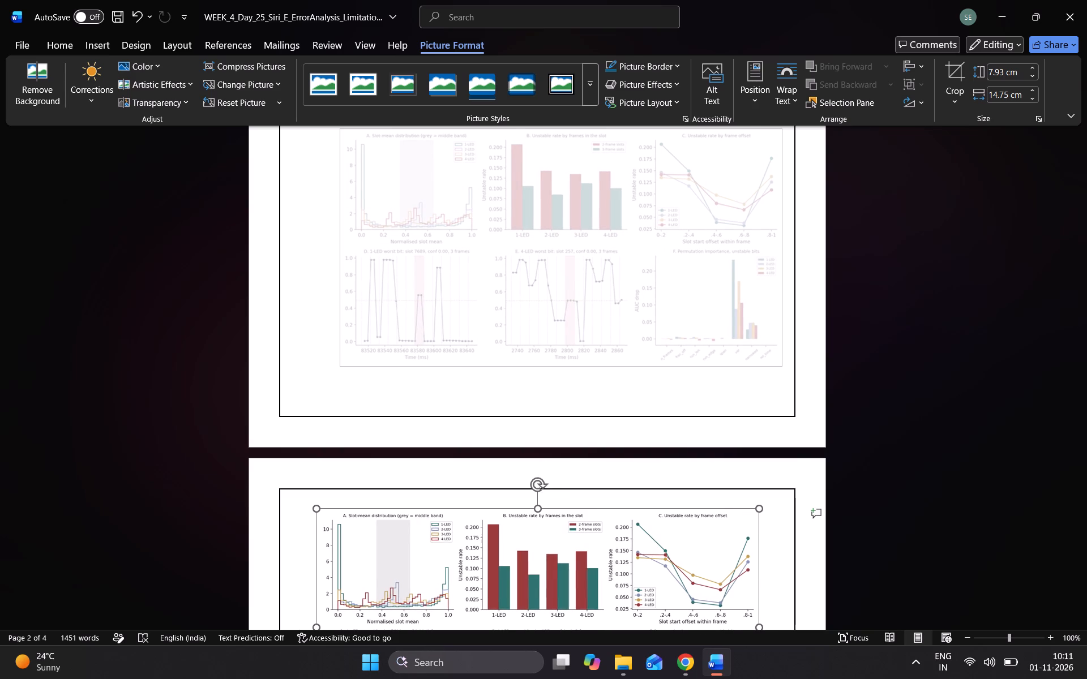
{"action": "left_click_drag", "start_coordinate": [755, 366], "coordinate": [737, 364]}
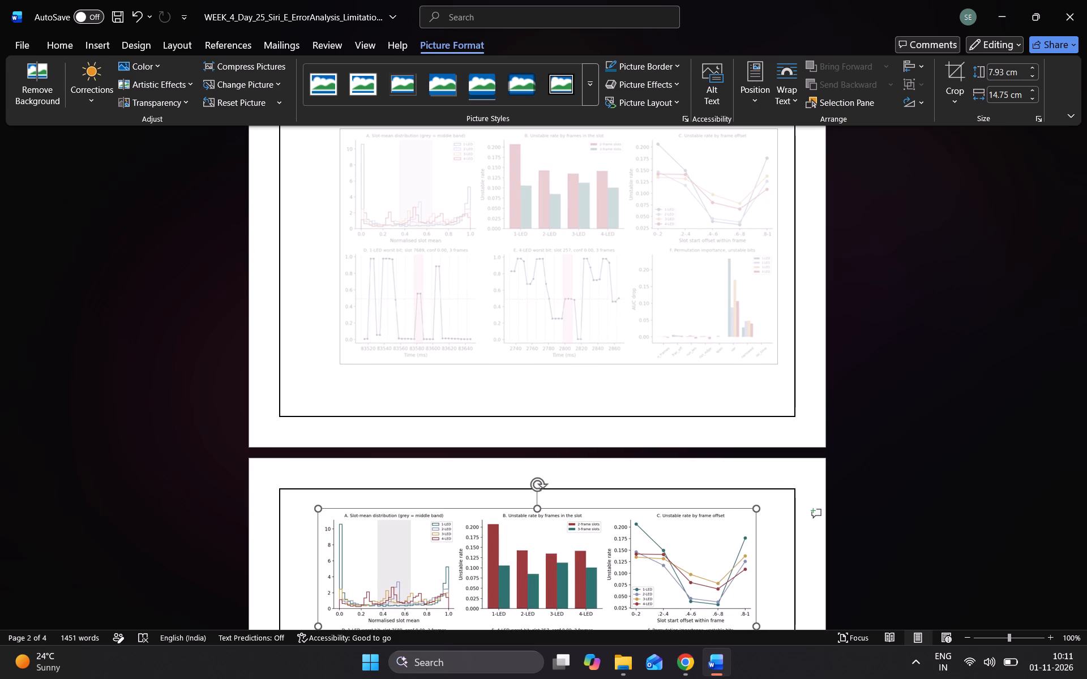
{"action": "left_click_drag", "start_coordinate": [737, 364], "coordinate": [744, 355]}
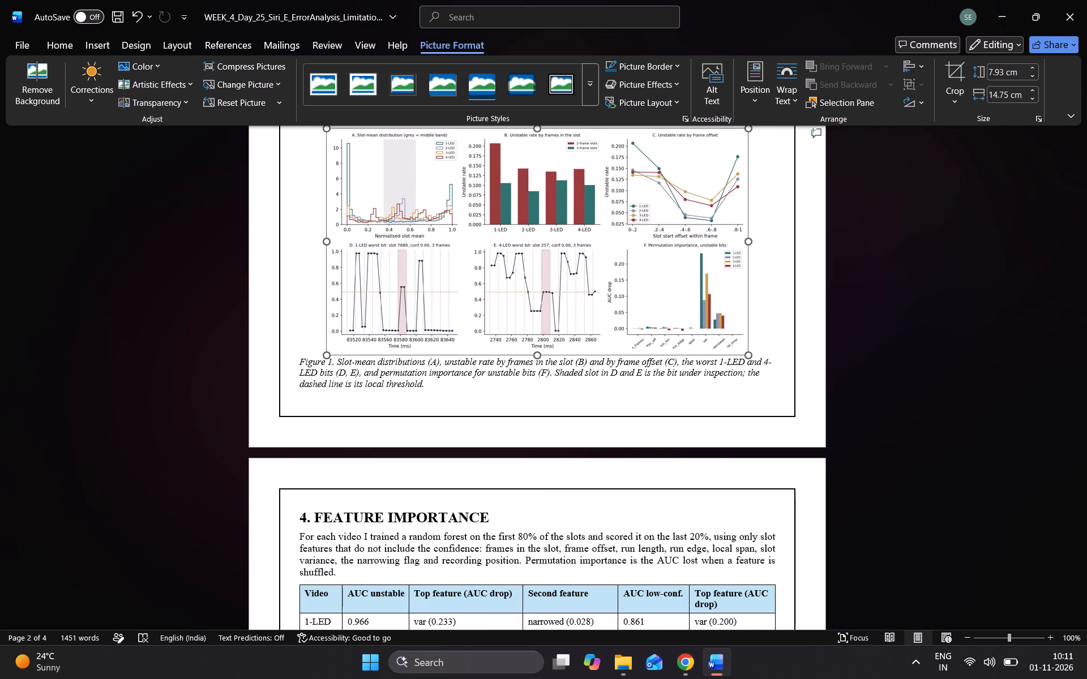
{"action": "left_click_drag", "start_coordinate": [744, 355], "coordinate": [756, 358]}
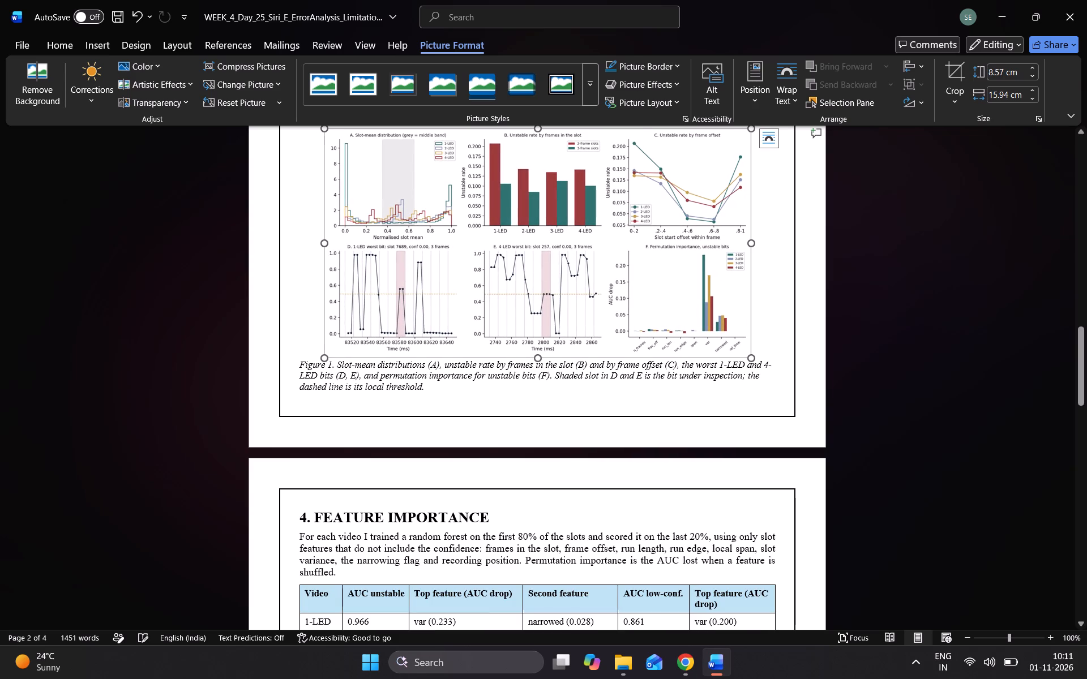
Set the body paragraphs above and below Table 4 under "4. FEATURE IMPORTANCE" to 12 pt.
{"action": "scroll", "coordinate": [390, 637], "scroll_direction": "down", "scroll_amount": 5}
{"action": "scroll", "coordinate": [570, 482], "scroll_direction": "down", "scroll_amount": 3}
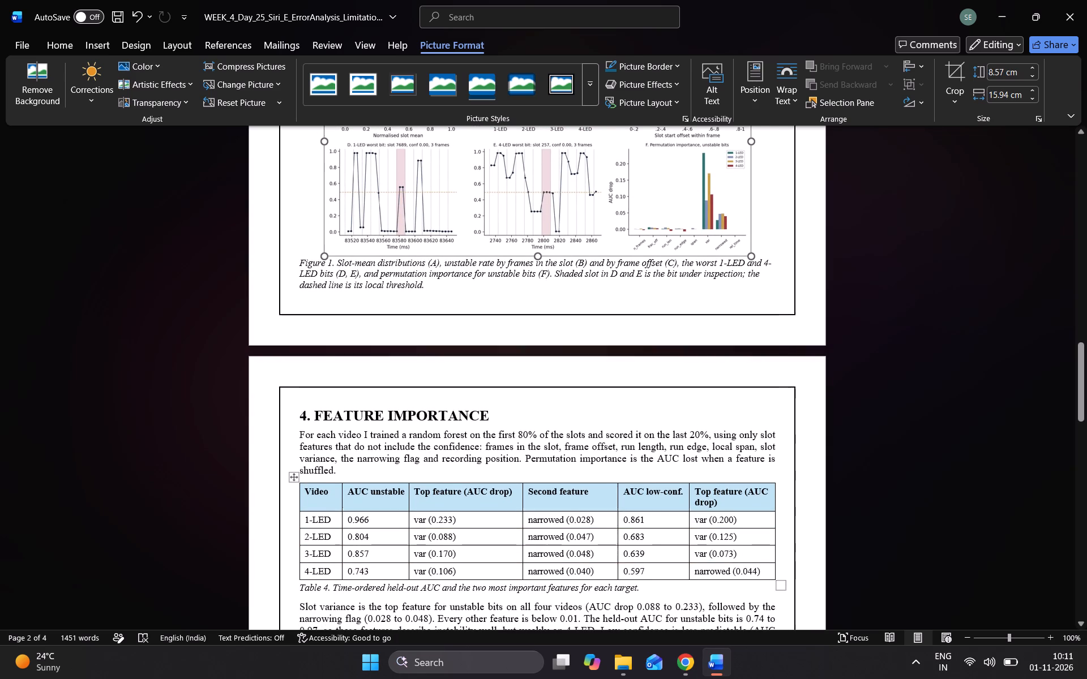
{"action": "scroll", "coordinate": [489, 386], "scroll_direction": "up", "scroll_amount": 7}
{"action": "scroll", "coordinate": [495, 386], "scroll_direction": "down", "scroll_amount": 5}
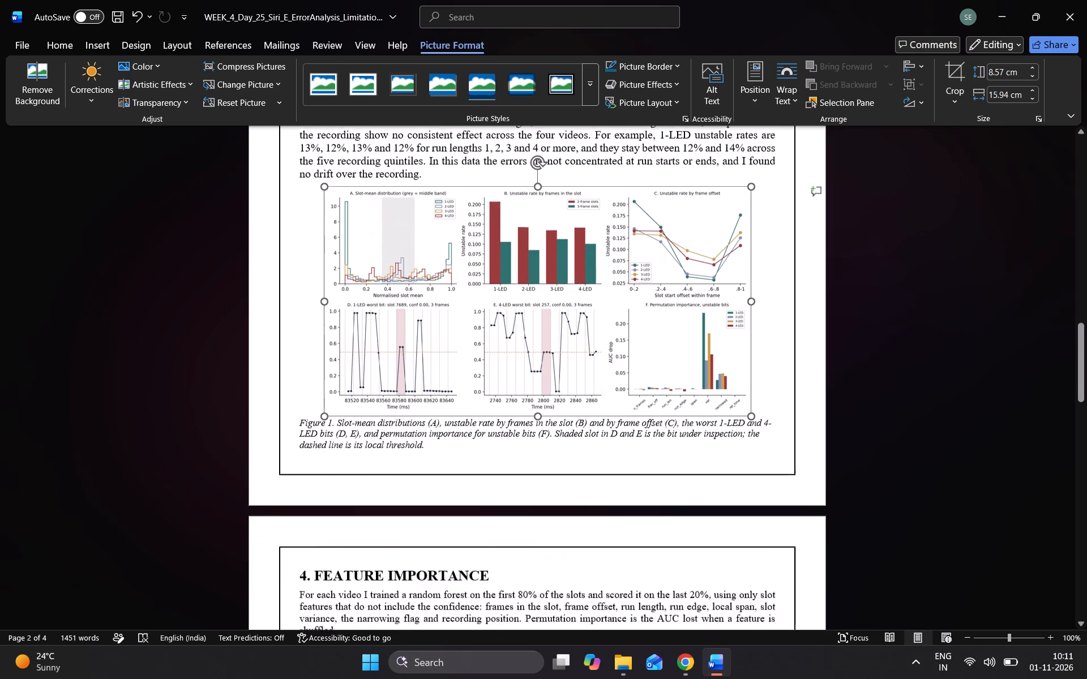
{"action": "scroll", "coordinate": [495, 386], "scroll_direction": "down", "scroll_amount": 4}
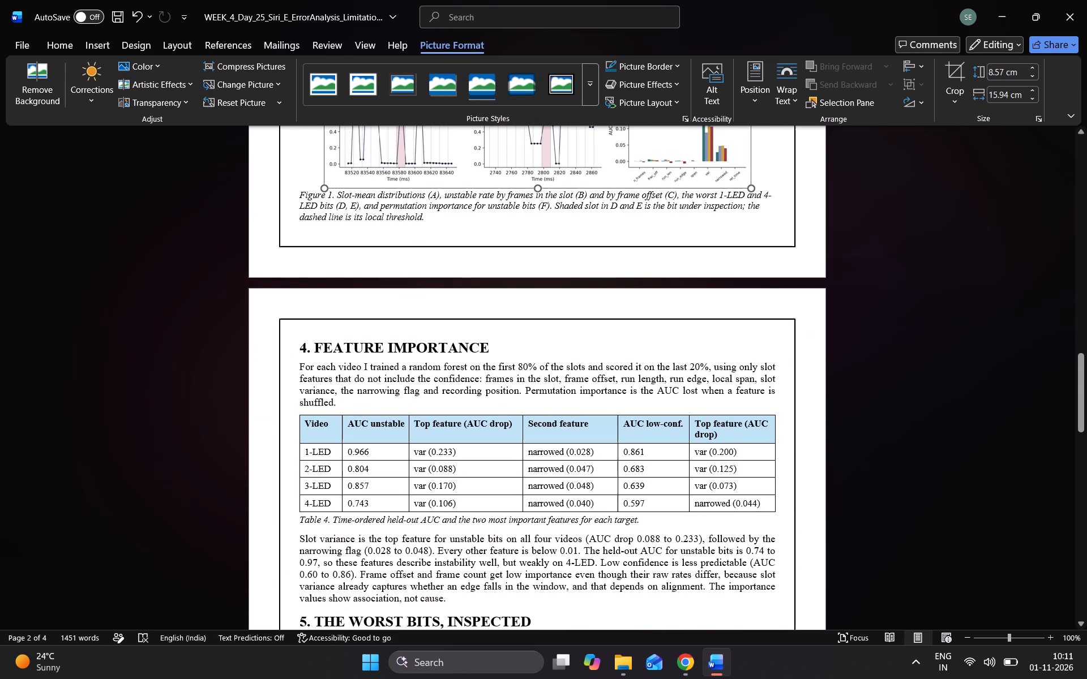
{"action": "left_click_drag", "start_coordinate": [349, 404], "coordinate": [306, 369]}
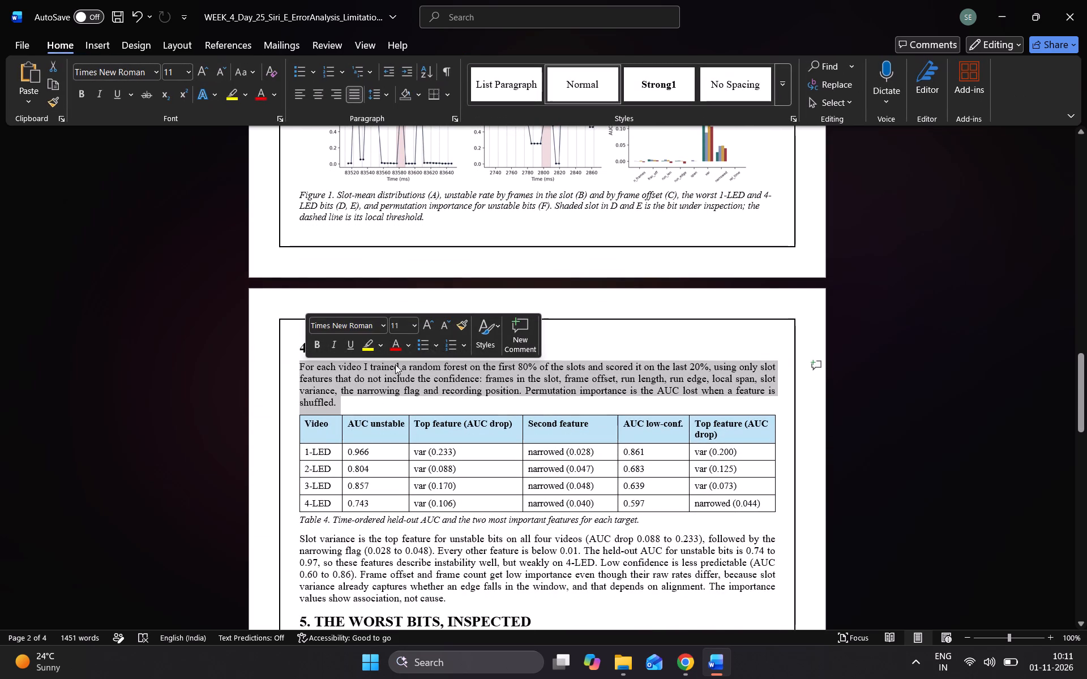
{"action": "left_click", "coordinate": [425, 328]}
{"action": "scroll", "coordinate": [427, 373], "scroll_direction": "down", "scroll_amount": 4}
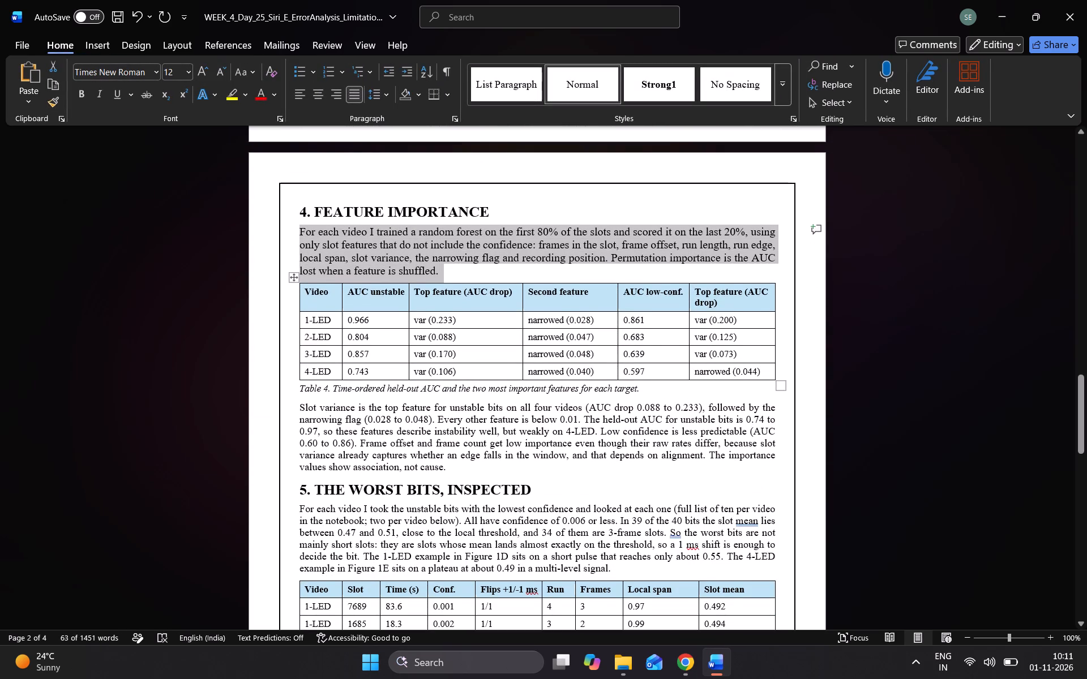
{"action": "left_click_drag", "start_coordinate": [458, 474], "coordinate": [301, 411]}
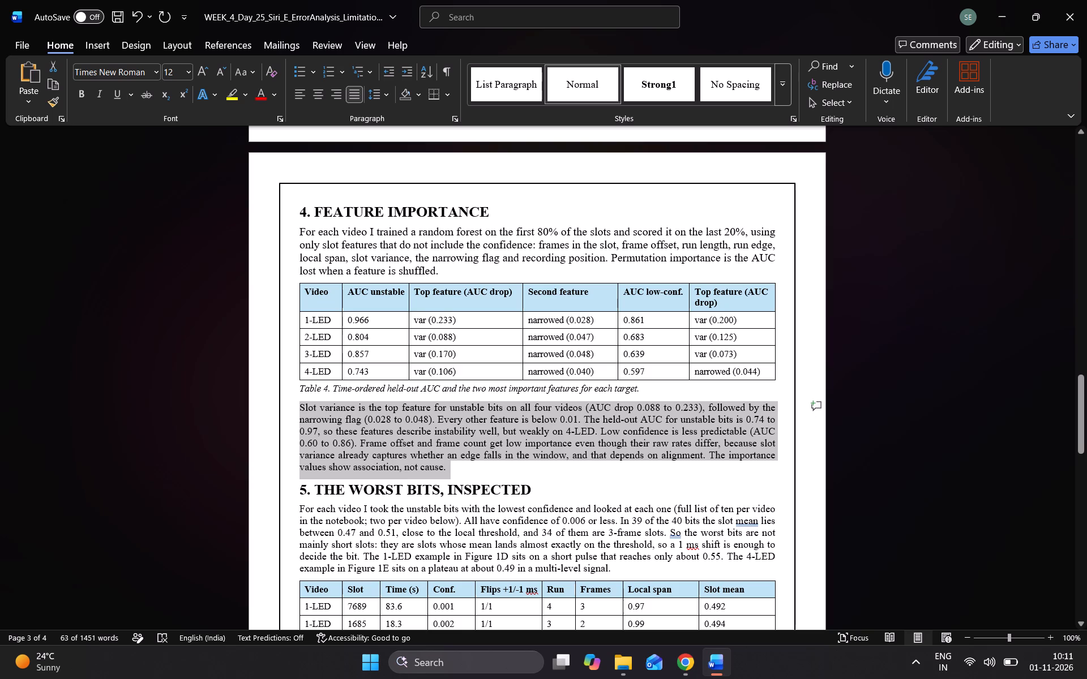
{"action": "left_click_drag", "start_coordinate": [301, 411], "coordinate": [301, 410]}
{"action": "left_click", "coordinate": [417, 365]}
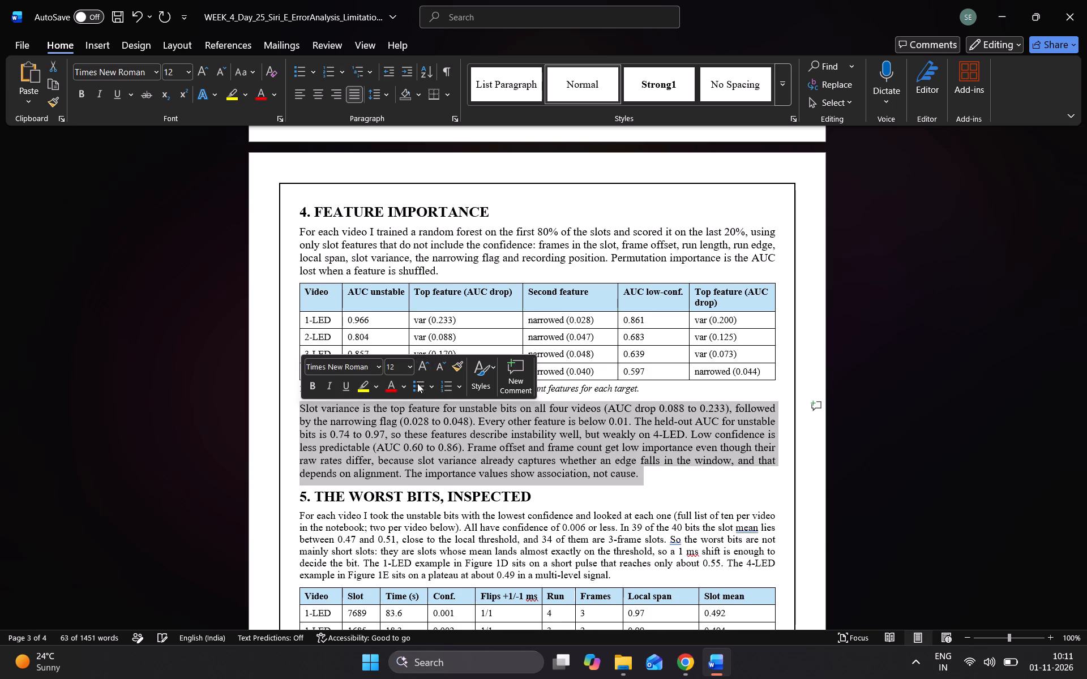
Set the body paragraph under "5. THE WORST BITS, INSPECTED" to 12 pt.
{"action": "scroll", "coordinate": [426, 412], "scroll_direction": "down", "scroll_amount": 5}
{"action": "left_click_drag", "start_coordinate": [614, 402], "coordinate": [614, 403]}
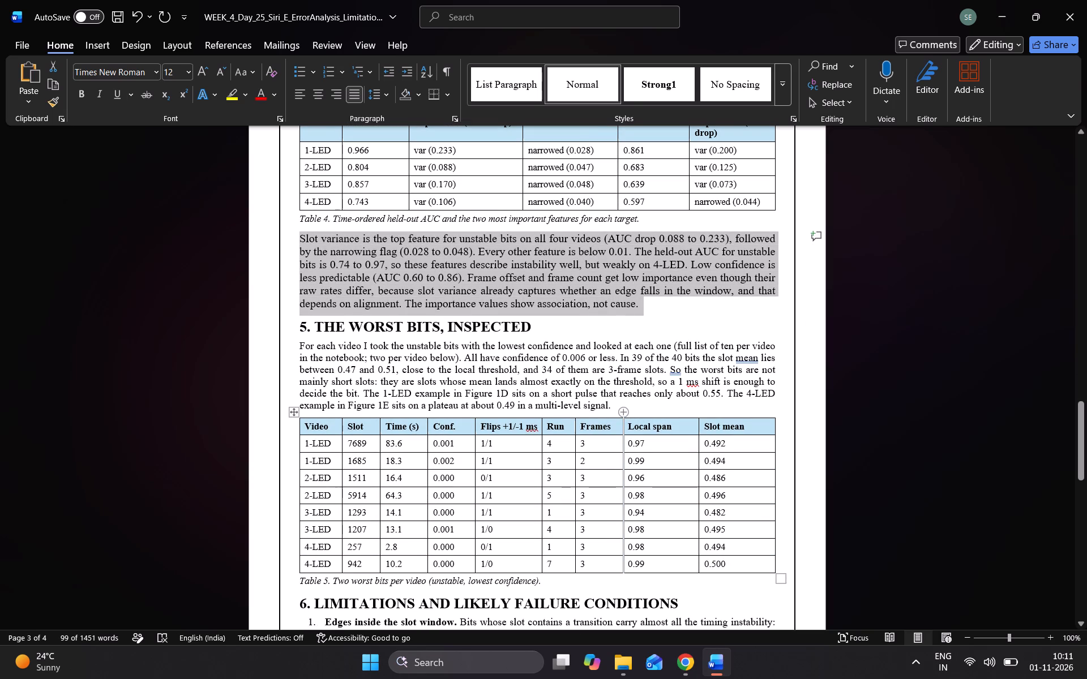
{"action": "left_click_drag", "start_coordinate": [614, 403], "coordinate": [303, 347]}
{"action": "left_click", "coordinate": [425, 305]}
Set list item 1, "Edges inside the slot window", under "6. LIMITATIONS AND LIKELY FAILURE CONDITIONS" to 12 pt.
{"action": "scroll", "coordinate": [440, 363], "scroll_direction": "down", "scroll_amount": 6}
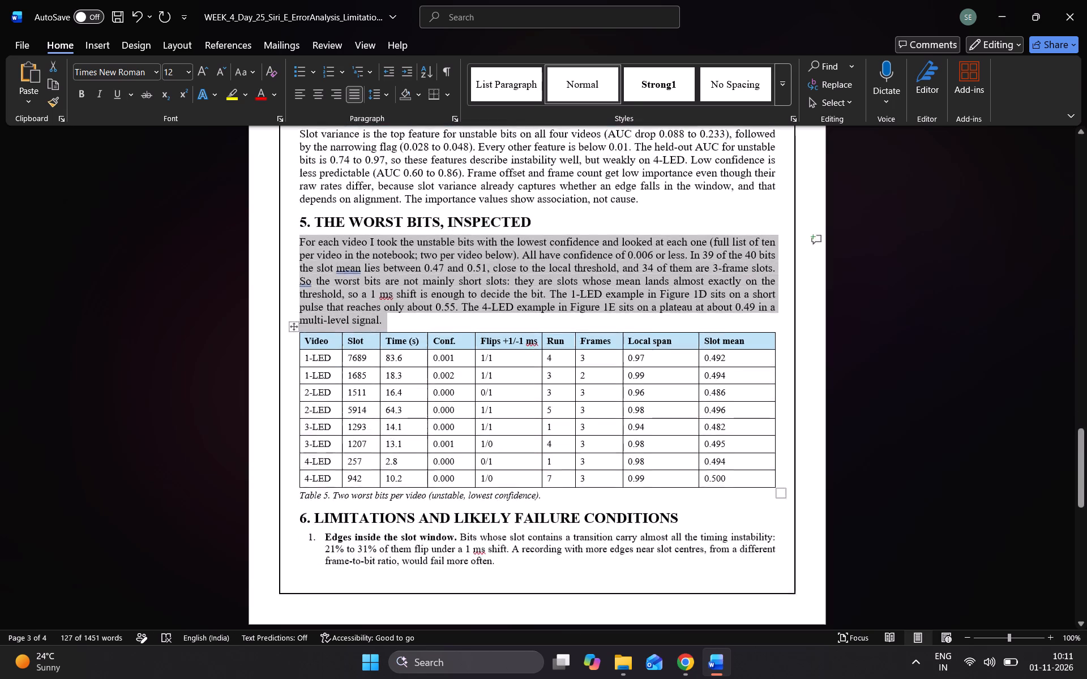
{"action": "scroll", "coordinate": [454, 401], "scroll_direction": "down", "scroll_amount": 2}
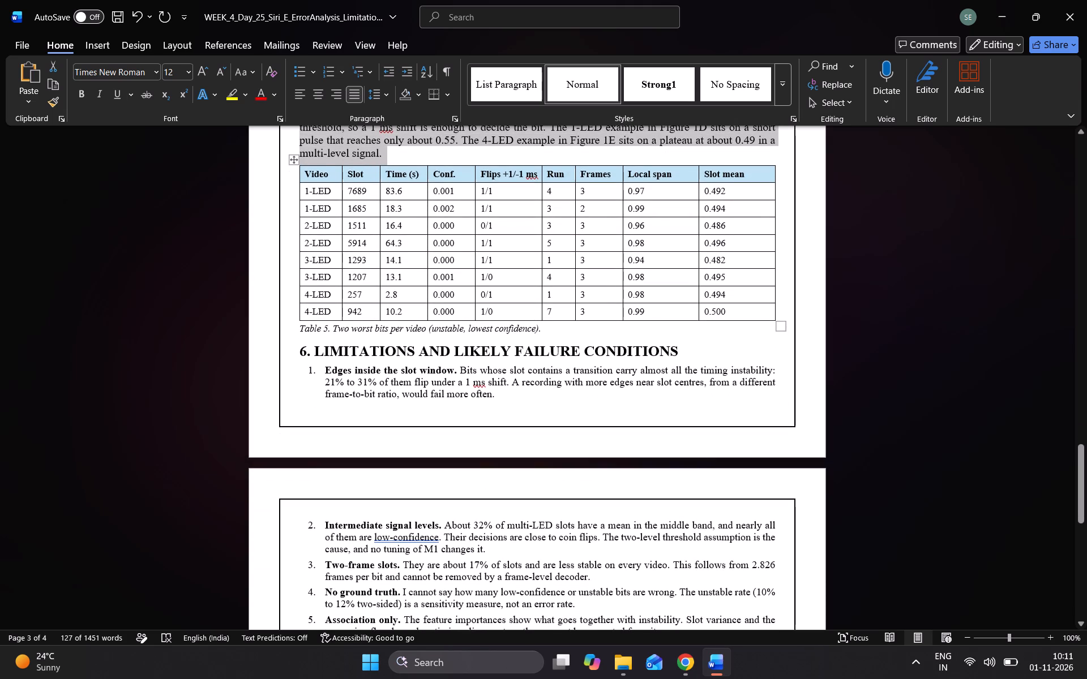
{"action": "left_click_drag", "start_coordinate": [502, 398], "coordinate": [317, 373]}
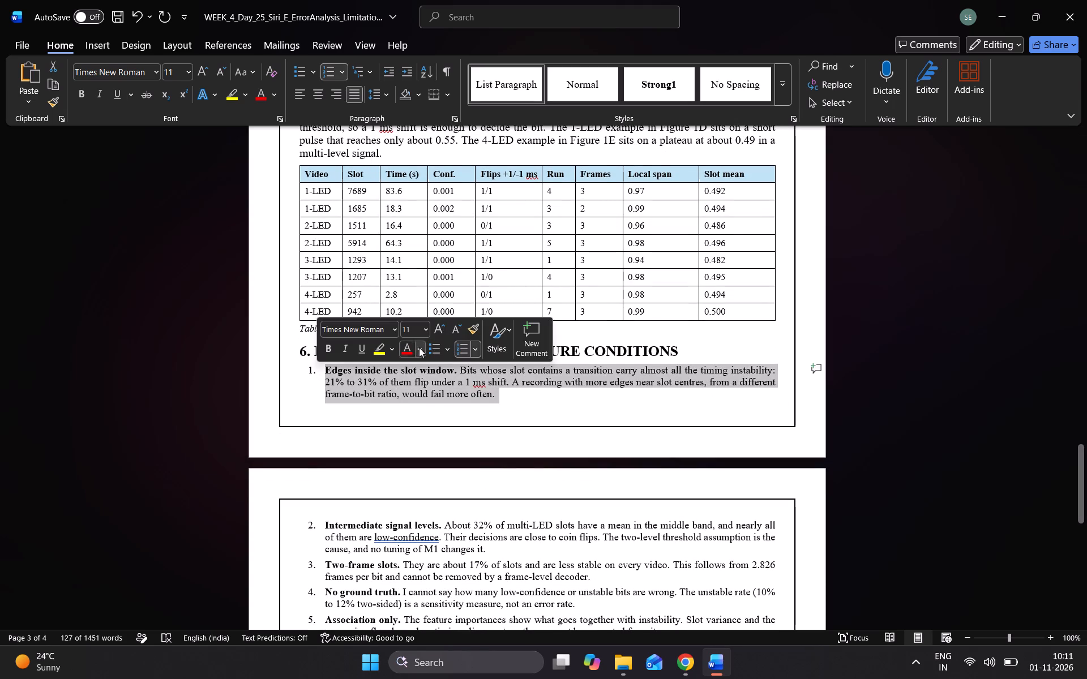
{"action": "left_click", "coordinate": [440, 332]}
{"action": "left_click", "coordinate": [294, 341]}
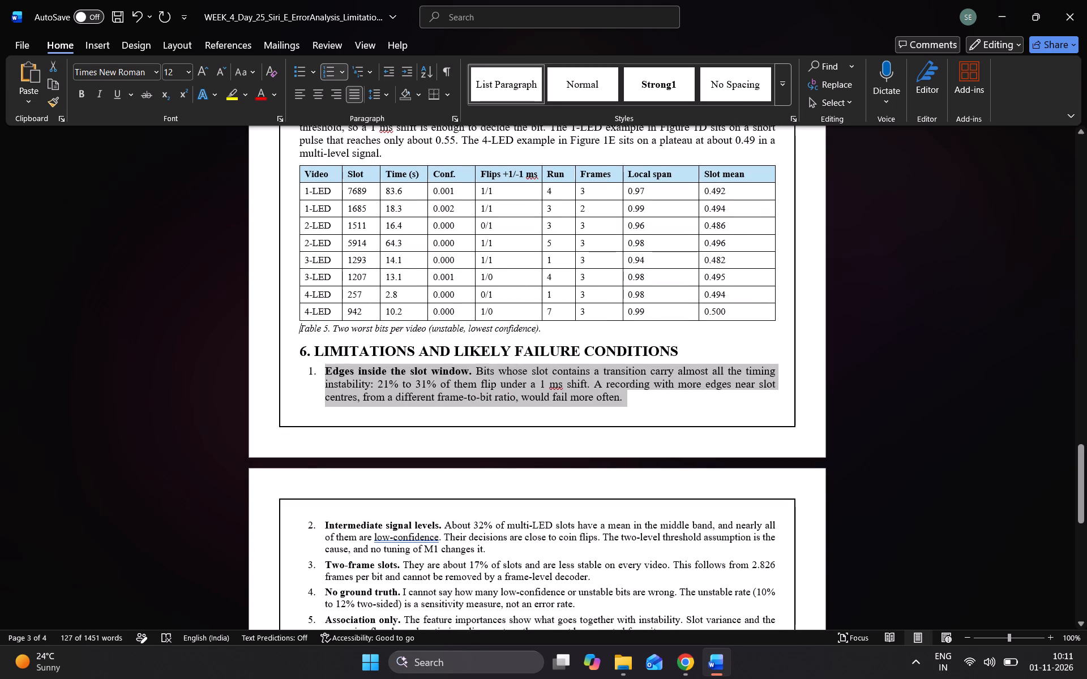
Insert a blank line after the Table 5 caption to move the section 6 heading onto the next page.
{"action": "left_click", "coordinate": [560, 331]}
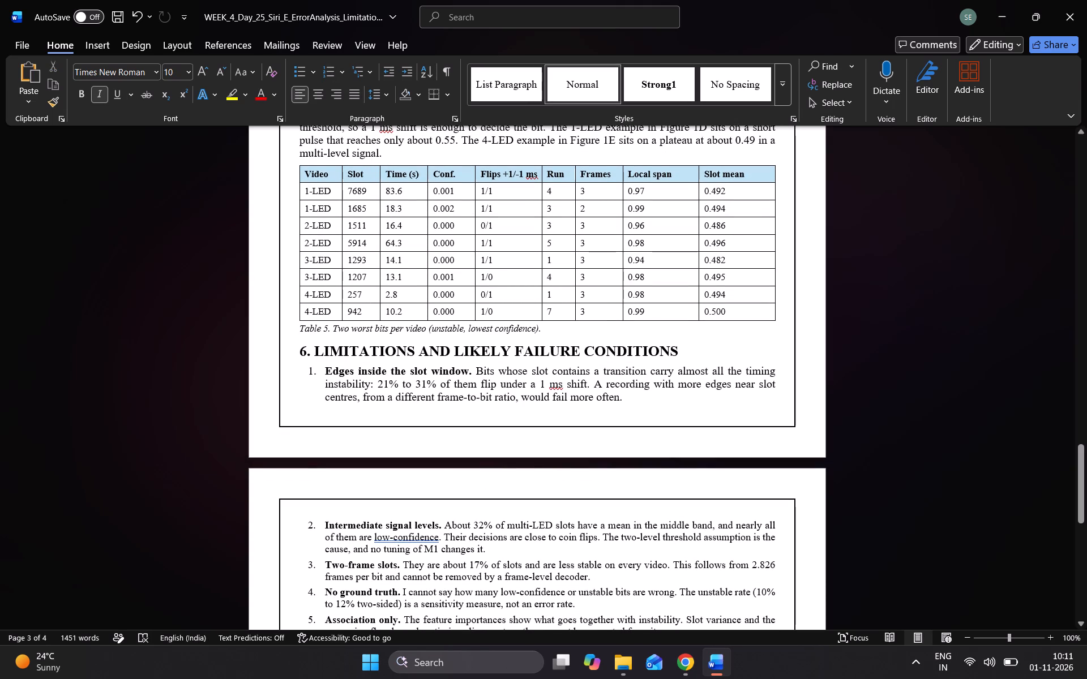
{"action": "key", "text": "Return"}
Set all seven numbered items under "6. LIMITATIONS AND LIKELY FAILURE CONDITIONS" to 12 pt.
{"action": "scroll", "coordinate": [559, 343], "scroll_direction": "down", "scroll_amount": 7}
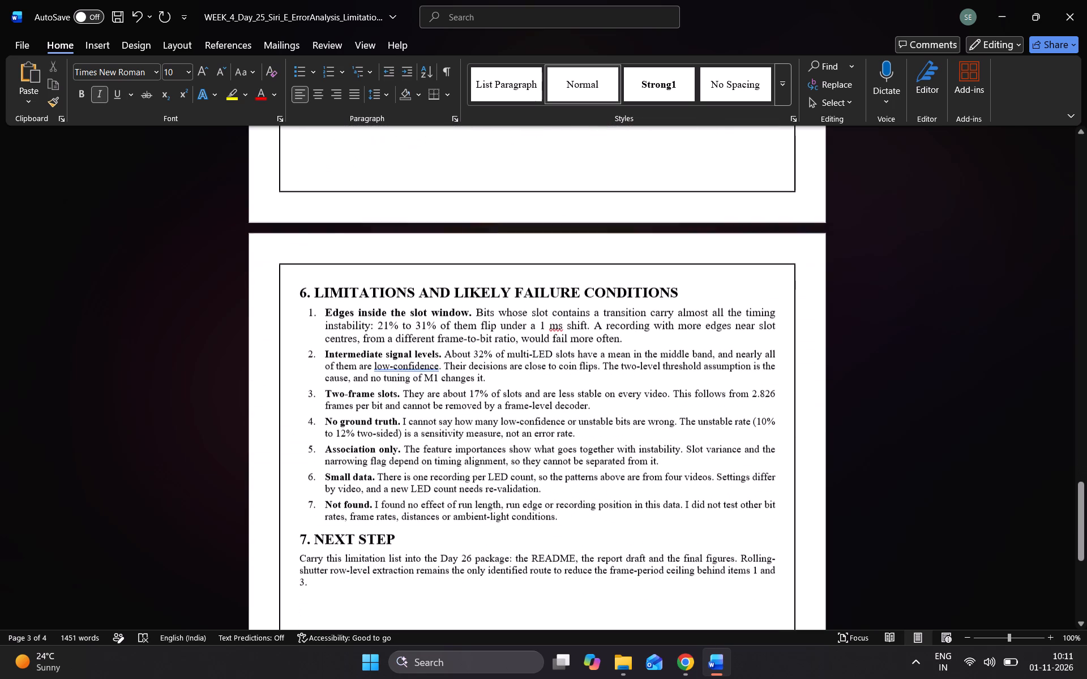
{"action": "left_click_drag", "start_coordinate": [572, 518], "coordinate": [311, 316]}
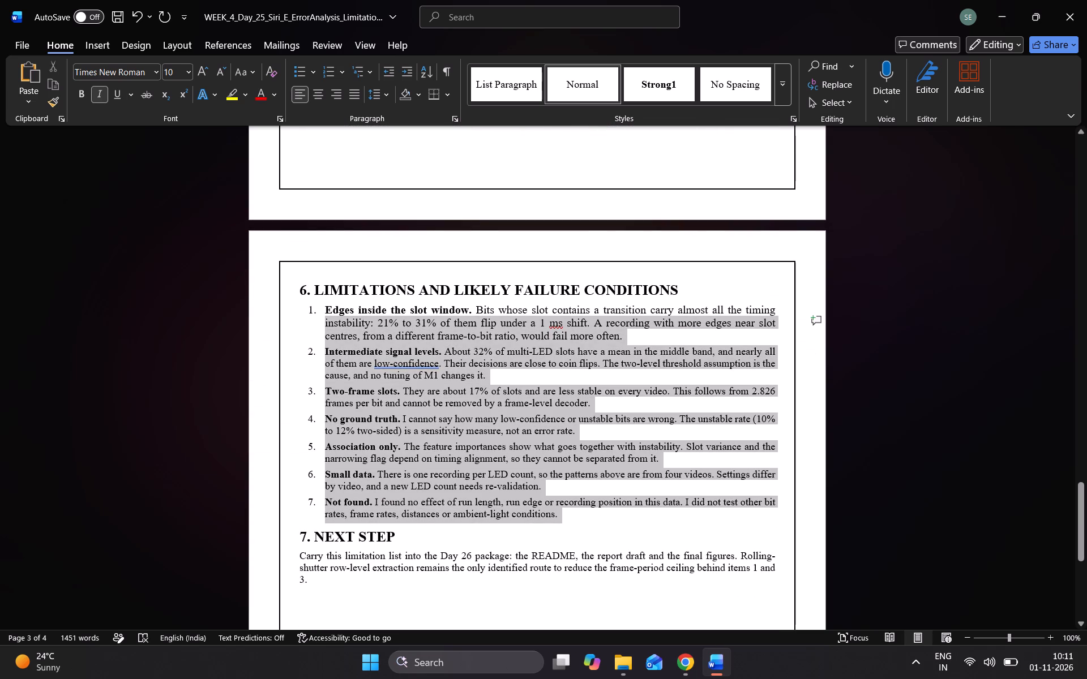
{"action": "left_click_drag", "start_coordinate": [311, 316], "coordinate": [311, 306]}
{"action": "left_click", "coordinate": [189, 73]}
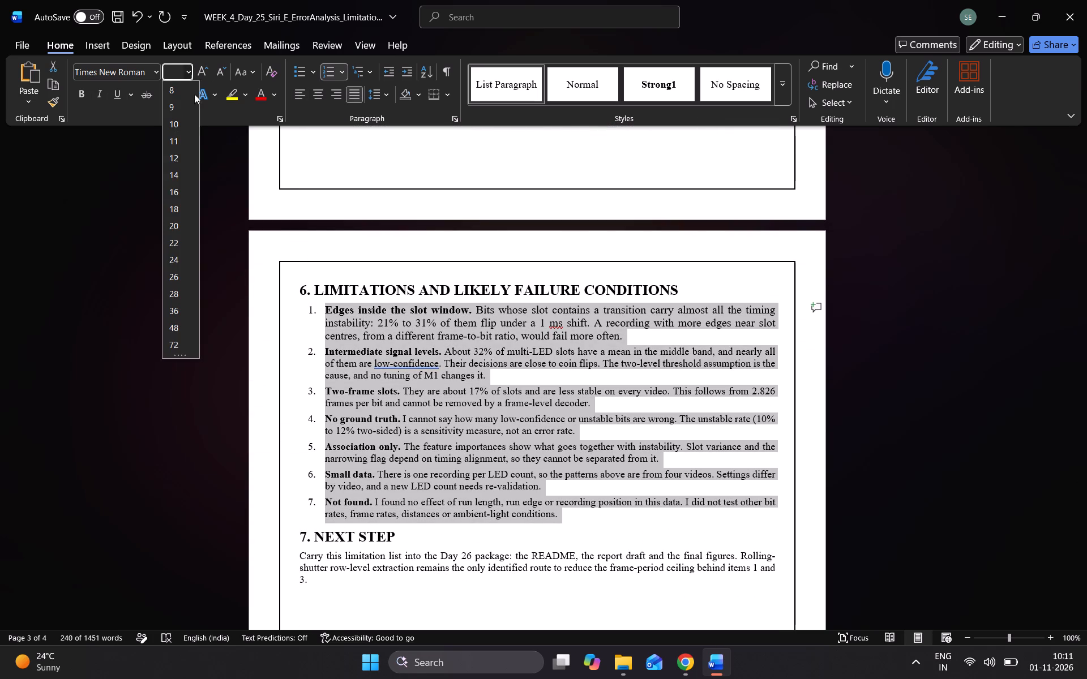
{"action": "left_click", "coordinate": [181, 160]}
Set the body paragraph under "7. NEXT STEP" to 12 pt.
{"action": "scroll", "coordinate": [374, 398], "scroll_direction": "down", "scroll_amount": 5}
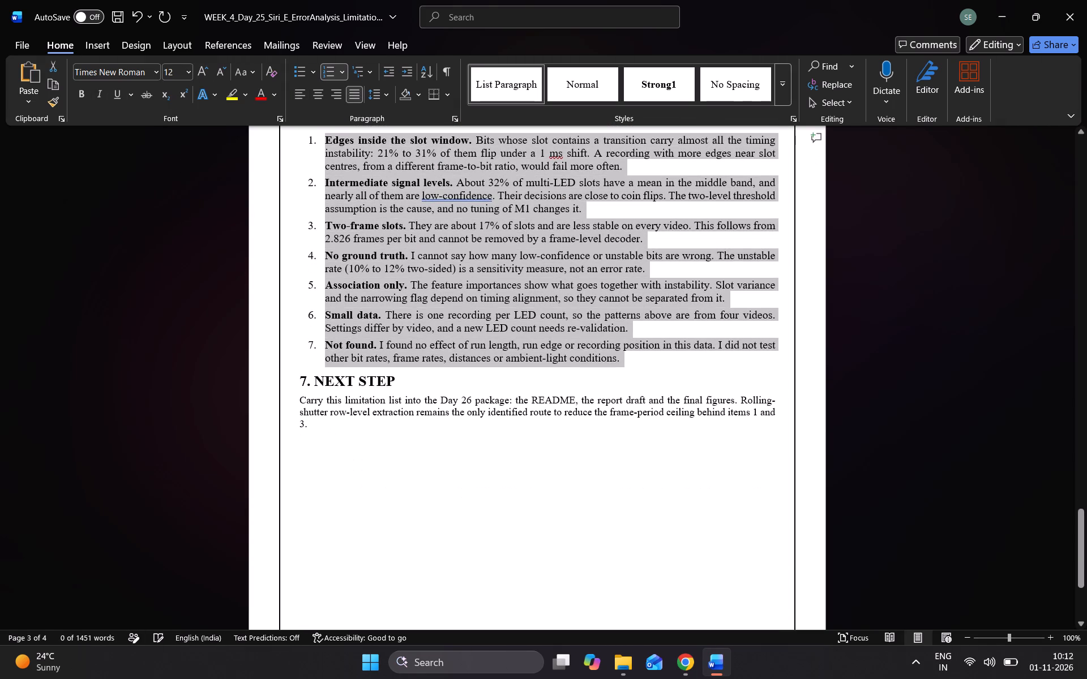
{"action": "left_click_drag", "start_coordinate": [314, 426], "coordinate": [297, 397]}
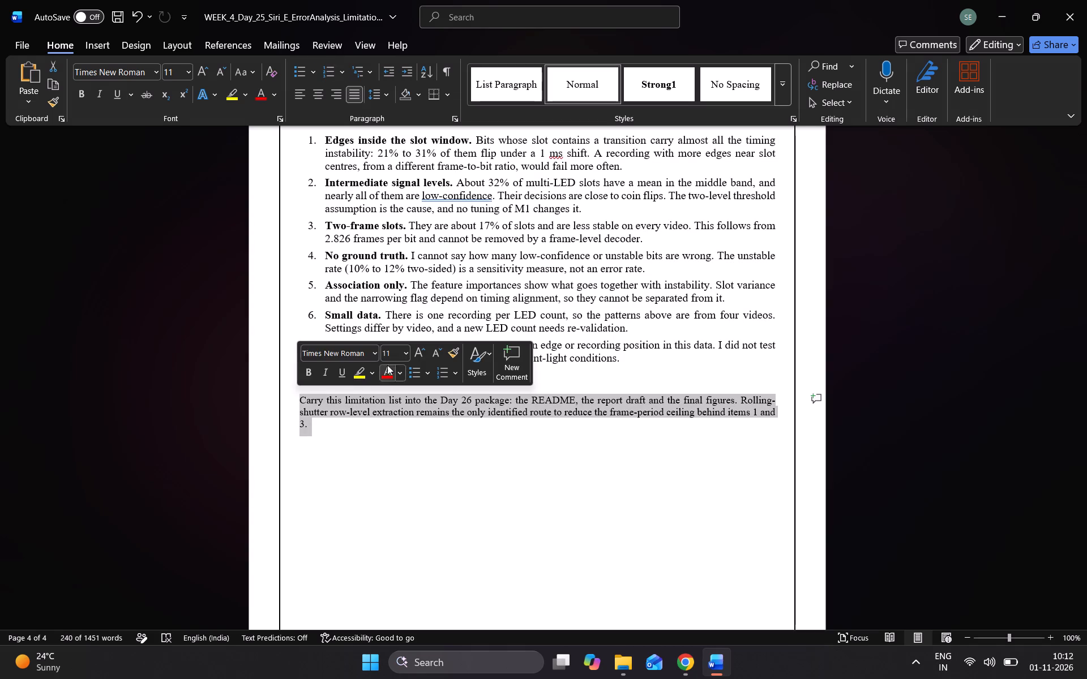
{"action": "left_click", "coordinate": [417, 349]}
{"action": "left_click", "coordinate": [406, 494]}
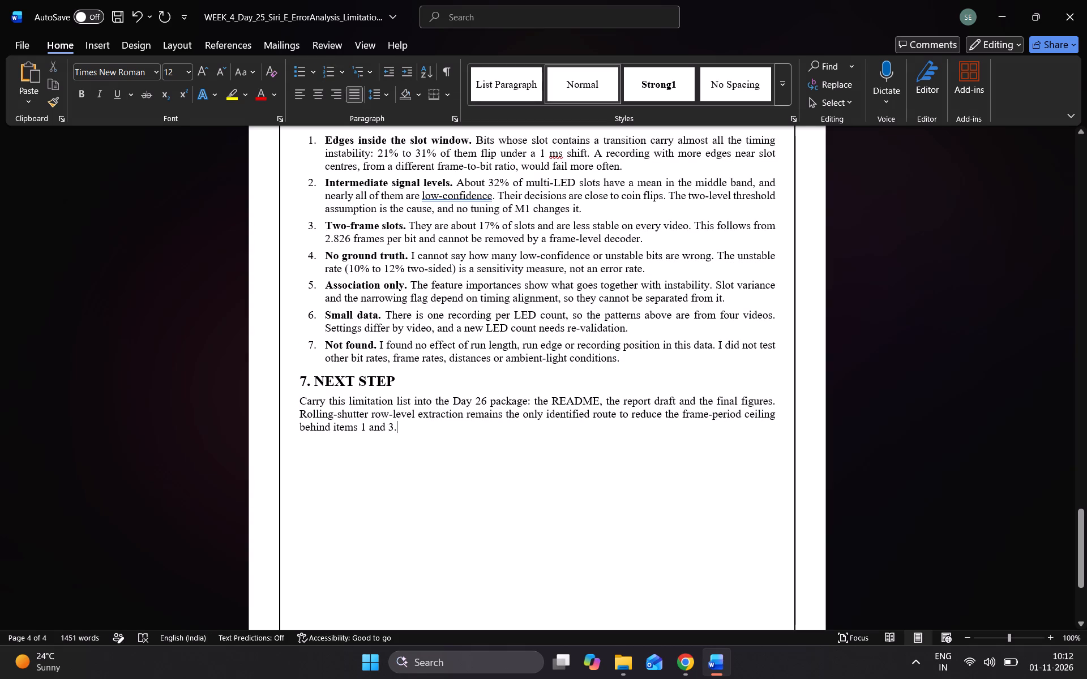
Accept the grammar suggestion "low confidence" for the bold term in the "2. WHAT COUNTS AS AN ERROR" paragraph.
{"action": "scroll", "coordinate": [405, 494], "scroll_direction": "up", "scroll_amount": 16}
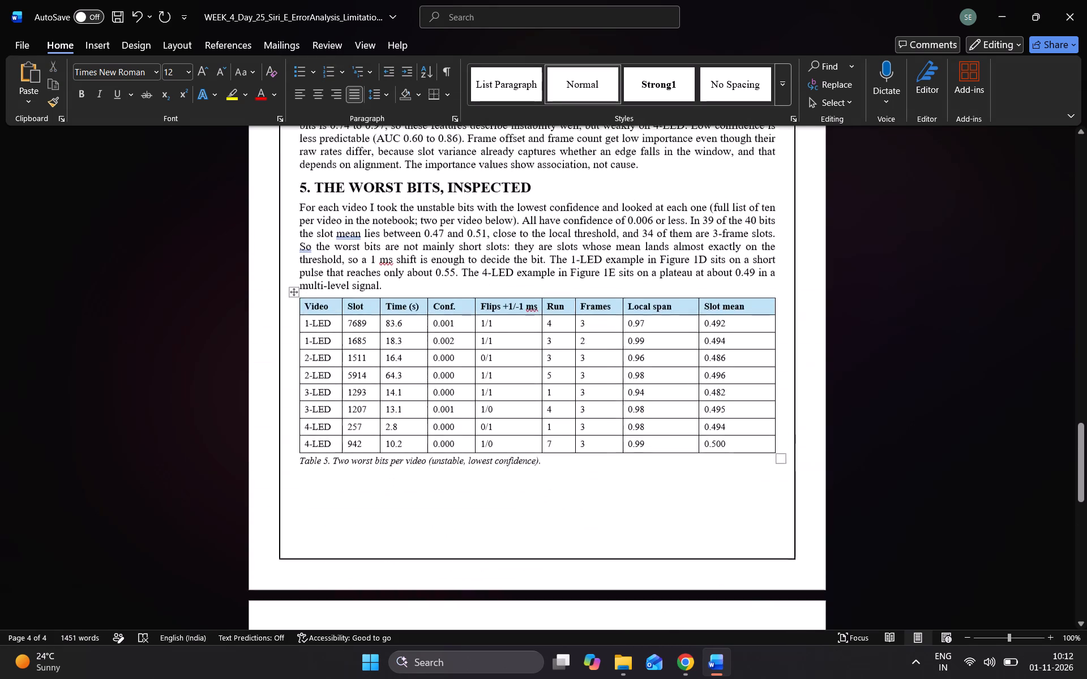
{"action": "scroll", "coordinate": [412, 446], "scroll_direction": "up", "scroll_amount": 3}
{"action": "scroll", "coordinate": [310, 430], "scroll_direction": "up", "scroll_amount": 12}
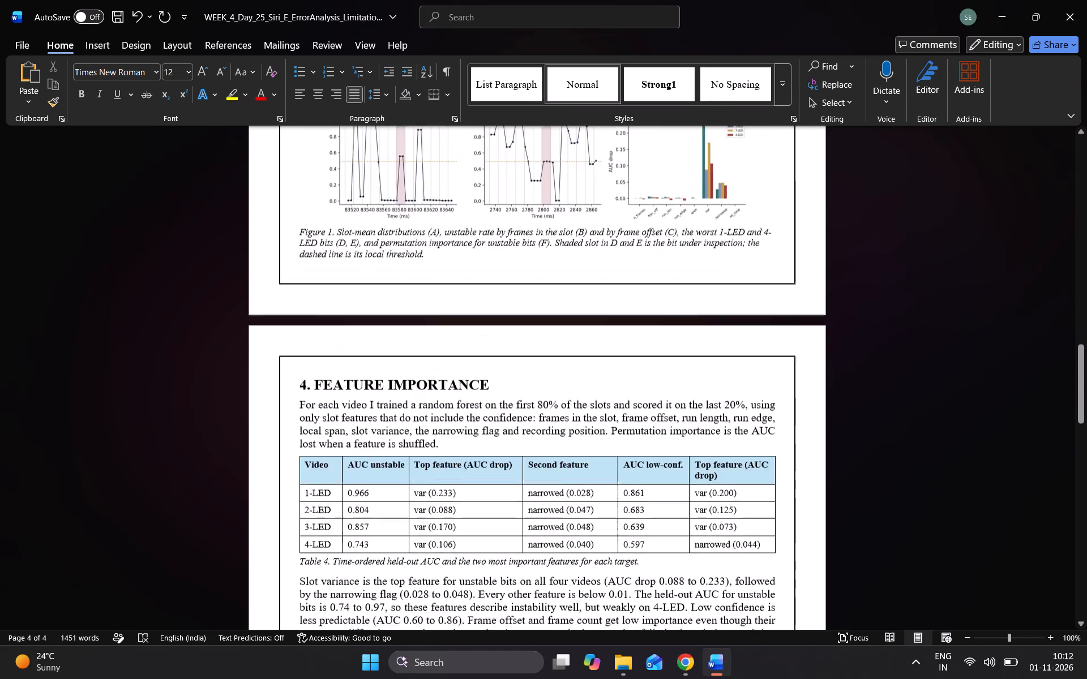
{"action": "scroll", "coordinate": [311, 430], "scroll_direction": "up", "scroll_amount": 16}
{"action": "scroll", "coordinate": [311, 430], "scroll_direction": "up", "scroll_amount": 6}
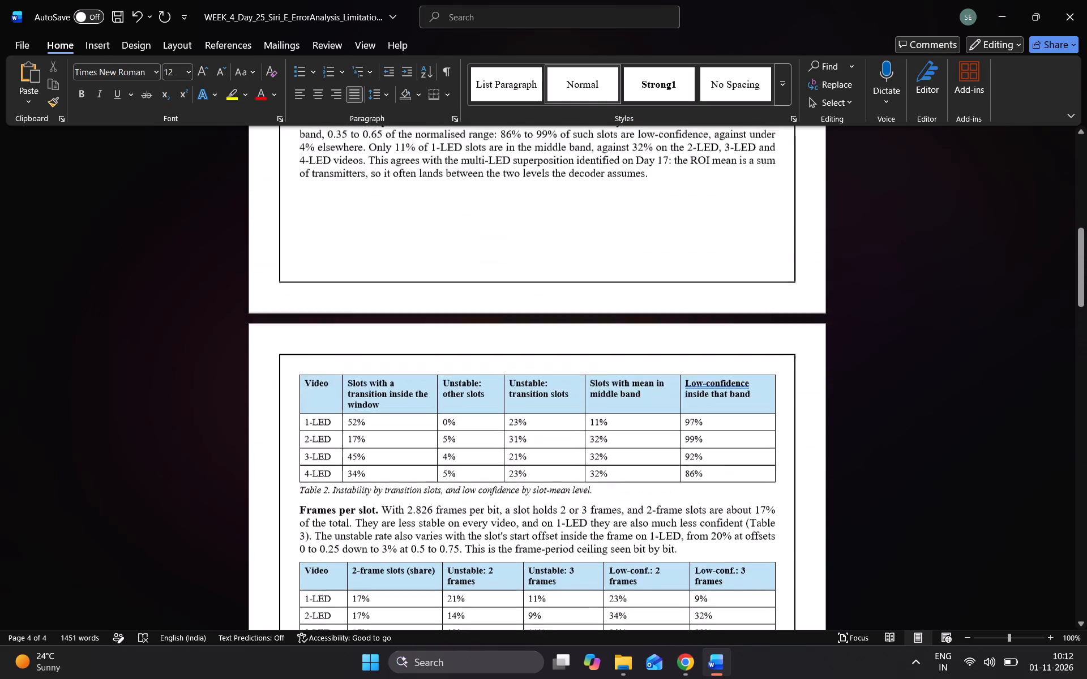
{"action": "scroll", "coordinate": [311, 430], "scroll_direction": "up", "scroll_amount": 20}
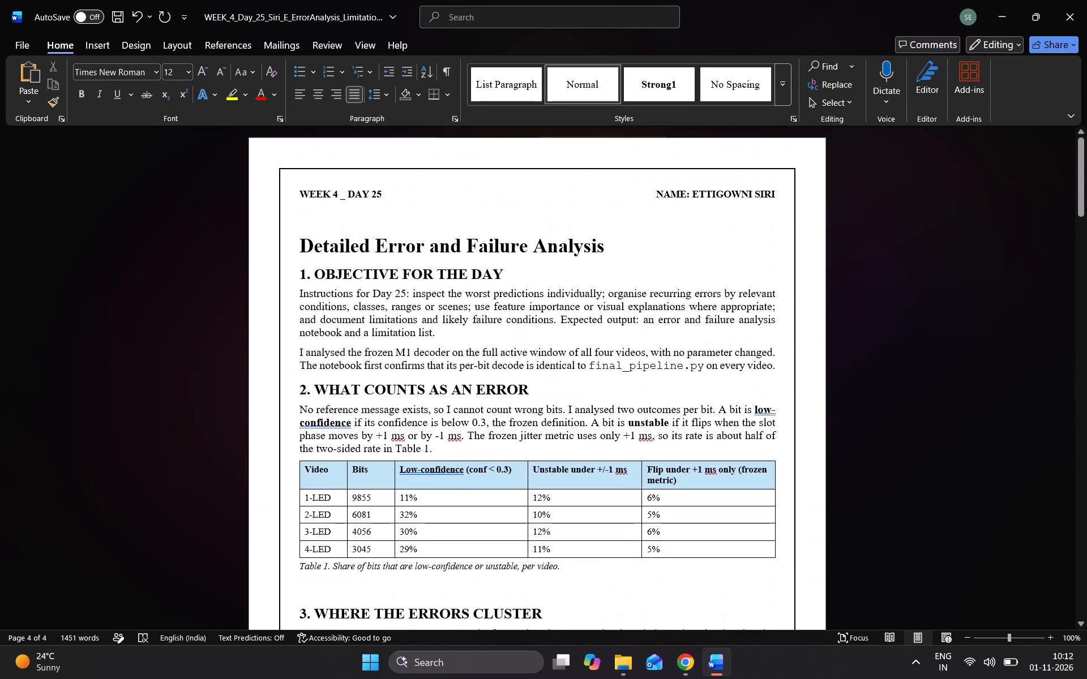
{"action": "left_click", "coordinate": [319, 423]}
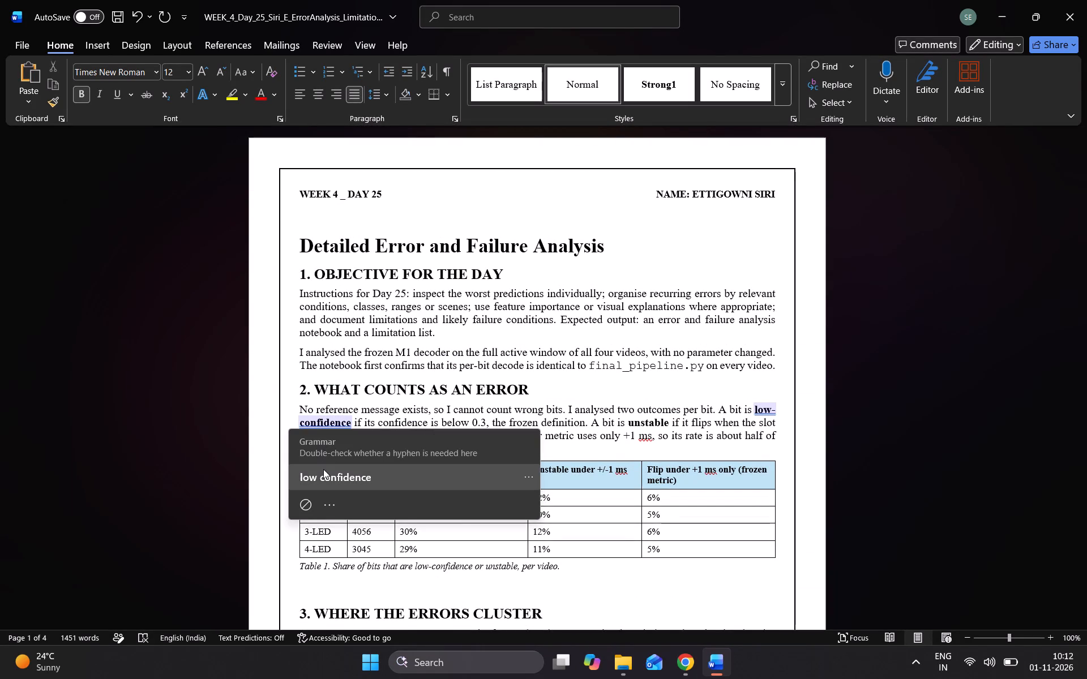
{"action": "left_click", "coordinate": [323, 470]}
Shade the header rows of Table 1 and Table 2 with the lightest orange theme tint.
{"action": "left_click", "coordinate": [292, 469]}
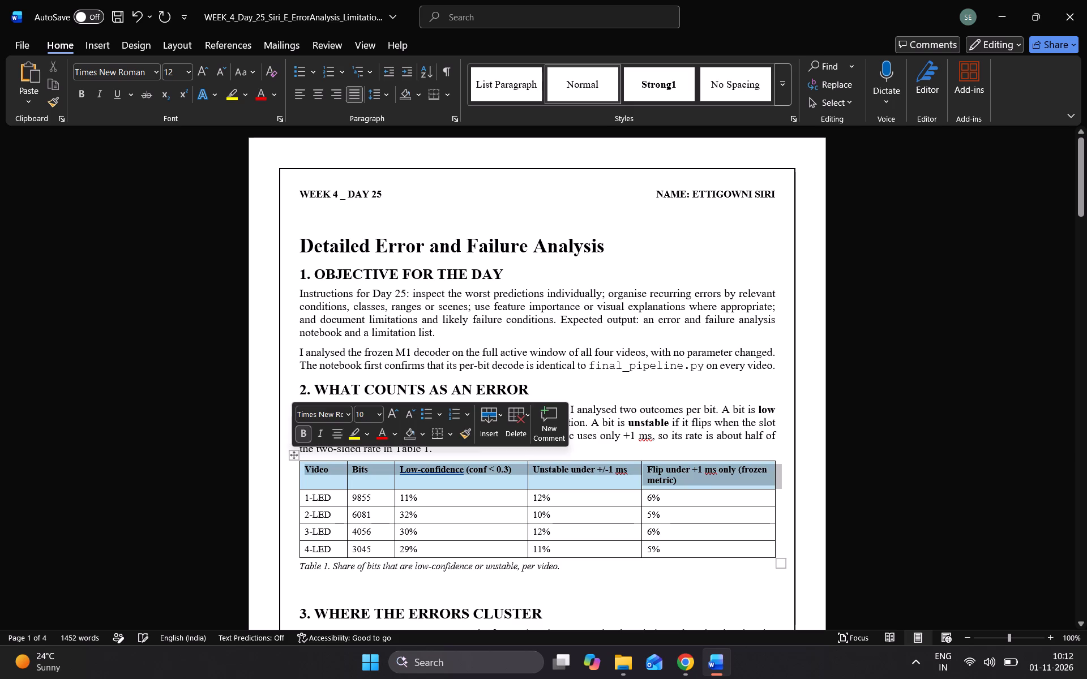
{"action": "left_click", "coordinate": [417, 98]}
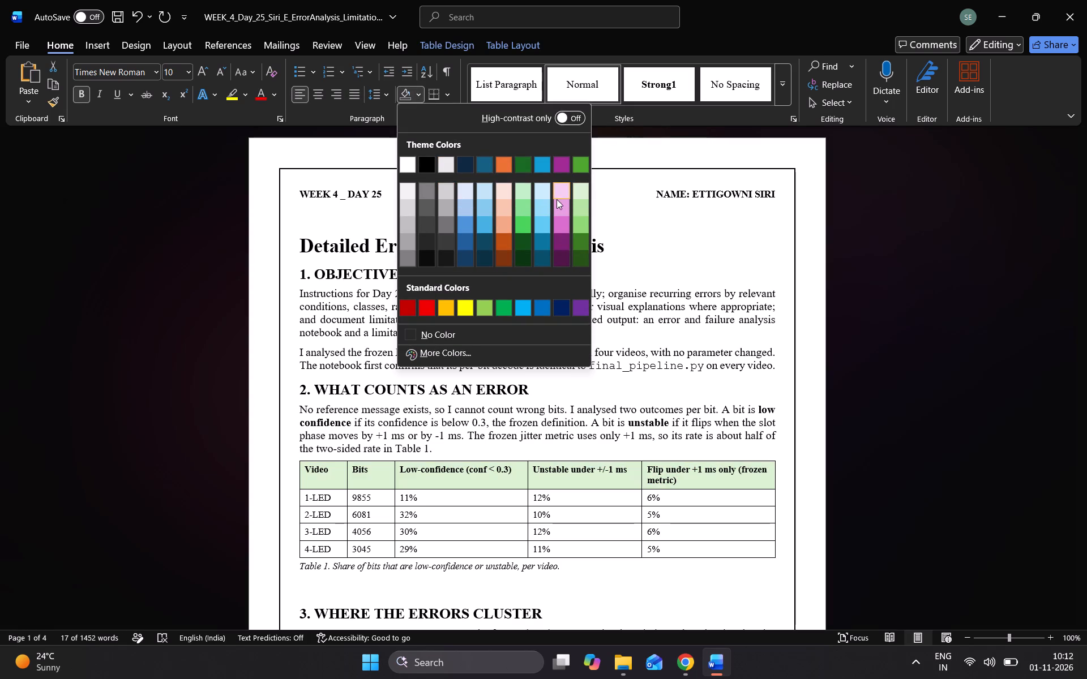
{"action": "left_click", "coordinate": [504, 195]}
{"action": "scroll", "coordinate": [463, 479], "scroll_direction": "down", "scroll_amount": 6}
{"action": "scroll", "coordinate": [379, 485], "scroll_direction": "down", "scroll_amount": 7}
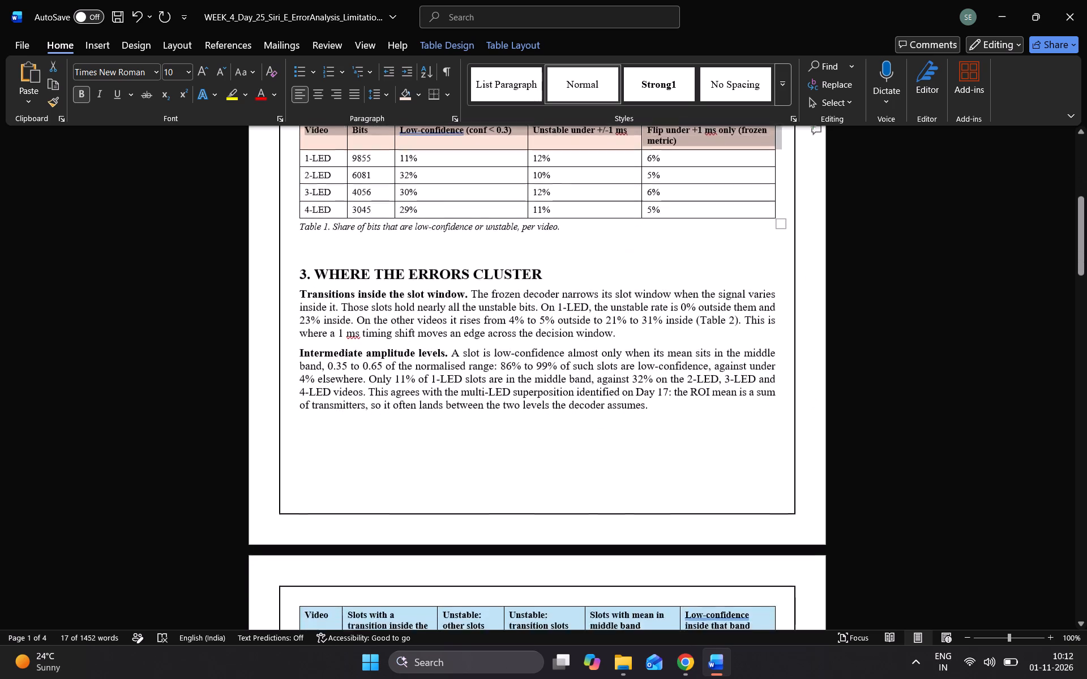
{"action": "scroll", "coordinate": [362, 454], "scroll_direction": "down", "scroll_amount": 3}
{"action": "left_click", "coordinate": [294, 426]}
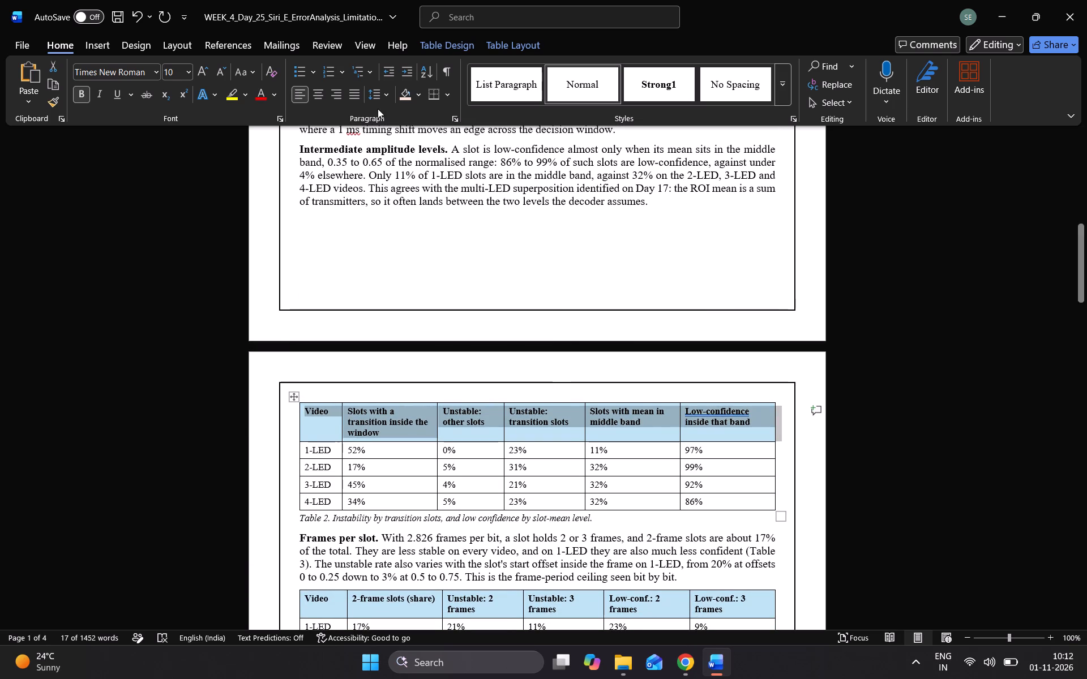
{"action": "left_click", "coordinate": [400, 96]}
Apply the same light orange shading to the header rows of Tables 3, 4 and 5.
{"action": "scroll", "coordinate": [402, 265], "scroll_direction": "down", "scroll_amount": 6}
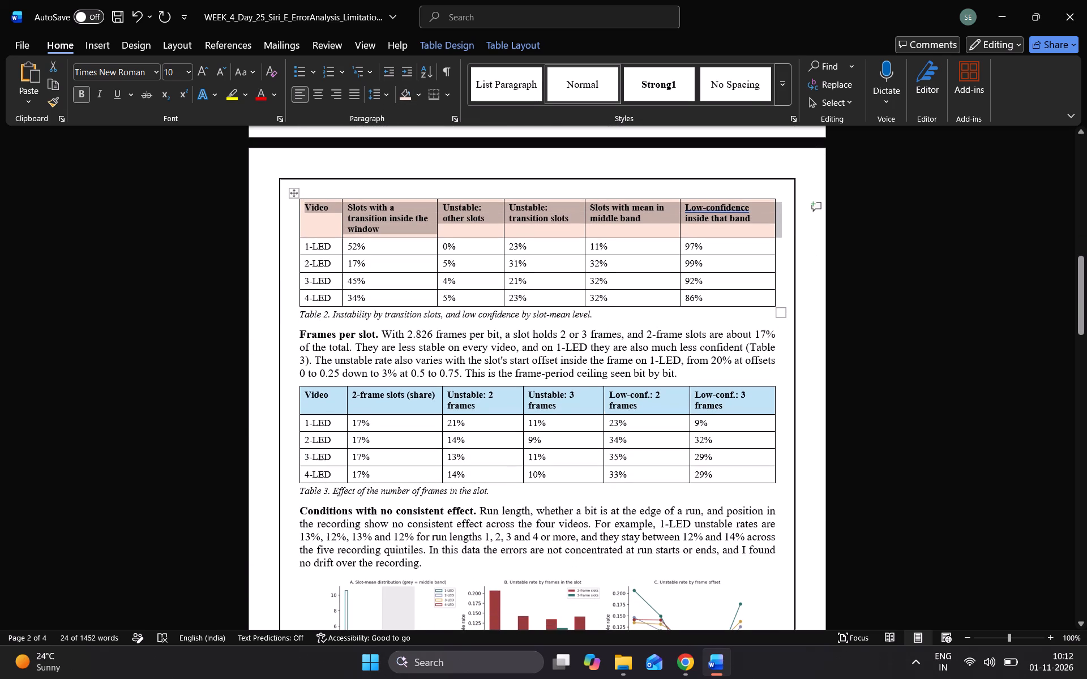
{"action": "left_click", "coordinate": [297, 396]}
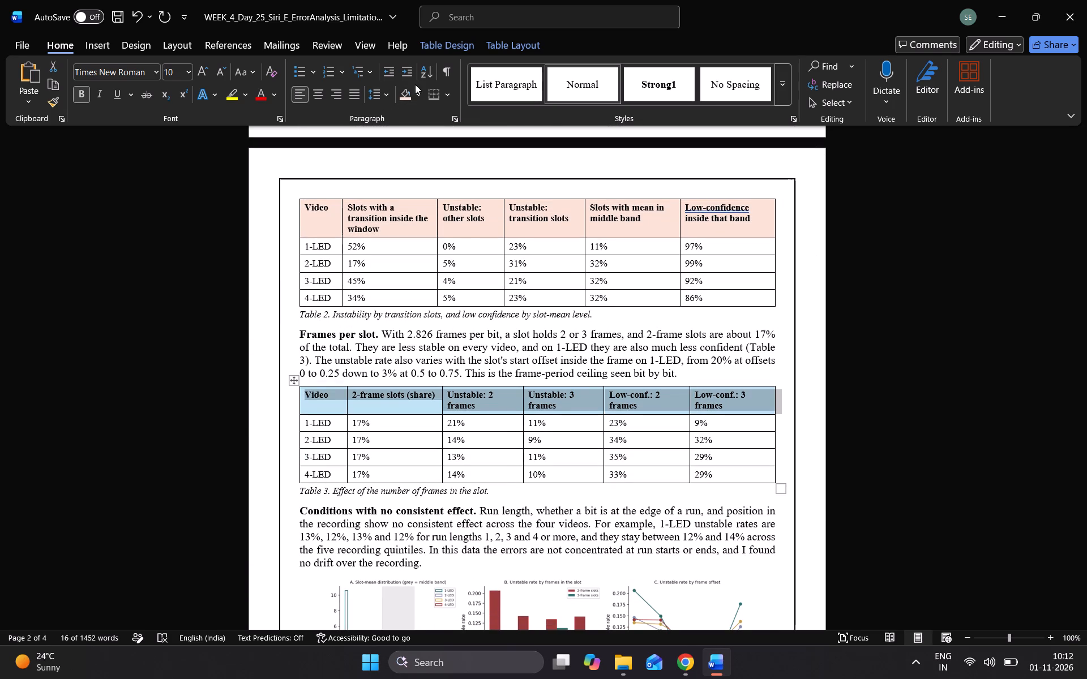
{"action": "left_click", "coordinate": [404, 94]}
{"action": "scroll", "coordinate": [419, 240], "scroll_direction": "down", "scroll_amount": 19}
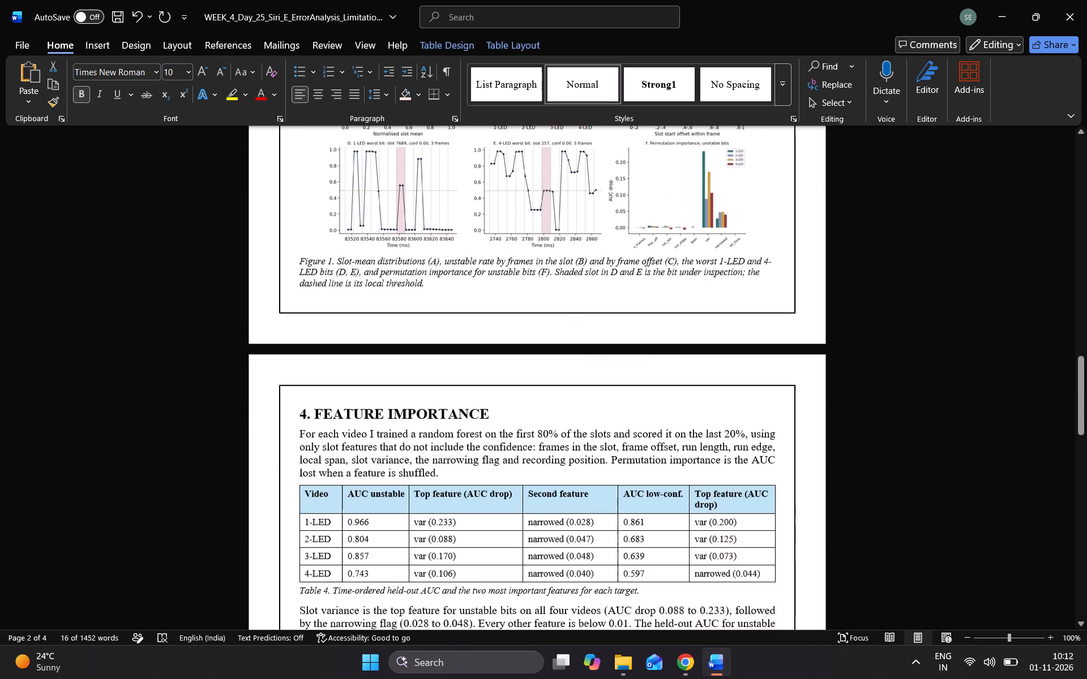
{"action": "left_click", "coordinate": [295, 403]}
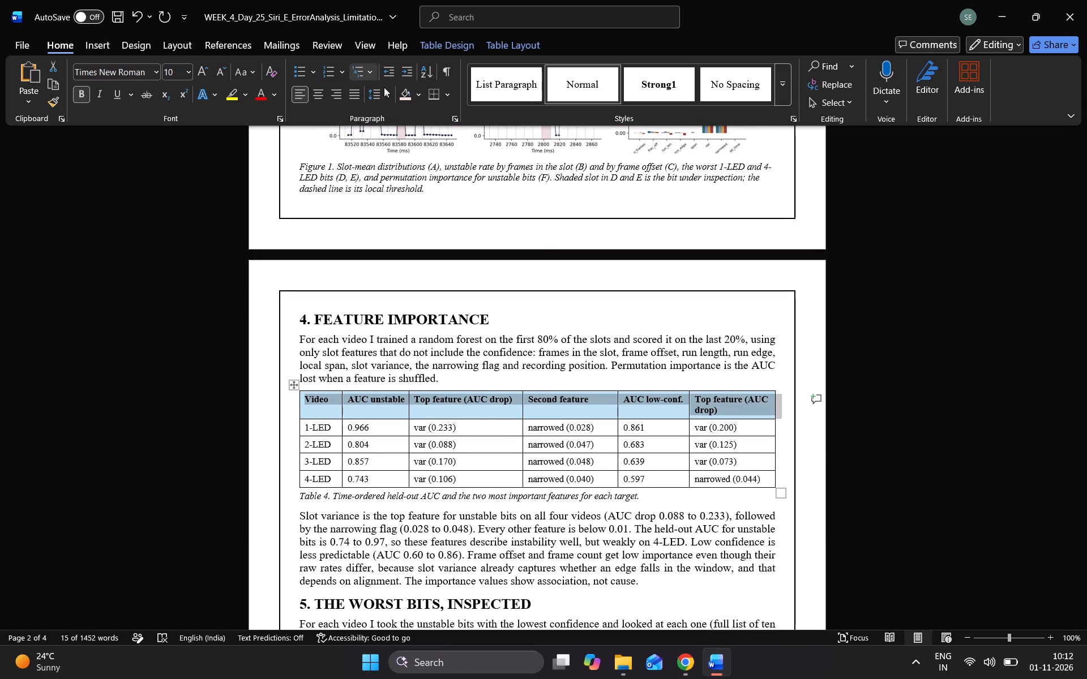
{"action": "left_click", "coordinate": [398, 100]}
{"action": "scroll", "coordinate": [357, 259], "scroll_direction": "down", "scroll_amount": 6}
{"action": "scroll", "coordinate": [347, 352], "scroll_direction": "down", "scroll_amount": 6}
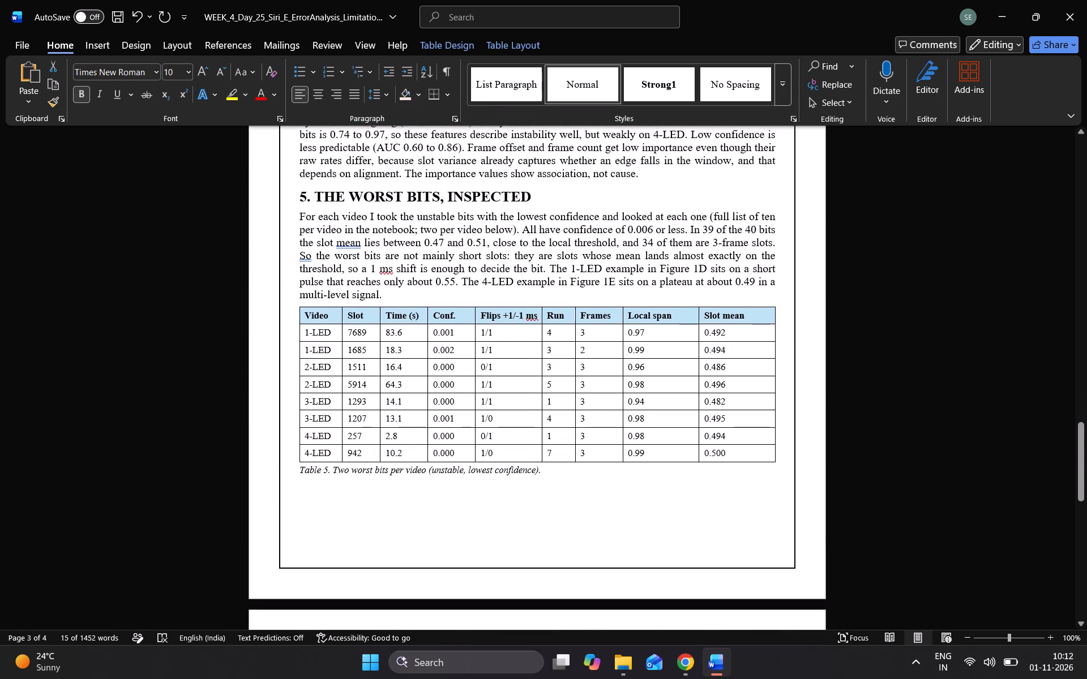
{"action": "left_click", "coordinate": [295, 316]}
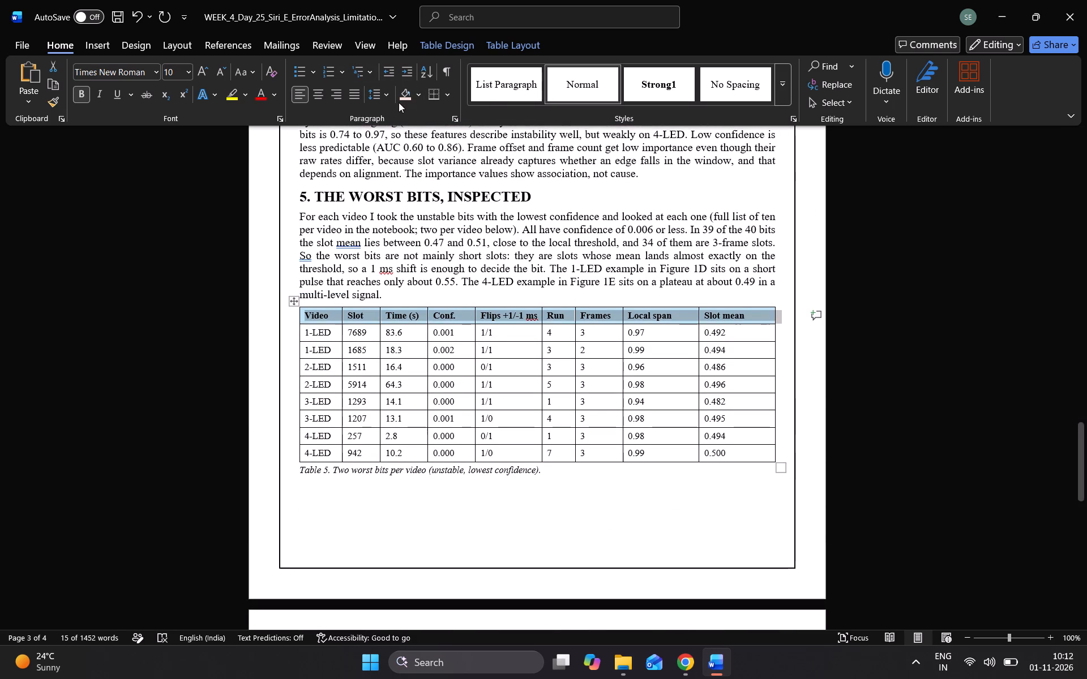
{"action": "left_click", "coordinate": [399, 101]}
Save the reformatted Day 25 ErrorAnalysis_LimitationList document.
{"action": "scroll", "coordinate": [410, 309], "scroll_direction": "down", "scroll_amount": 19}
{"action": "scroll", "coordinate": [399, 336], "scroll_direction": "down", "scroll_amount": 3}
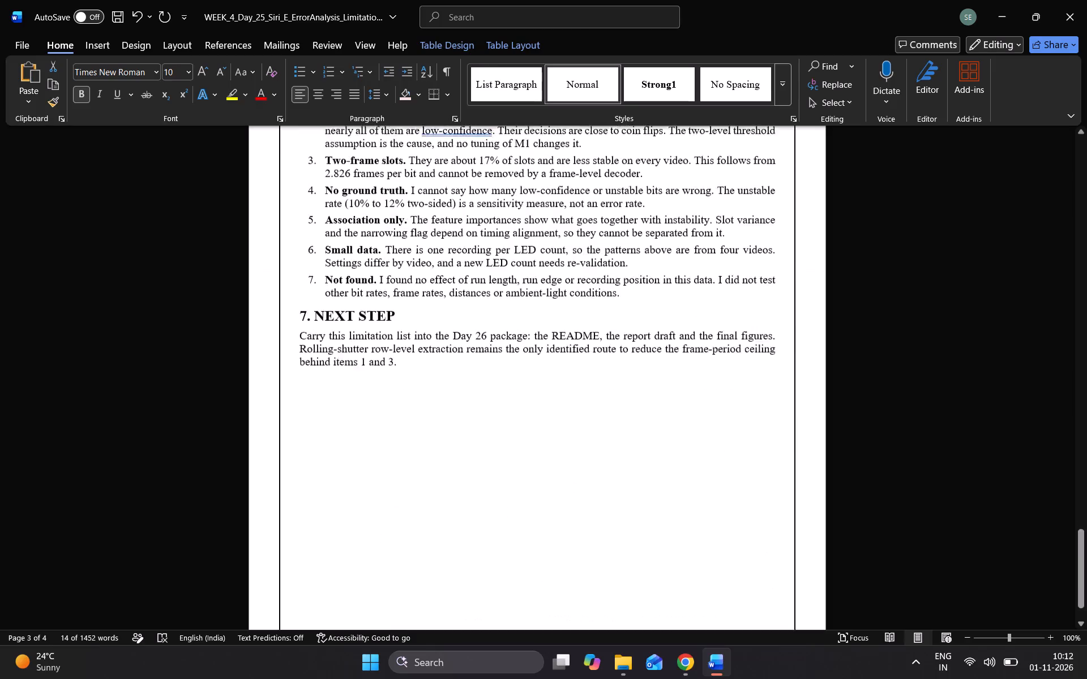
{"action": "scroll", "coordinate": [399, 336], "scroll_direction": "down", "scroll_amount": 3}
{"action": "left_click", "coordinate": [407, 415]}
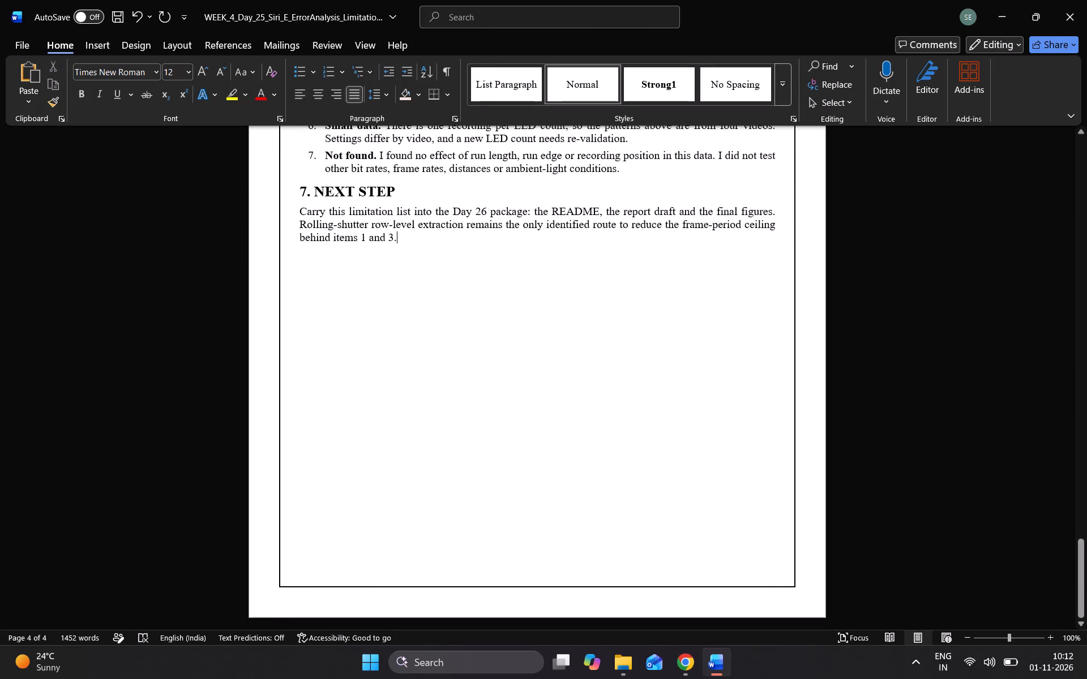
{"action": "key", "text": "ctrl+s"}
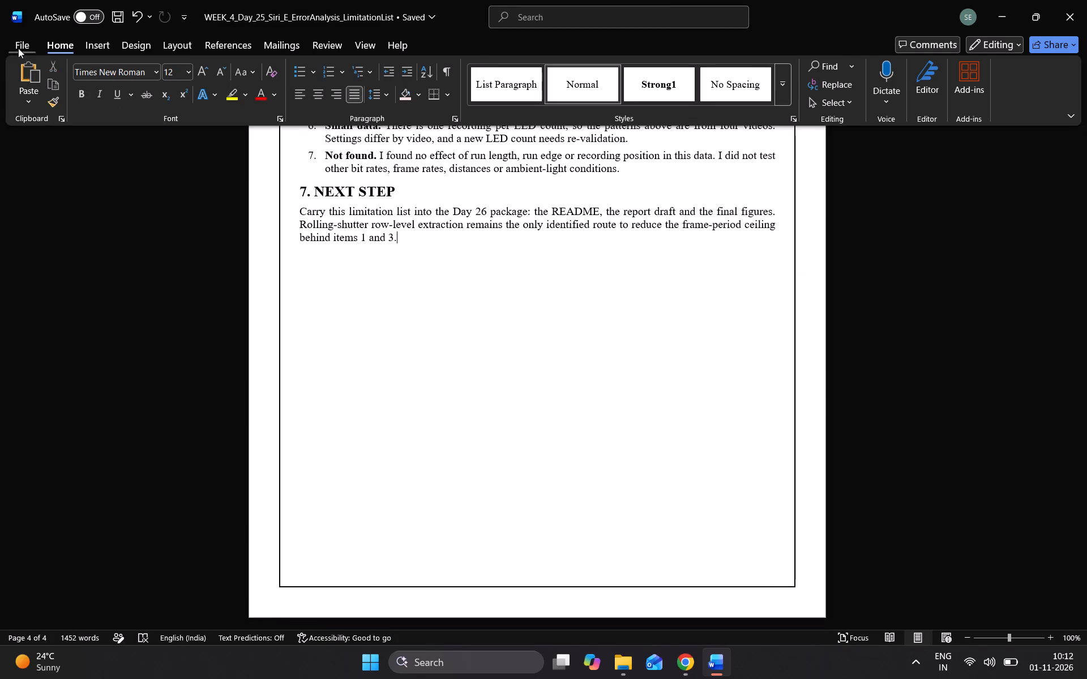
Save the Day 25 report as a PDF in IITG > WEEK 4, keeping its file name, and close the PDF preview.
{"action": "left_click", "coordinate": [18, 48]}
{"action": "left_click", "coordinate": [63, 259]}
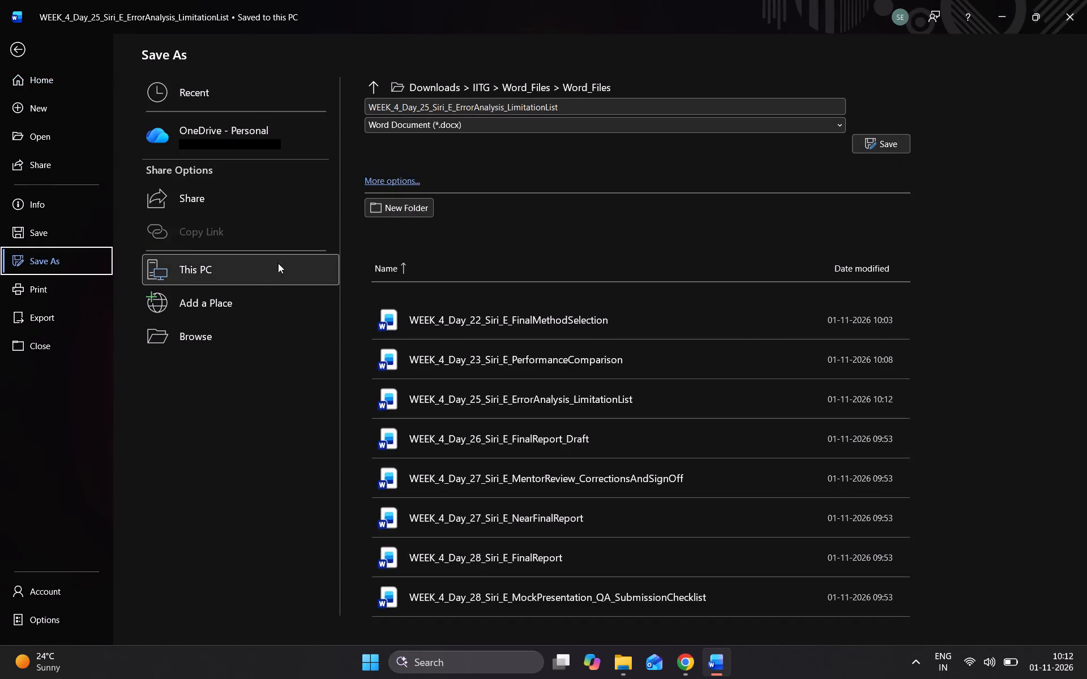
{"action": "double_click", "coordinate": [257, 280]}
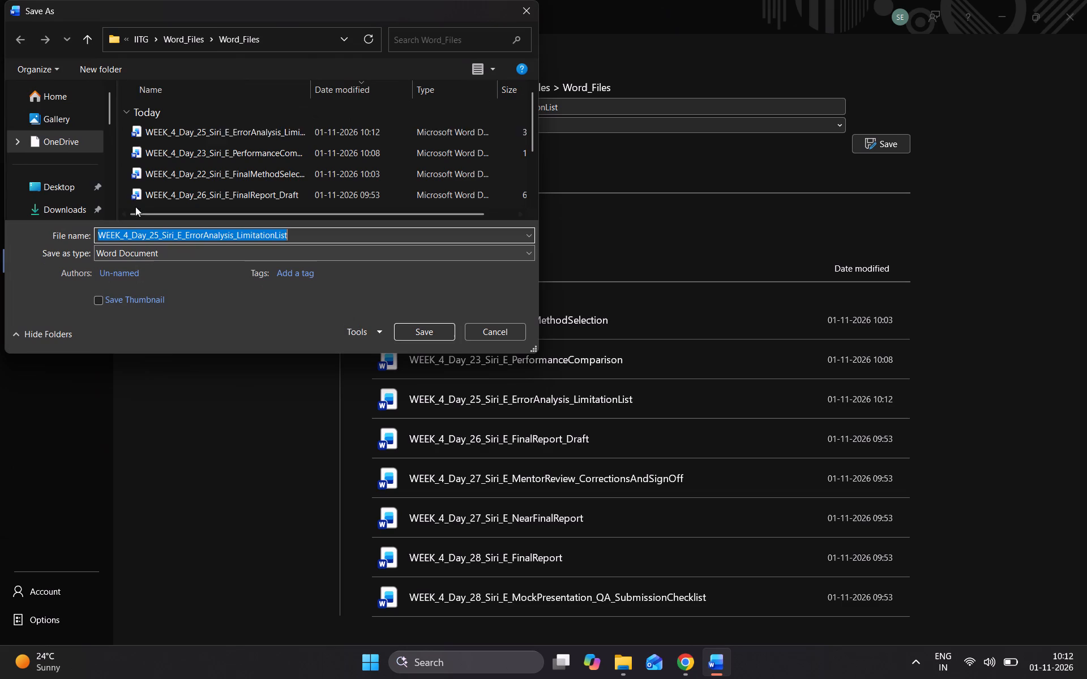
{"action": "left_click", "coordinate": [141, 41]}
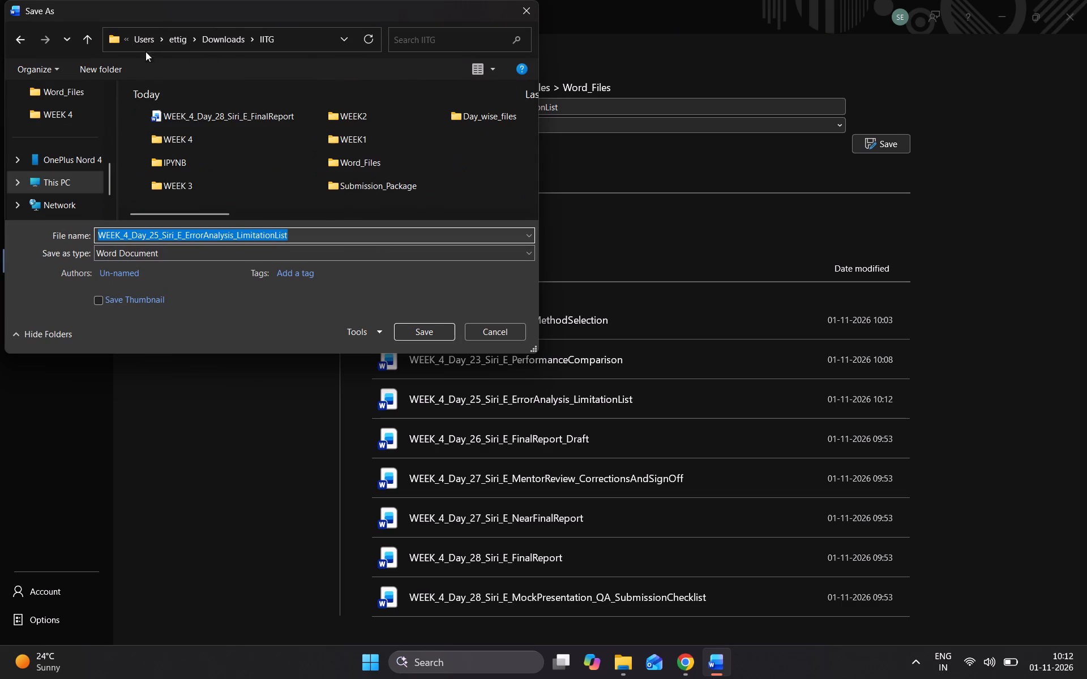
{"action": "double_click", "coordinate": [182, 137]}
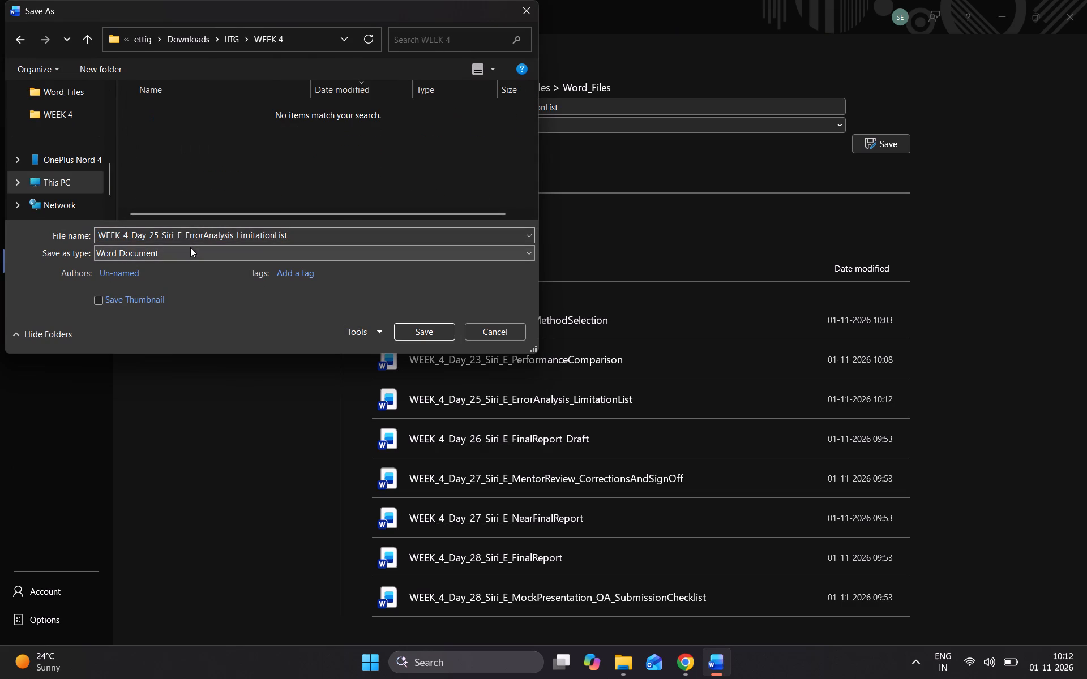
{"action": "left_click", "coordinate": [190, 247]}
{"action": "left_click", "coordinate": [161, 332]}
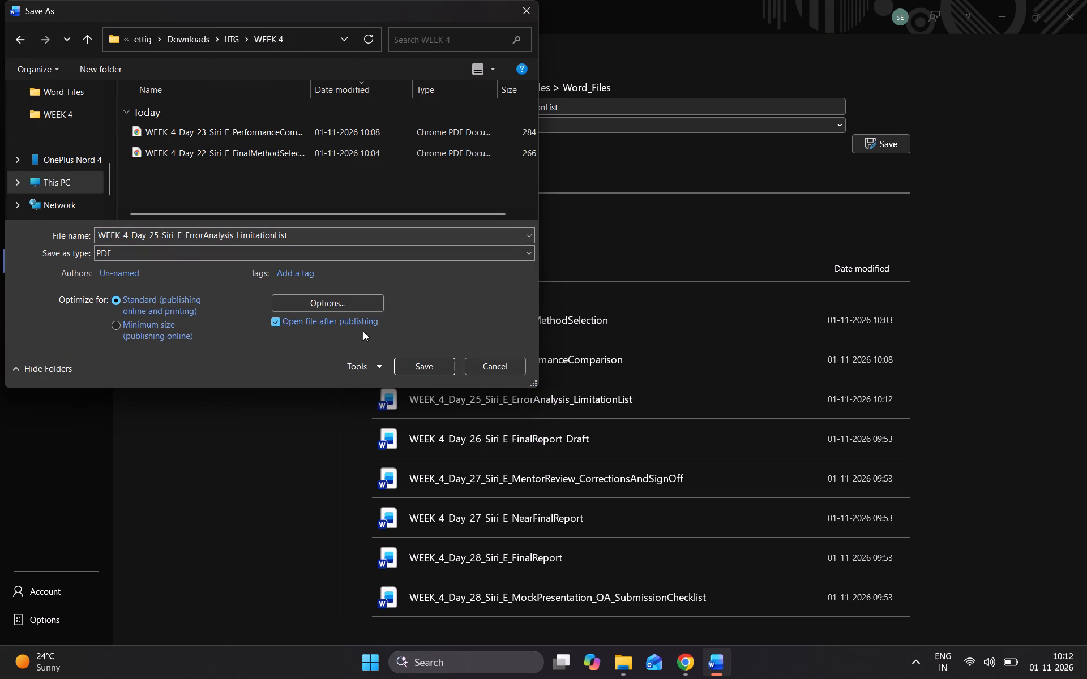
{"action": "left_click", "coordinate": [433, 366]}
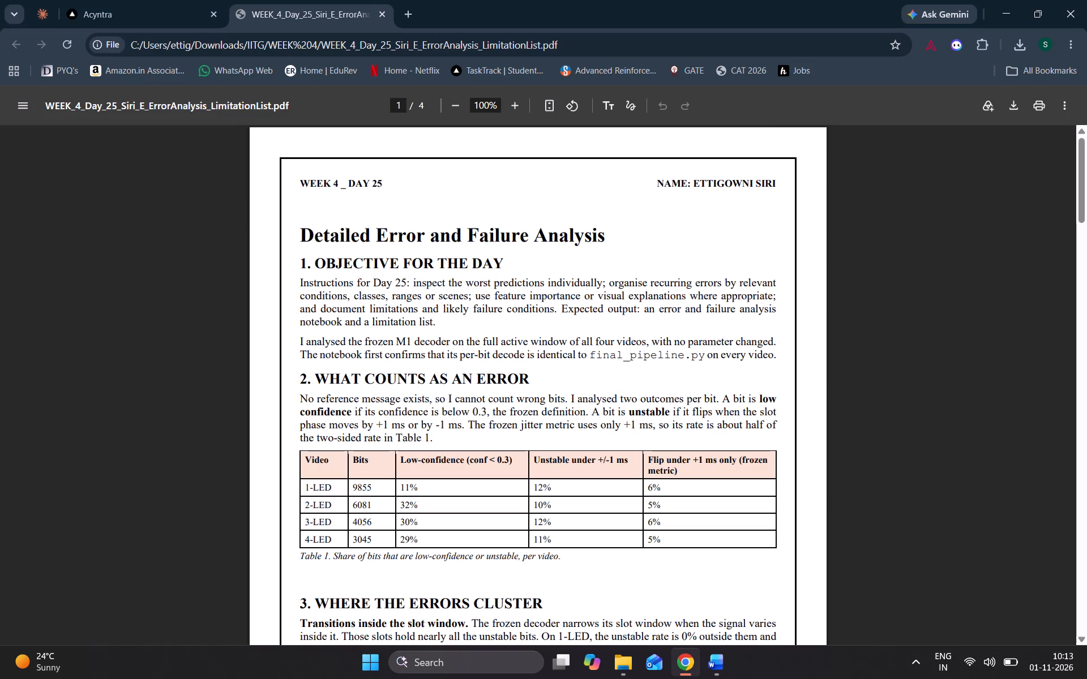
{"action": "left_click", "coordinate": [383, 18]}
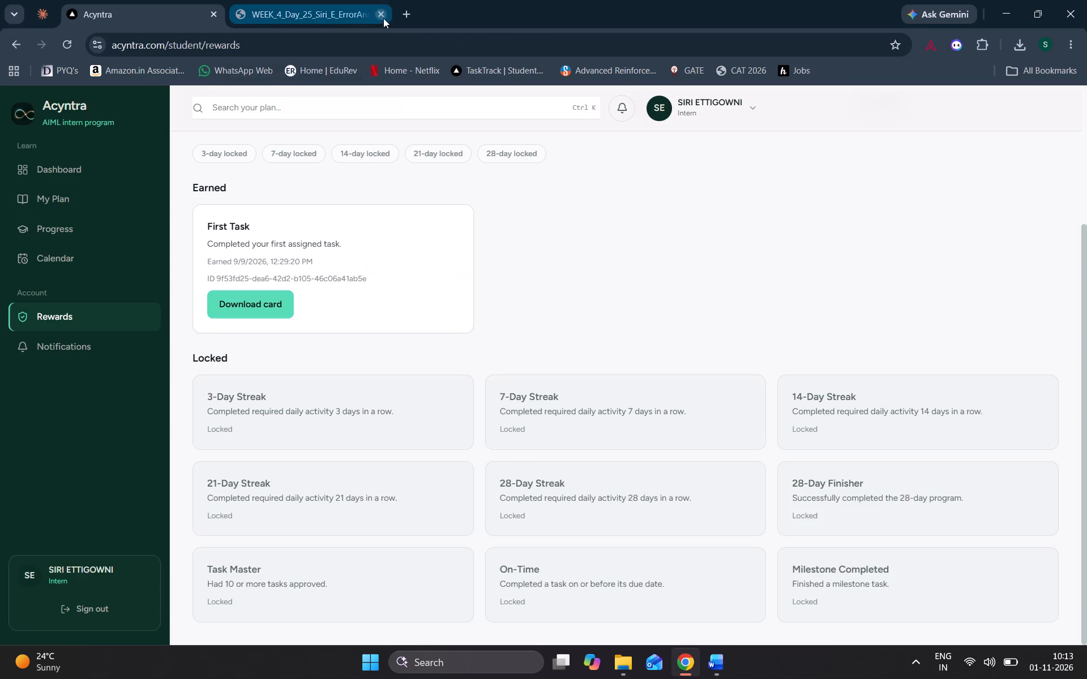
Switch to File Explorer and open the Day 26 FinalReport_Draft document from the Word_Files folder.
{"action": "left_click", "coordinate": [626, 674]}
{"action": "double_click", "coordinate": [182, 203]}
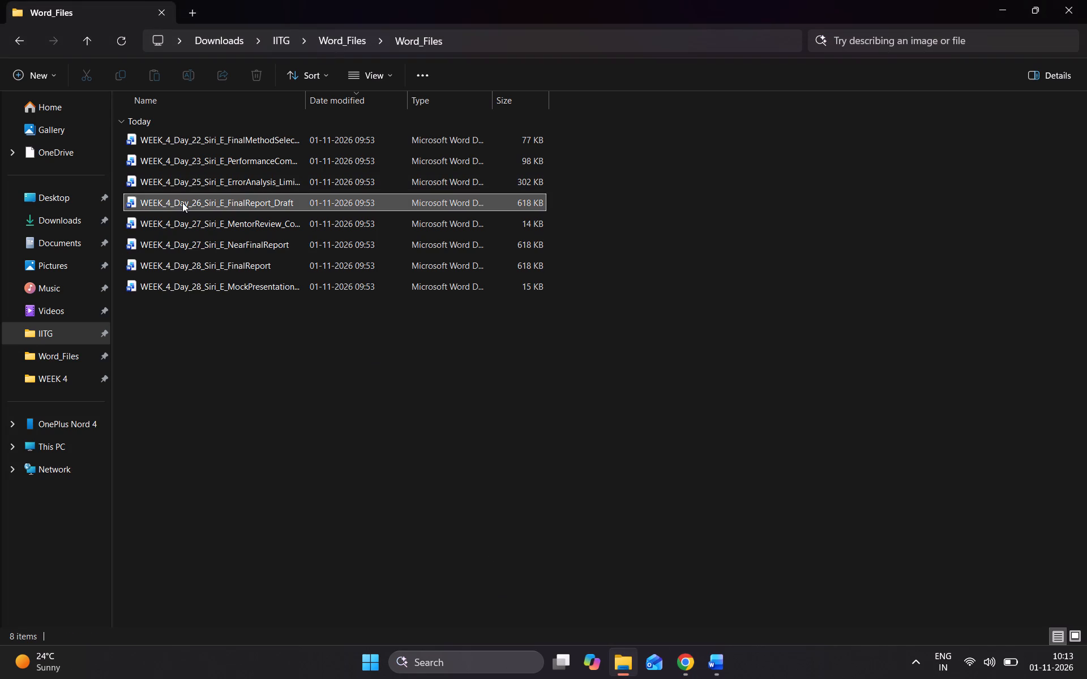